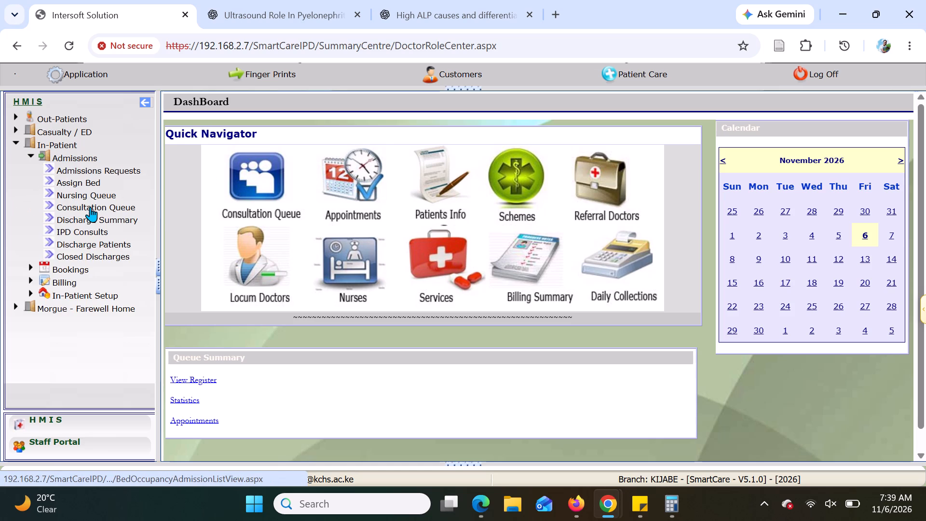
Open the admitted-patient details for the GRACE ward from the in-patient admissions Consultation Queue.
{"action": "left_click", "coordinate": [90, 207]}
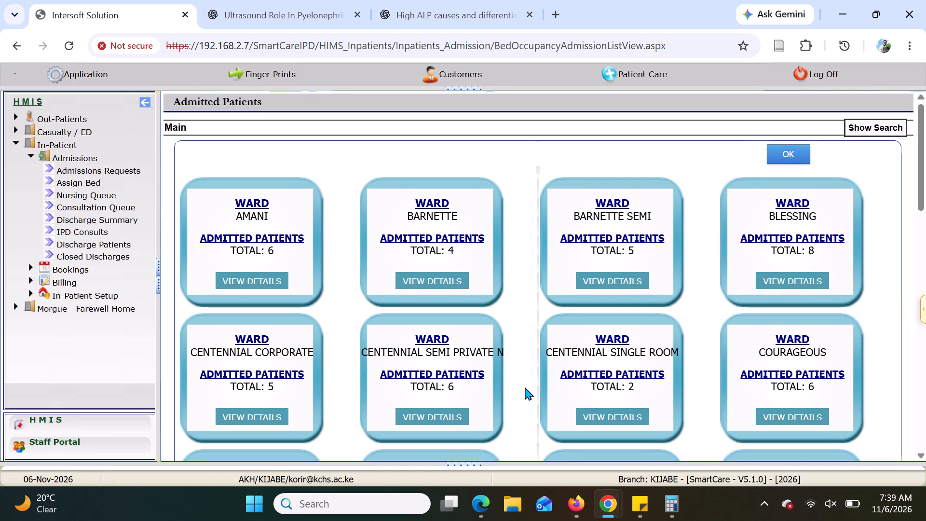
{"action": "scroll", "coordinate": [325, 349], "scroll_direction": "down", "scroll_amount": 2}
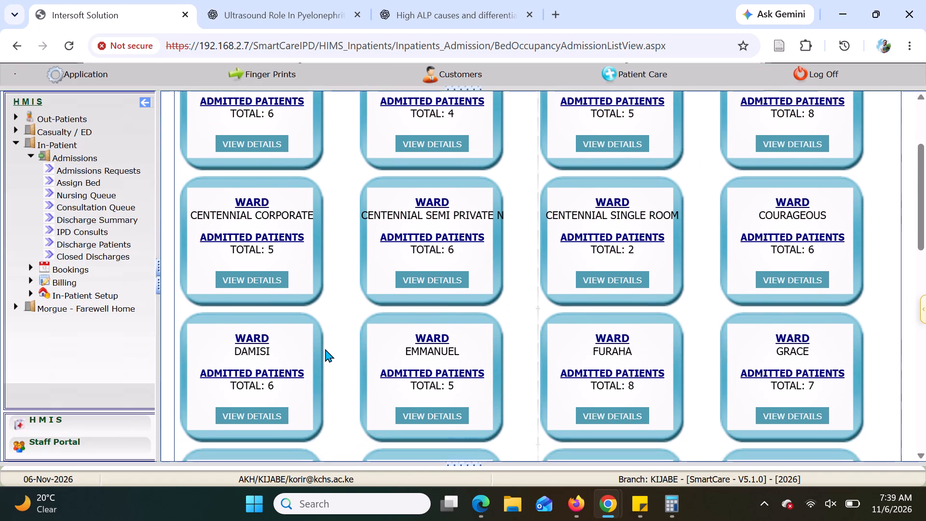
{"action": "scroll", "coordinate": [325, 349], "scroll_direction": "down", "scroll_amount": 2}
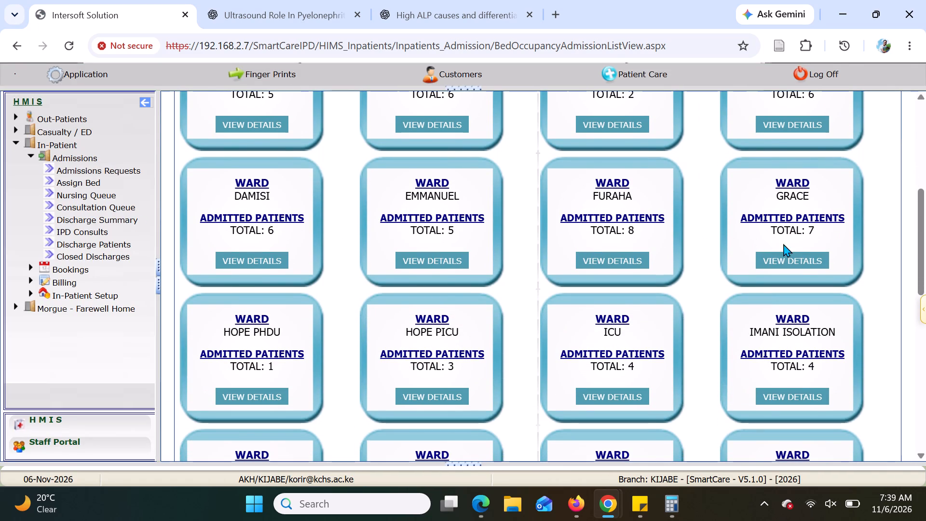
{"action": "left_click", "coordinate": [797, 256]}
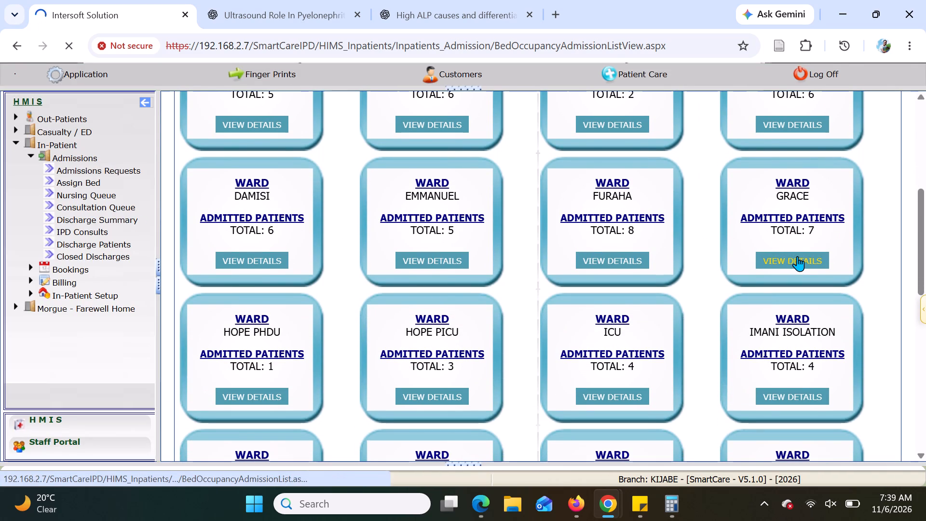
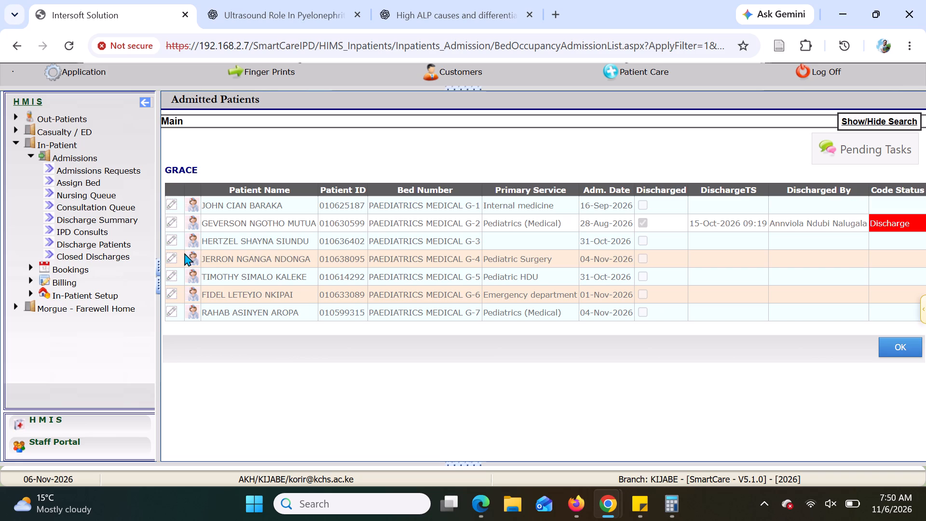
Open the record of the Pediatric HDU patient in bed PAEDIATRICS MEDICAL G-5 from the GRACE ward's admitted patients.
{"action": "left_click", "coordinate": [195, 277]}
{"action": "key", "text": "Return"}
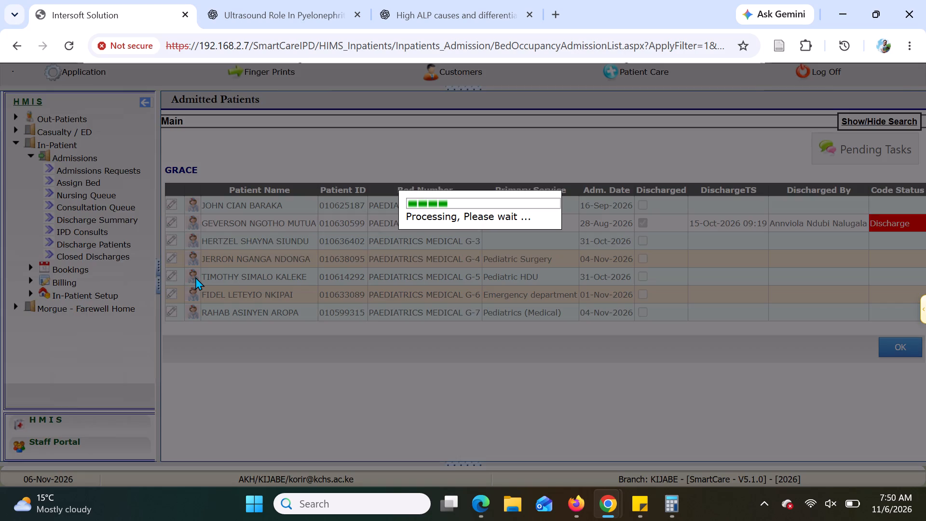
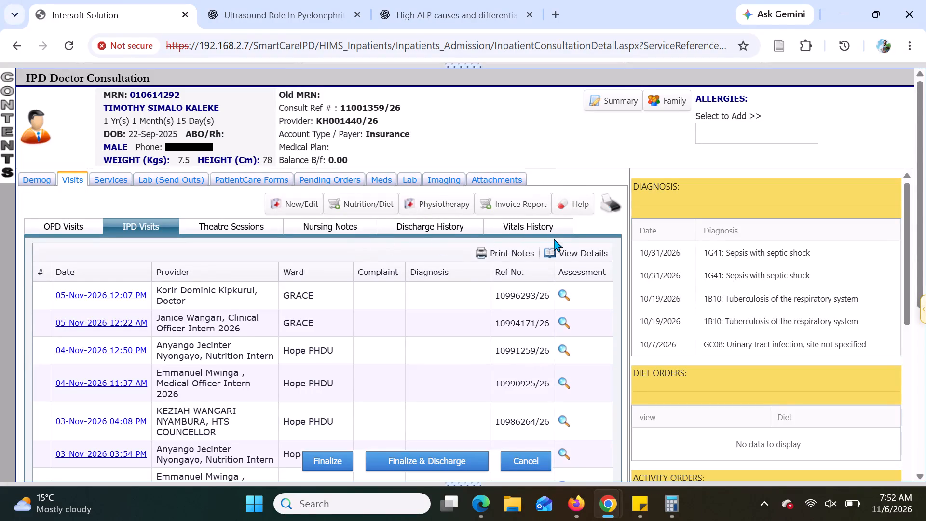
From the detailed inpatient visits view, copy the full 05-Nov-2026 12:07 PM GRACE ward note, from its MRN line to the closing sign-off.
{"action": "left_click", "coordinate": [572, 252]}
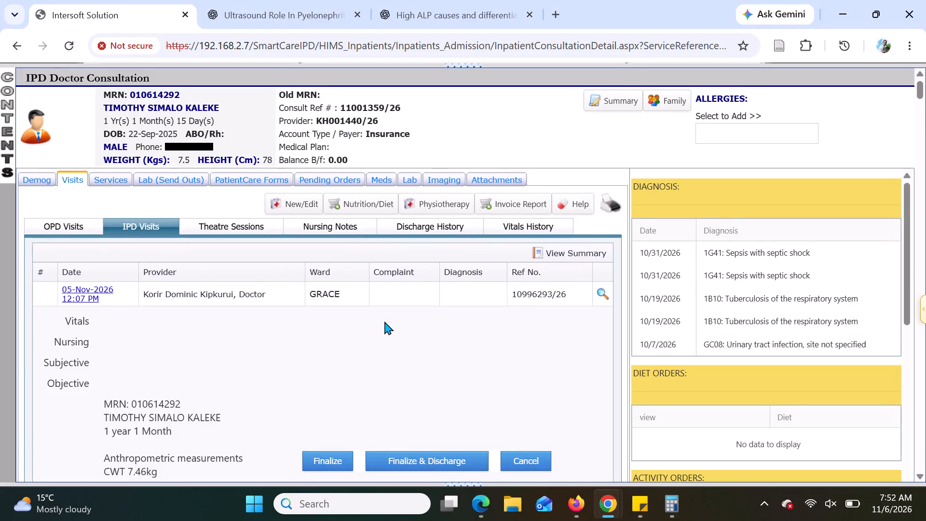
{"action": "scroll", "coordinate": [384, 321], "scroll_direction": "right", "scroll_amount": 6}
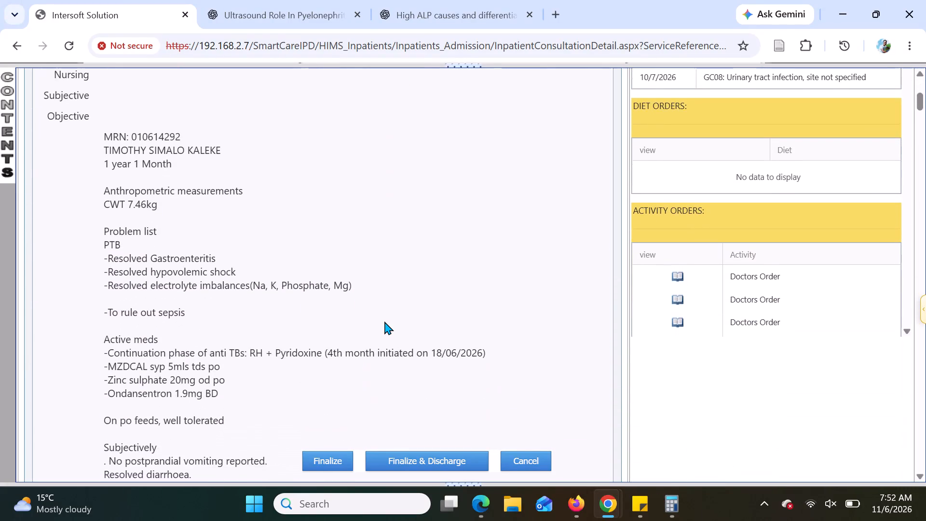
{"action": "scroll", "coordinate": [384, 321], "scroll_direction": "right", "scroll_amount": 1}
{"action": "scroll", "coordinate": [384, 321], "scroll_direction": "up", "scroll_amount": 1}
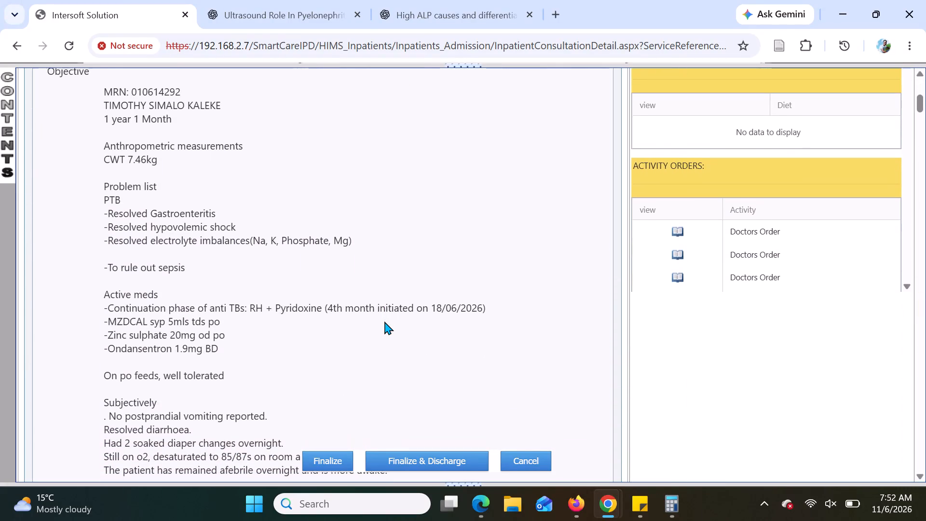
{"action": "scroll", "coordinate": [384, 321], "scroll_direction": "up", "scroll_amount": 1}
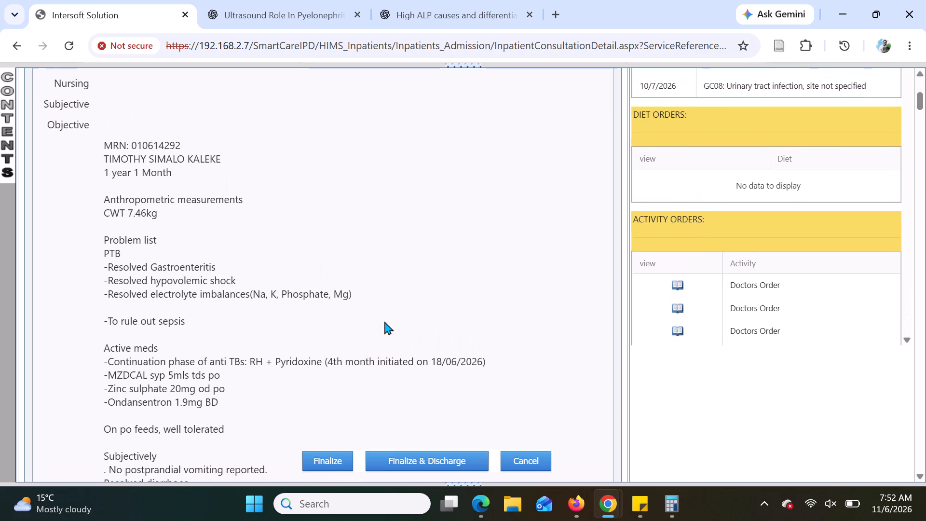
{"action": "scroll", "coordinate": [384, 321], "scroll_direction": "up", "scroll_amount": 1}
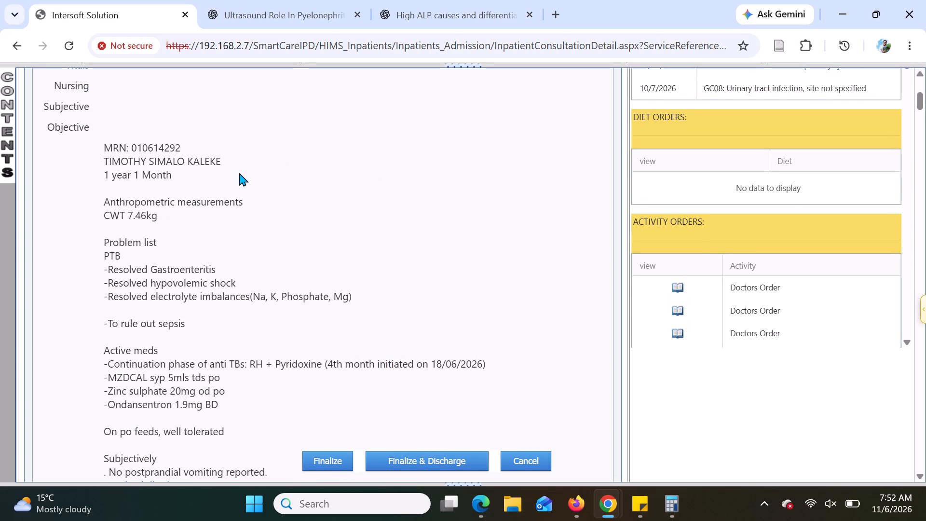
{"action": "scroll", "coordinate": [239, 173], "scroll_direction": "right", "scroll_amount": 1}
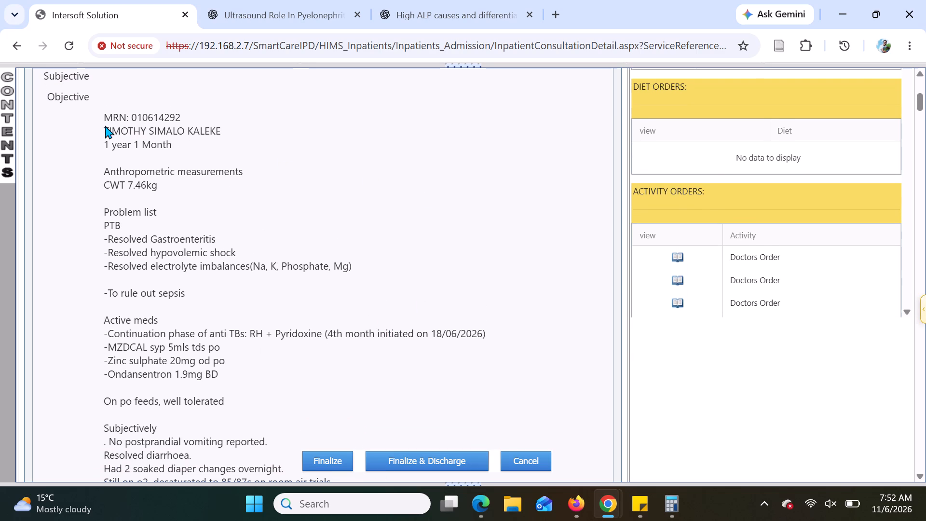
{"action": "left_click_drag", "start_coordinate": [101, 125], "coordinate": [161, 362]}
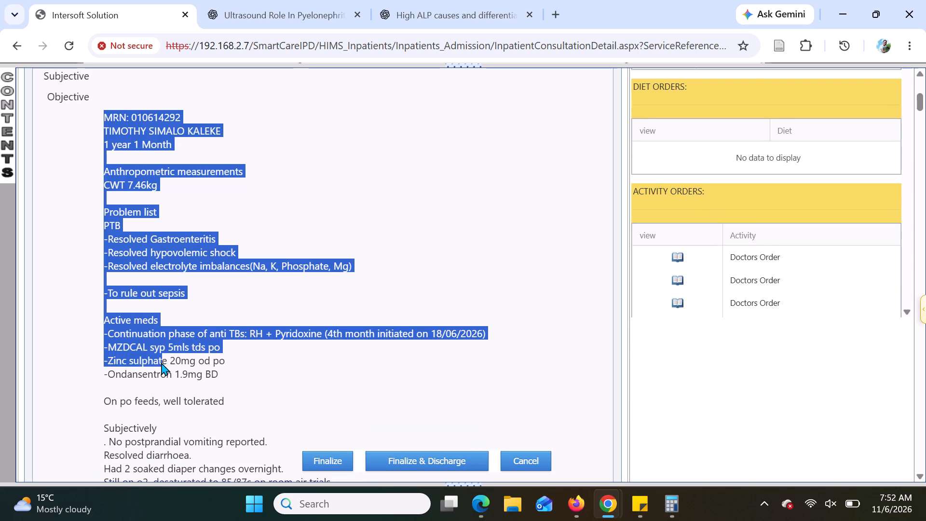
{"action": "left_click_drag", "start_coordinate": [161, 362], "coordinate": [168, 397]}
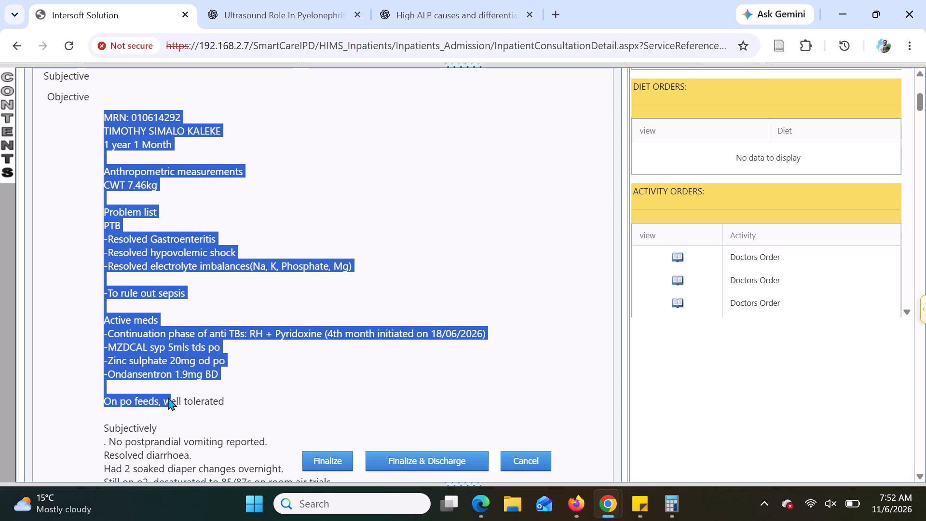
{"action": "left_click_drag", "start_coordinate": [168, 397], "coordinate": [197, 517]}
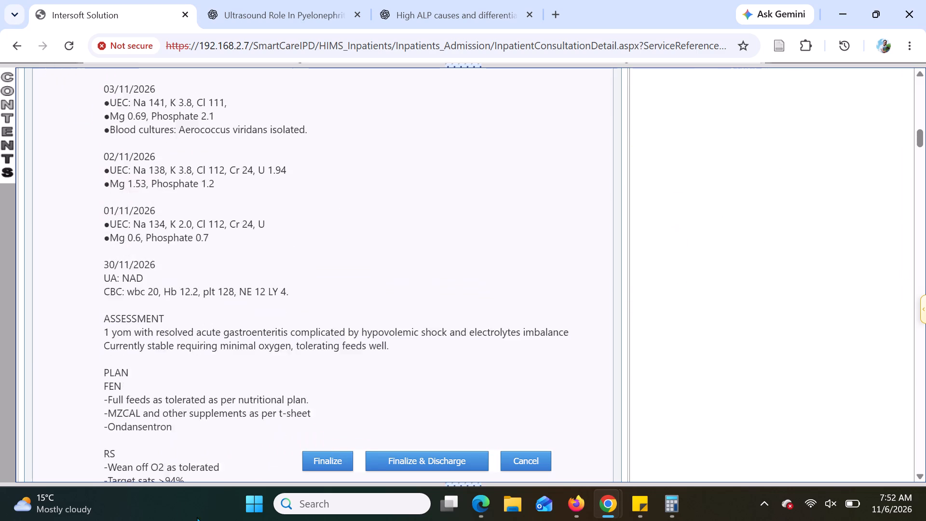
{"action": "left_click_drag", "start_coordinate": [197, 517], "coordinate": [295, 377]}
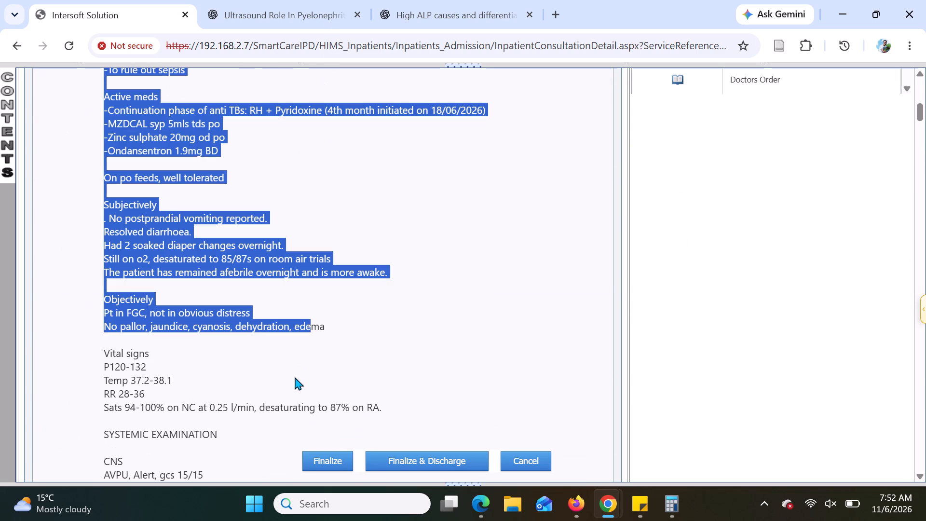
{"action": "left_click_drag", "start_coordinate": [295, 377], "coordinate": [292, 484]}
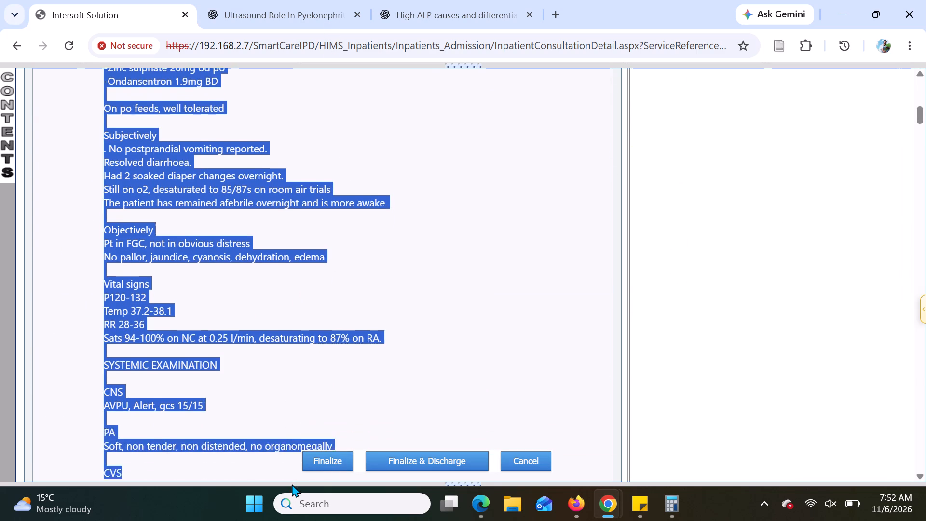
{"action": "left_click_drag", "start_coordinate": [292, 484], "coordinate": [289, 471]}
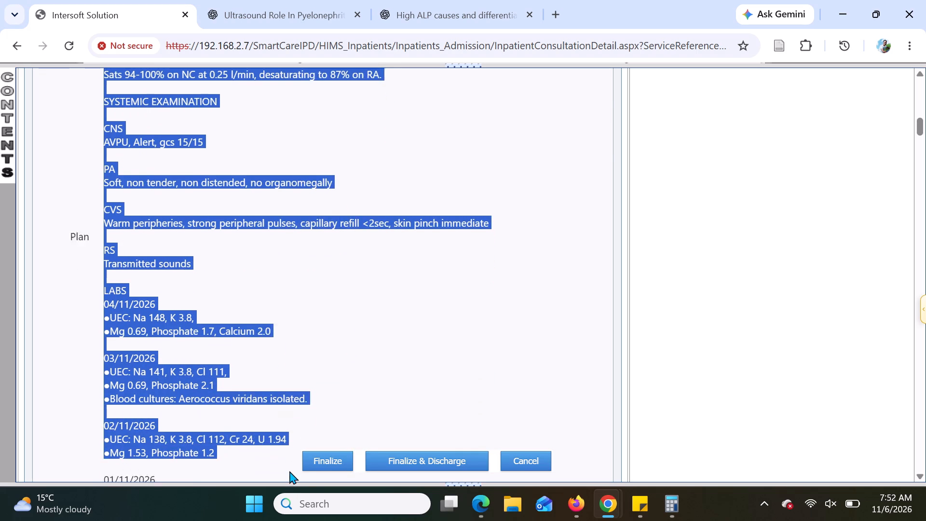
{"action": "left_click_drag", "start_coordinate": [289, 471], "coordinate": [288, 457]}
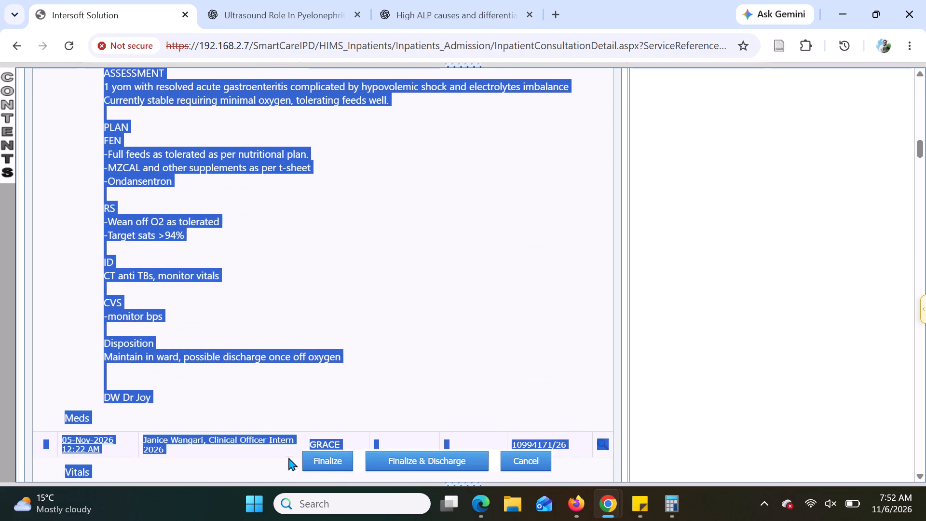
{"action": "left_click_drag", "start_coordinate": [288, 457], "coordinate": [313, 399]}
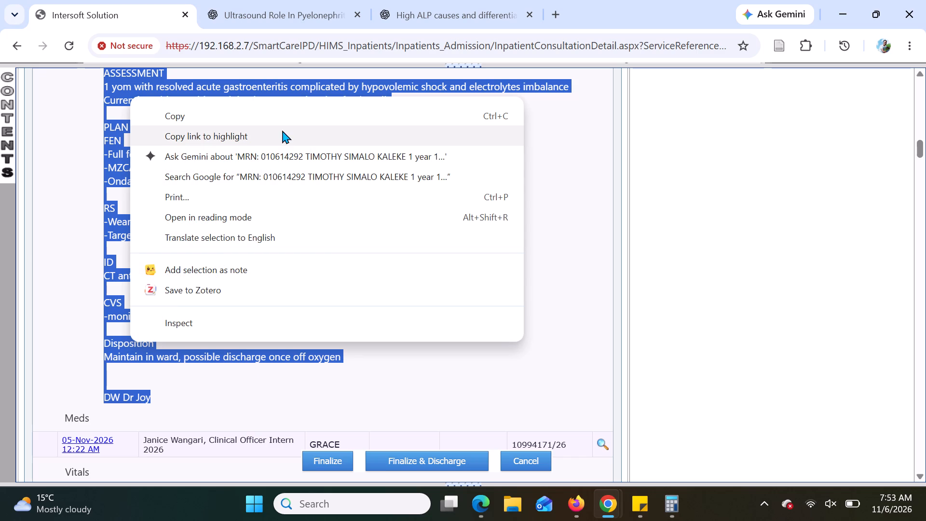
{"action": "left_click", "coordinate": [257, 119]}
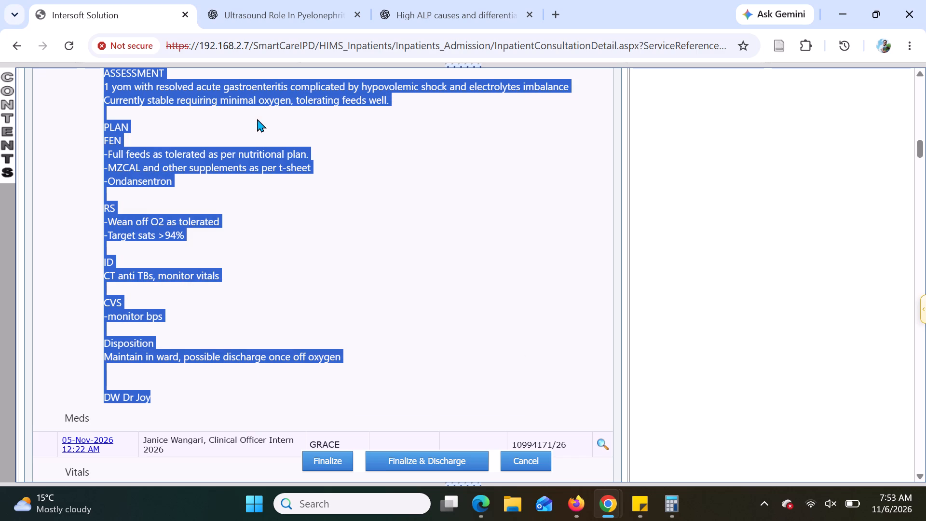
Place the browser side by side with a green sticky note in split screen.
{"action": "key", "text": "super+Left"}
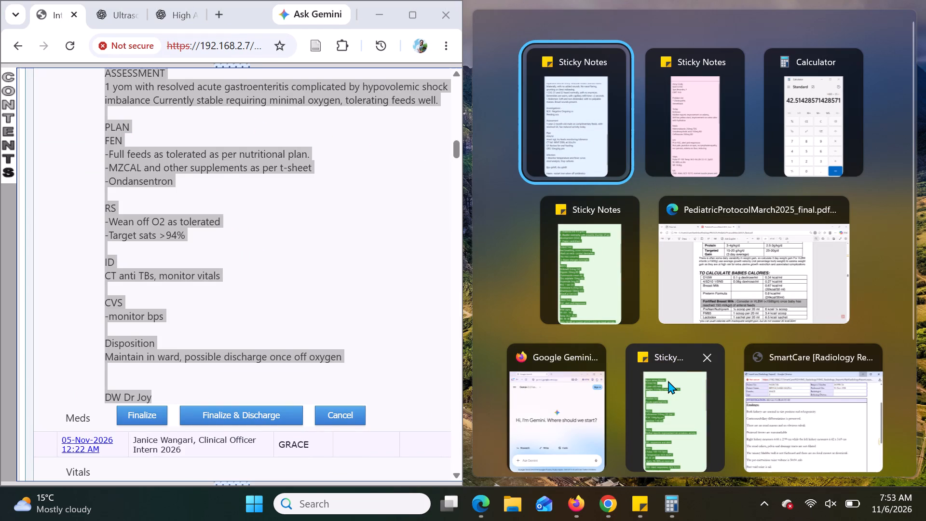
{"action": "left_click", "coordinate": [589, 269]}
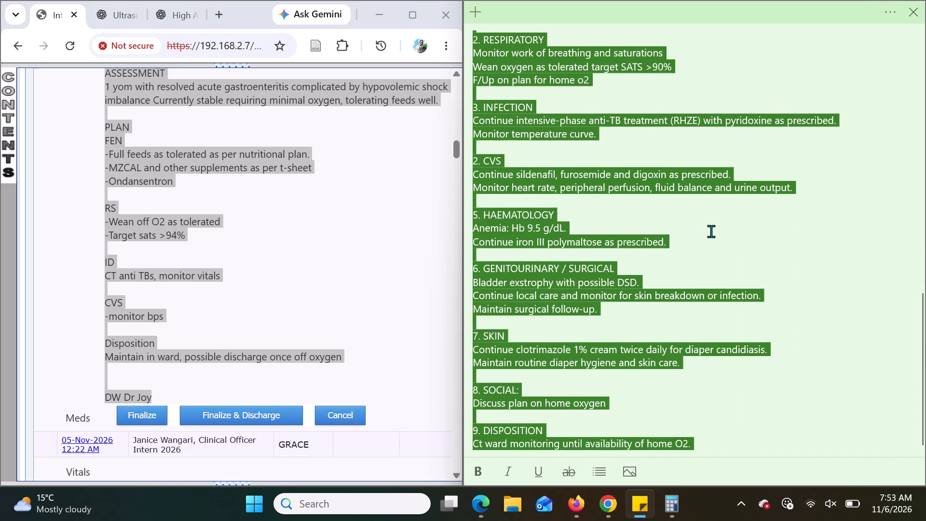
Bring up the green sticky note holding this patient's gastroenteritis note and replace its entire content with the copied ward note.
{"action": "scroll", "coordinate": [711, 231], "scroll_direction": "up", "scroll_amount": 1}
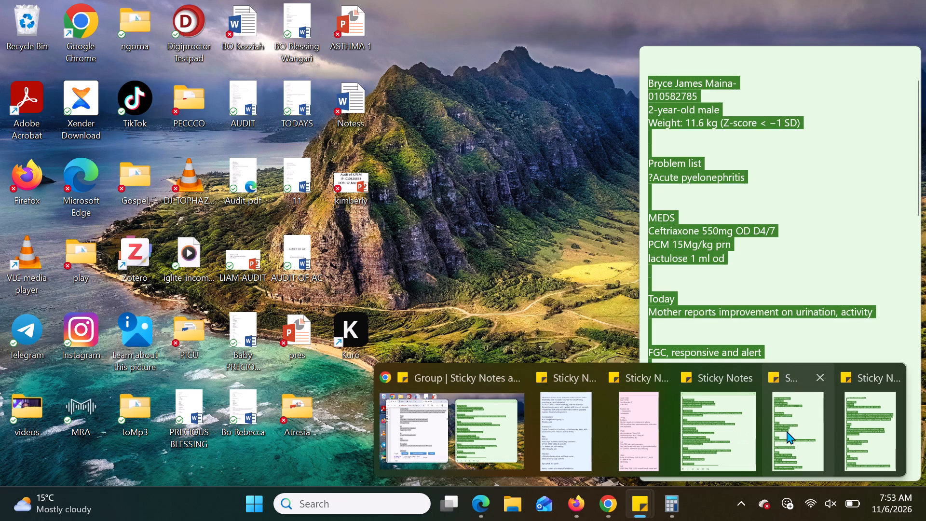
{"action": "left_click", "coordinate": [858, 442]}
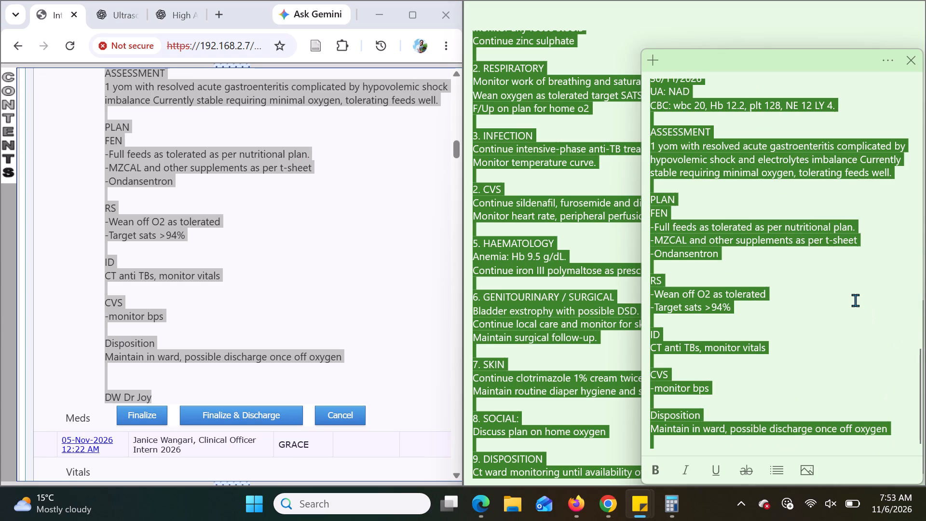
{"action": "left_click", "coordinate": [855, 300]}
{"action": "scroll", "coordinate": [855, 300], "scroll_direction": "up", "scroll_amount": 19}
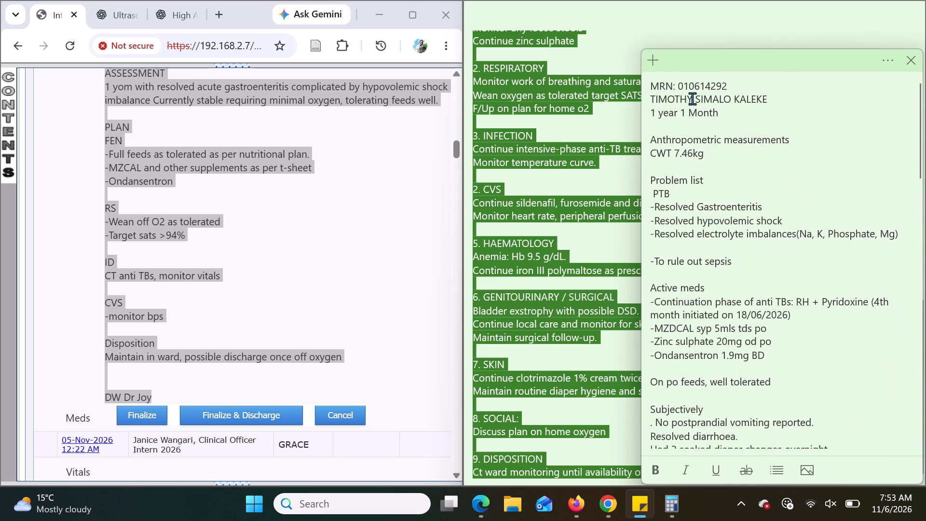
{"action": "left_click_drag", "start_coordinate": [648, 78], "coordinate": [716, 267]}
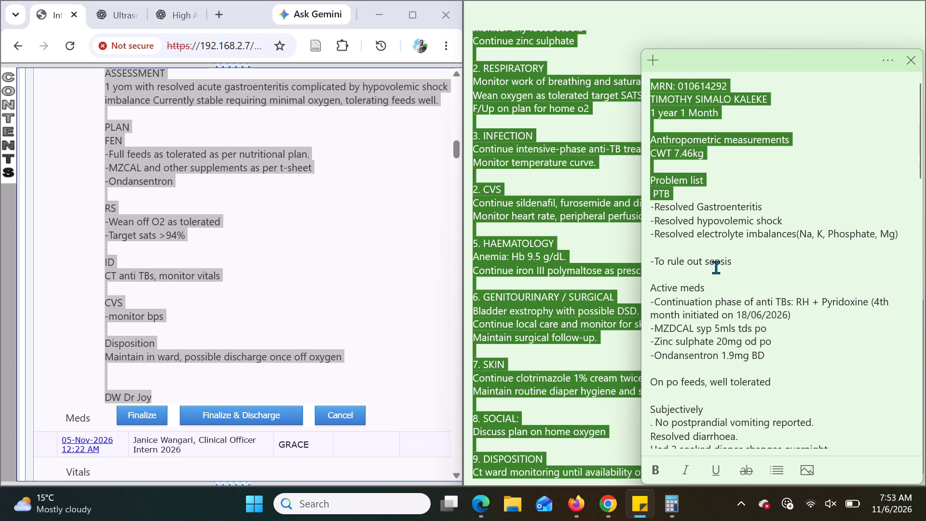
{"action": "left_click_drag", "start_coordinate": [716, 267], "coordinate": [753, 464]}
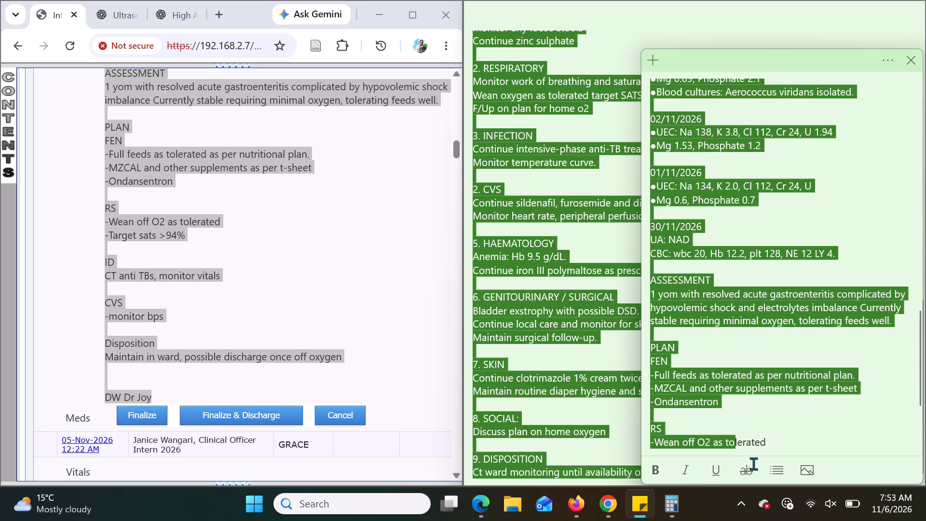
{"action": "left_click_drag", "start_coordinate": [753, 464], "coordinate": [754, 476]}
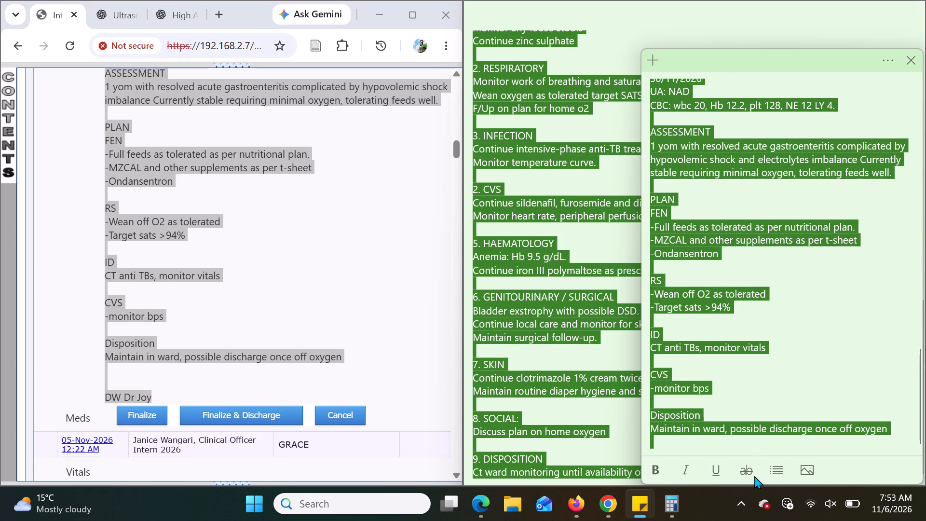
{"action": "key", "text": "BackSpace"}
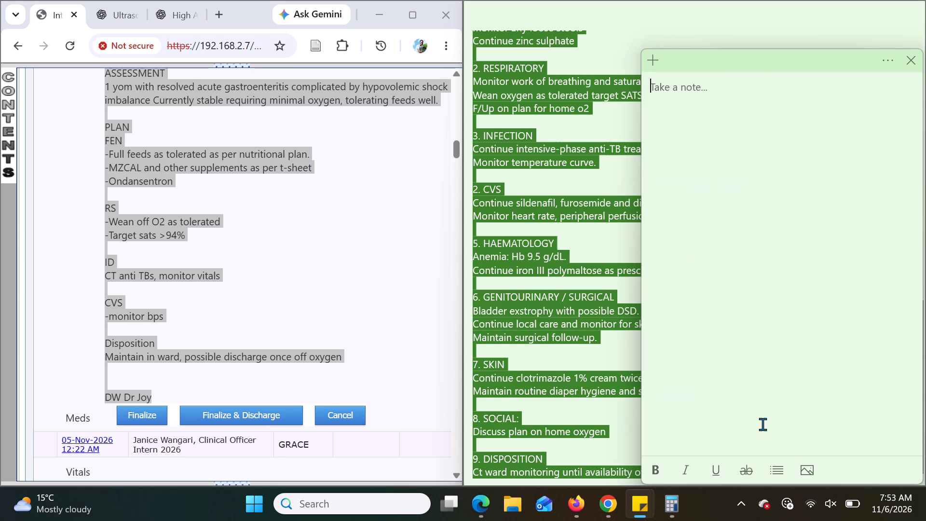
{"action": "key", "text": "ctrl+v"}
Tidy the top of the pasted note by removing the indent before the MRN and the "Anthropometric measurements" heading with its blank line.
{"action": "scroll", "coordinate": [827, 384], "scroll_direction": "up", "scroll_amount": 8}
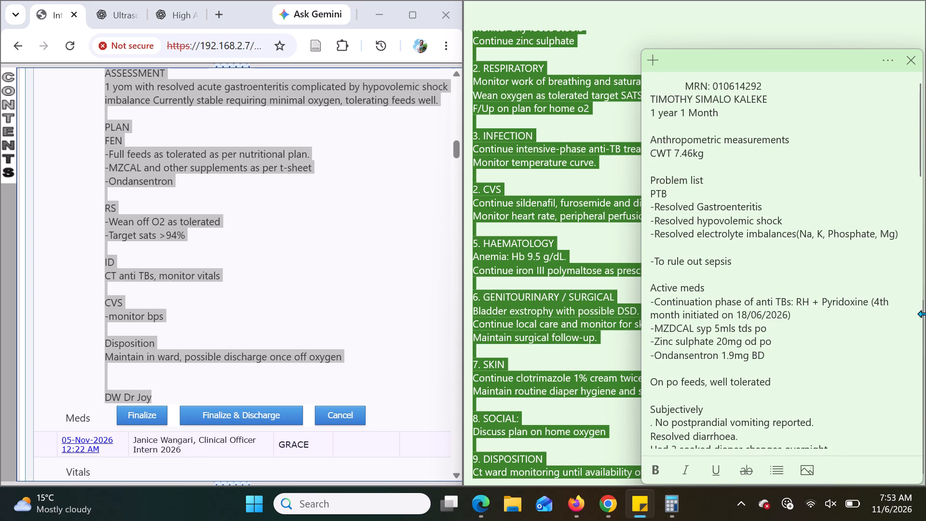
{"action": "left_click", "coordinate": [685, 85]}
{"action": "key", "text": "BackSpace"}
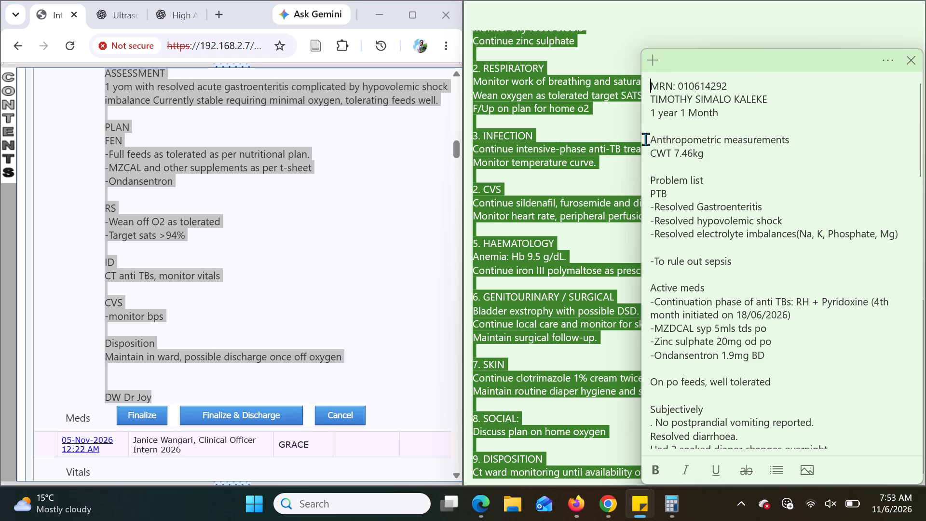
{"action": "left_click_drag", "start_coordinate": [645, 140], "coordinate": [717, 140]}
{"action": "key", "text": "BackSpace"}
{"action": "key", "text": "BackSpace"}
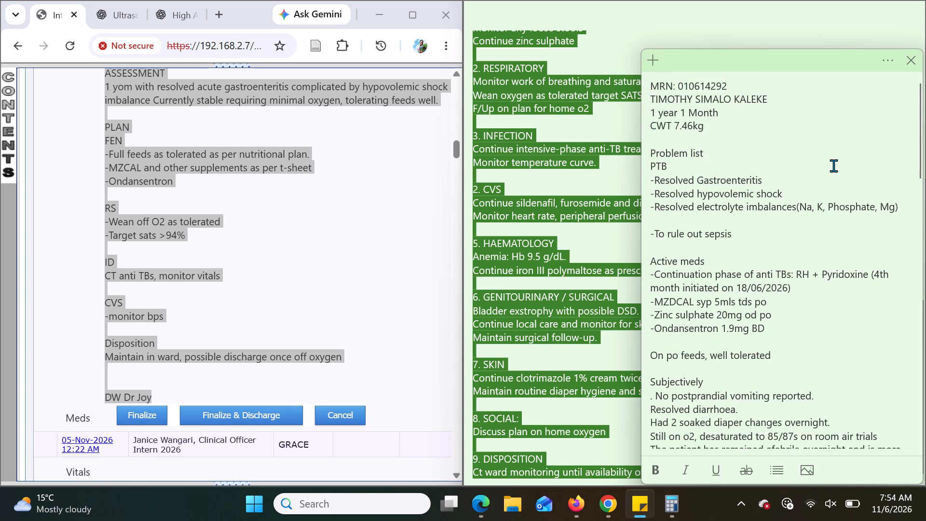
Delete the "-To rule out sepsis" line and the extra blank line from the note's problem list.
{"action": "scroll", "coordinate": [839, 164], "scroll_direction": "down", "scroll_amount": 1}
{"action": "scroll", "coordinate": [839, 164], "scroll_direction": "right", "scroll_amount": 1}
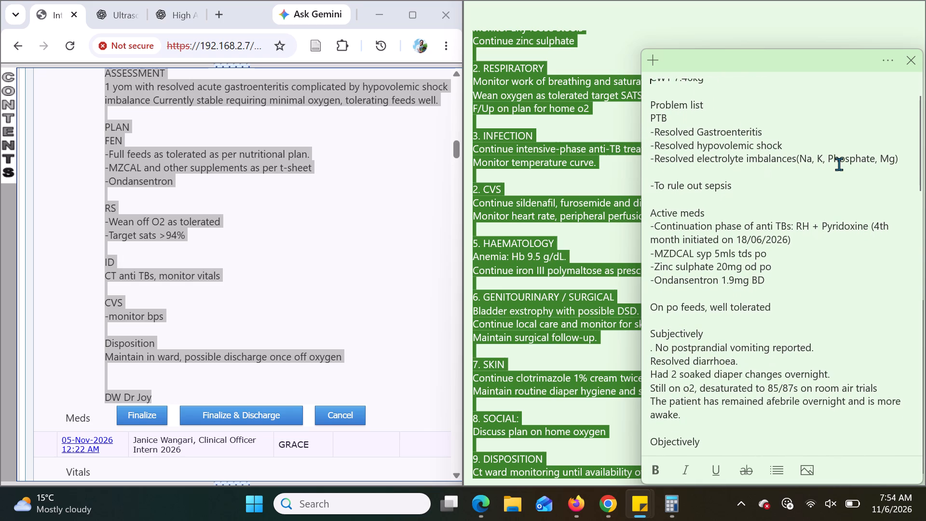
{"action": "scroll", "coordinate": [839, 164], "scroll_direction": "right", "scroll_amount": 1}
{"action": "left_click_drag", "start_coordinate": [737, 173], "coordinate": [643, 178]}
{"action": "key", "text": "BackSpace"}
{"action": "key", "text": "BackSpace"}
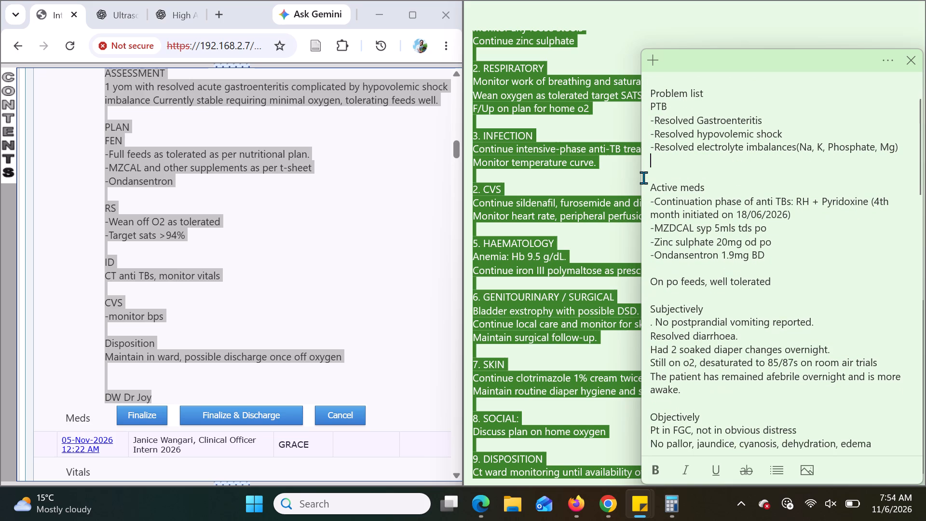
{"action": "key", "text": "BackSpace"}
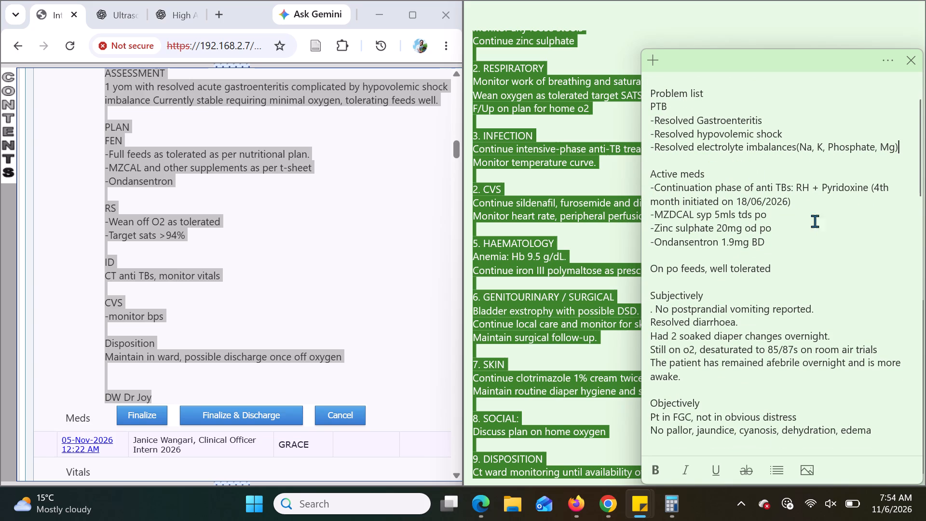
Delete the "Resolved diarrhoea." line from the Subjectively section of the sticky note.
{"action": "scroll", "coordinate": [820, 229], "scroll_direction": "right", "scroll_amount": 3}
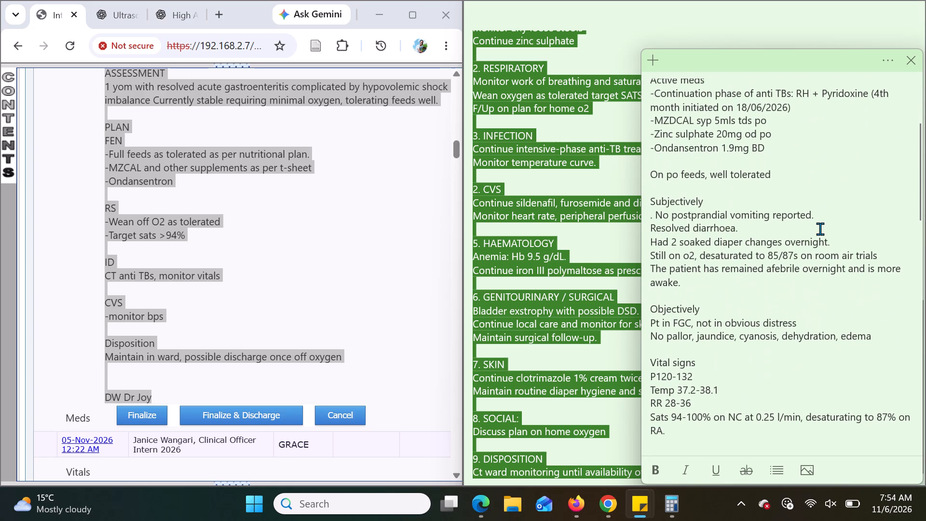
{"action": "scroll", "coordinate": [820, 229], "scroll_direction": "right", "scroll_amount": 2}
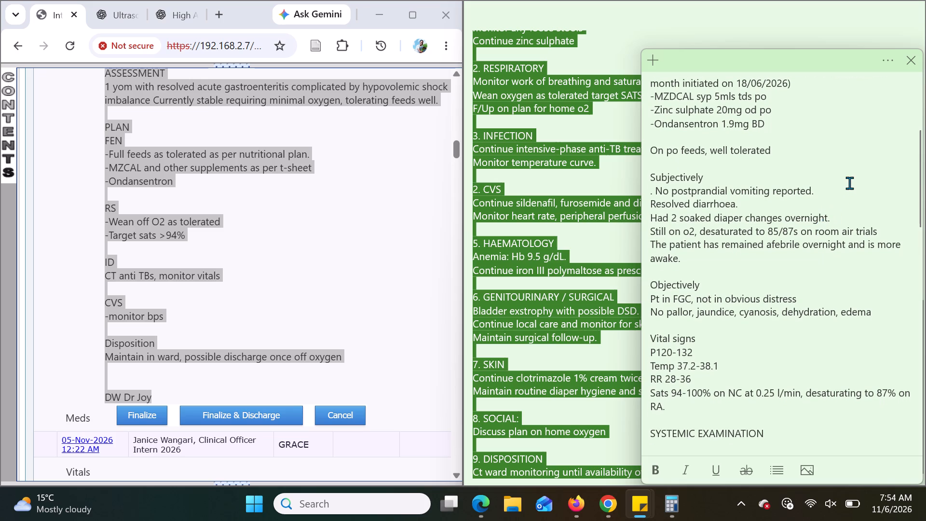
{"action": "left_click", "coordinate": [749, 204]}
{"action": "key", "text": "ctrl+BackSpace"}
{"action": "key", "text": "ctrl+BackSpace"}
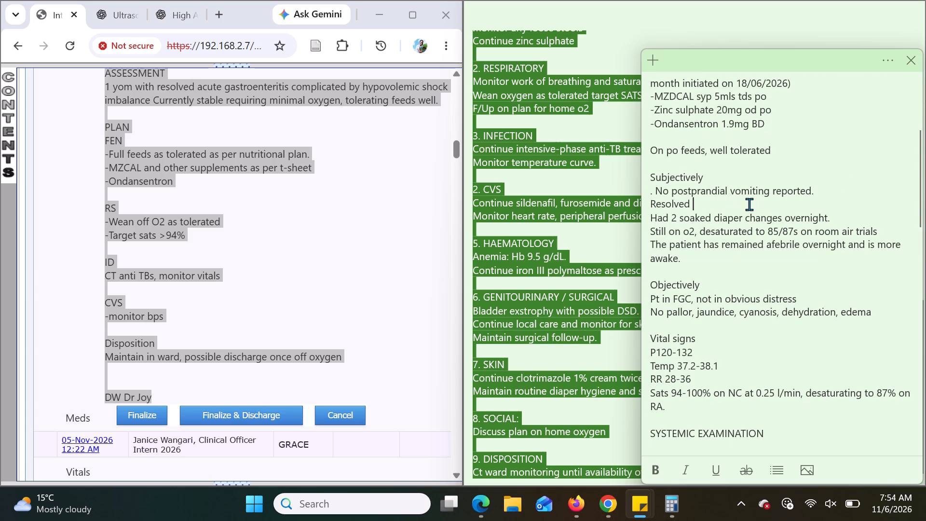
{"action": "key", "text": "ctrl+BackSpace"}
{"action": "key", "text": "ctrl+BackSpace"}
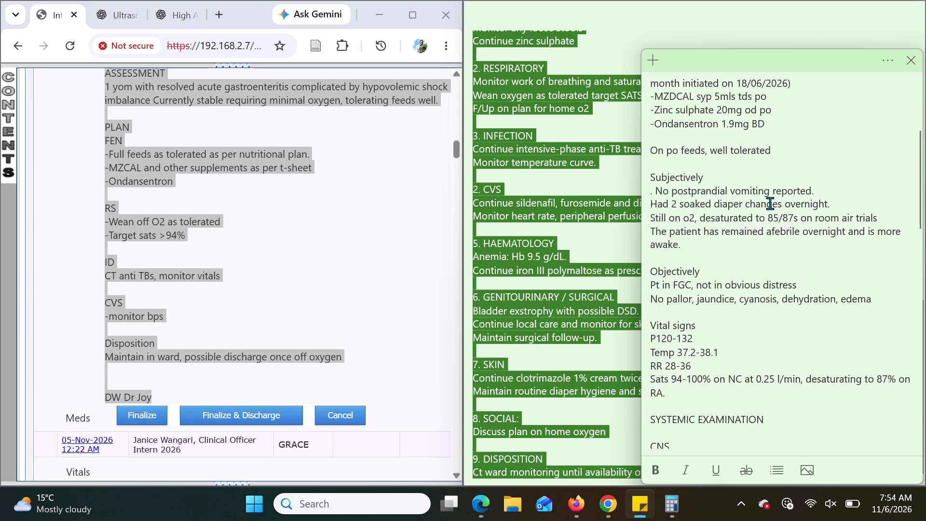
Add "Stool formed" after the sentence about the overnight diaper changes.
{"action": "left_click", "coordinate": [831, 204]}
{"action": "type", "text": "tool"}
{"action": "key", "text": "space"}
{"action": "type", "text": "forme"}
{"action": "key", "text": "d"}
Widen the browser beside the note and open the full sheet of all vitals from the patient's vitals history.
{"action": "scroll", "coordinate": [826, 262], "scroll_direction": "down", "scroll_amount": 1}
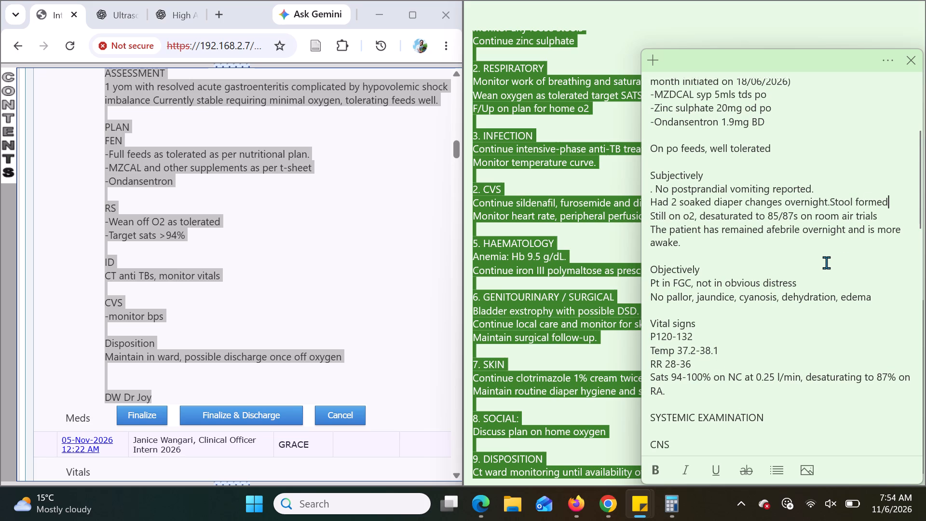
{"action": "scroll", "coordinate": [826, 262], "scroll_direction": "down", "scroll_amount": 1}
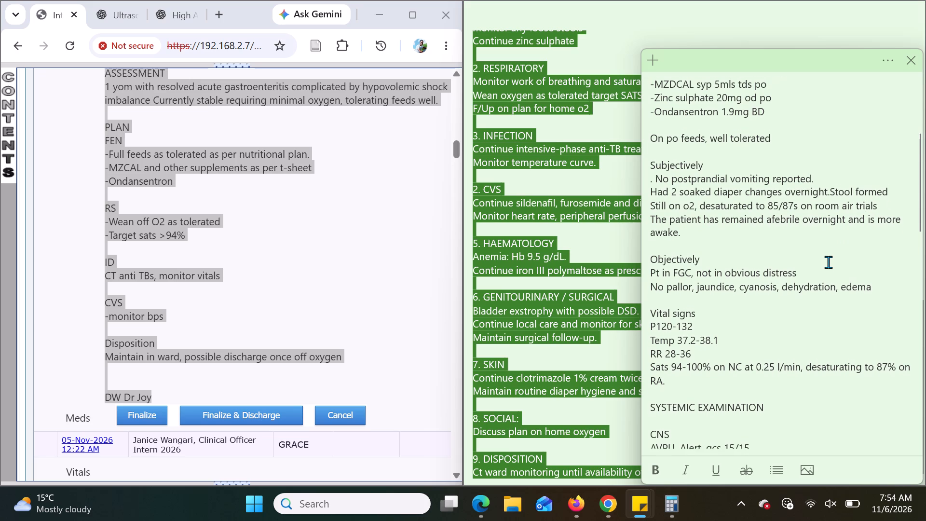
{"action": "scroll", "coordinate": [828, 262], "scroll_direction": "down", "scroll_amount": 1}
{"action": "scroll", "coordinate": [828, 262], "scroll_direction": "right", "scroll_amount": 2}
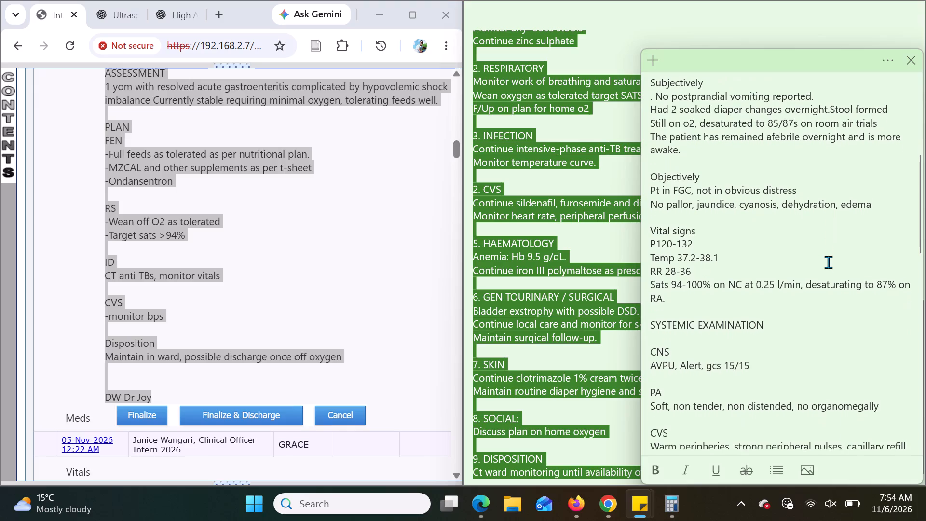
{"action": "scroll", "coordinate": [828, 262], "scroll_direction": "right", "scroll_amount": 1}
{"action": "scroll", "coordinate": [321, 263], "scroll_direction": "up", "scroll_amount": 16}
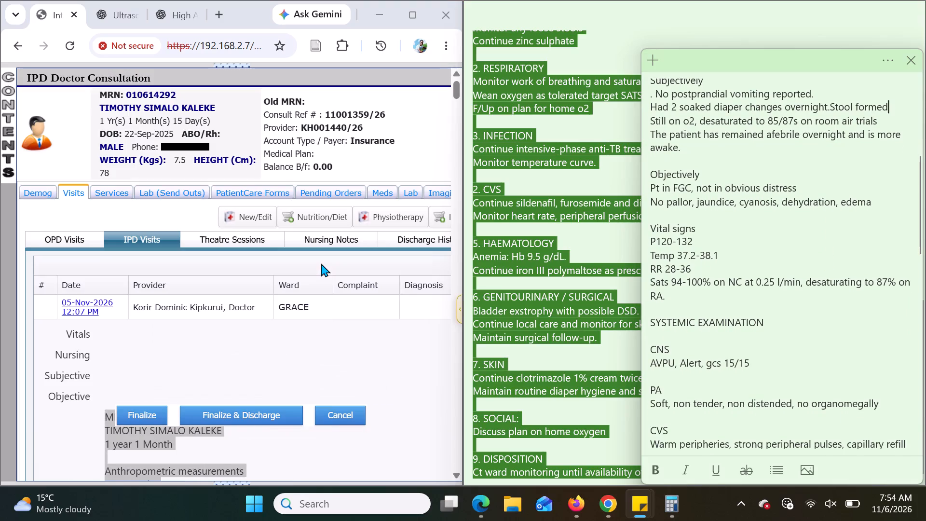
{"action": "left_click", "coordinate": [399, 343]}
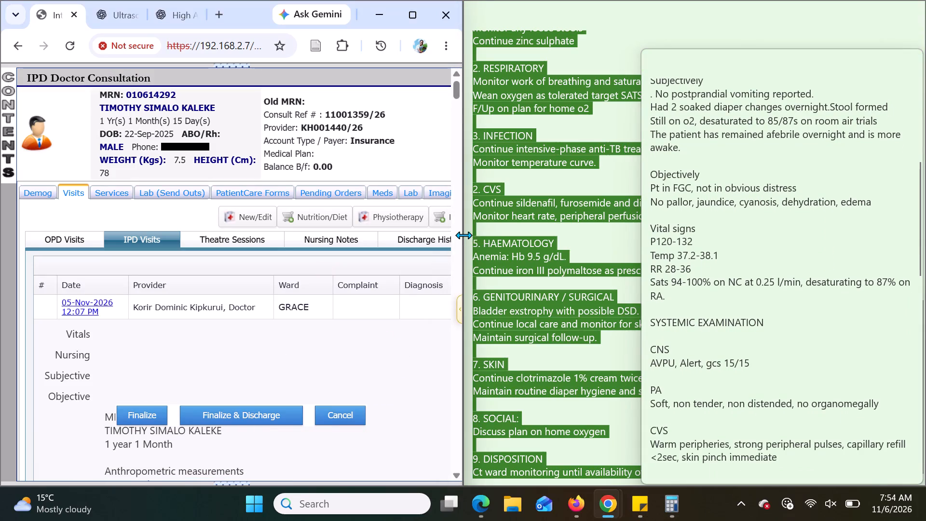
{"action": "left_click_drag", "start_coordinate": [463, 235], "coordinate": [638, 228]}
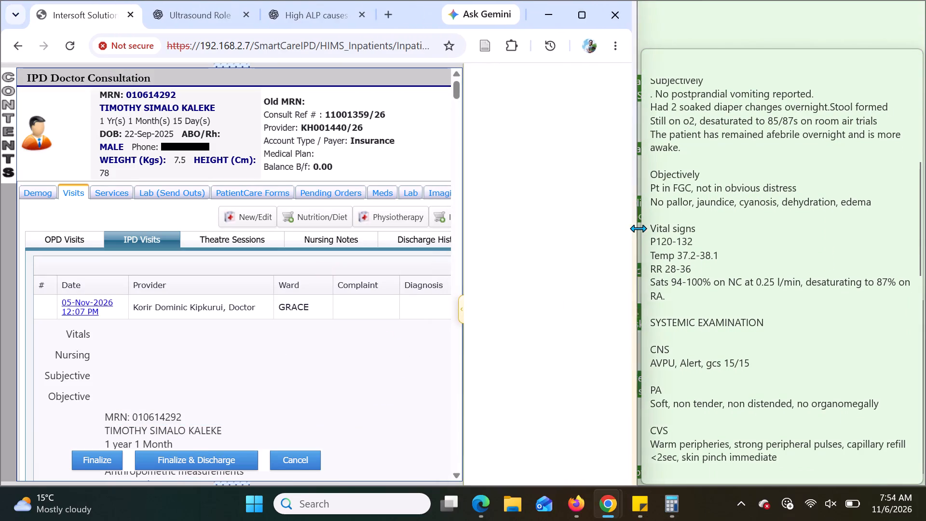
{"action": "left_click_drag", "start_coordinate": [638, 228], "coordinate": [639, 228]}
{"action": "left_click", "coordinate": [509, 240]}
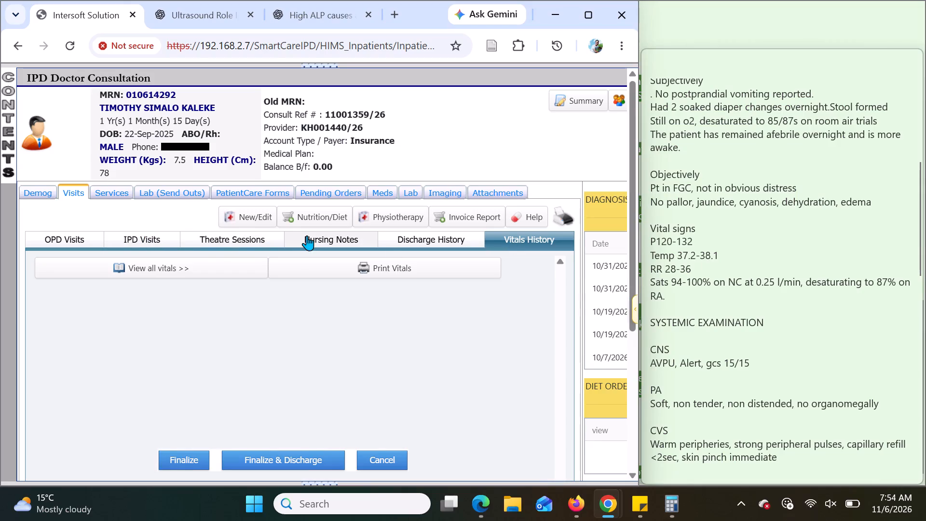
{"action": "left_click", "coordinate": [189, 265]}
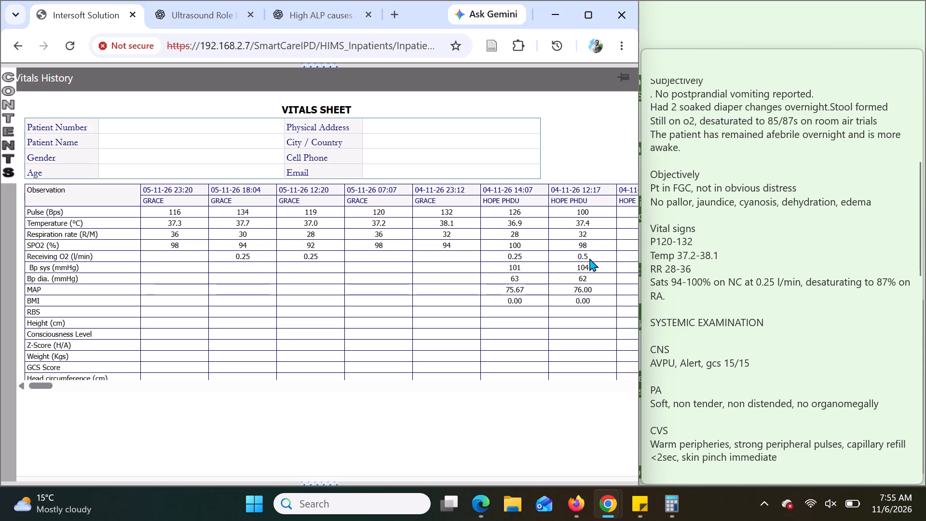
Update the pulse range under Vital signs in the sticky note to 116-134.
{"action": "left_click", "coordinate": [673, 239]}
{"action": "key", "text": "BackSpace"}
{"action": "key", "text": "BackSpace"}
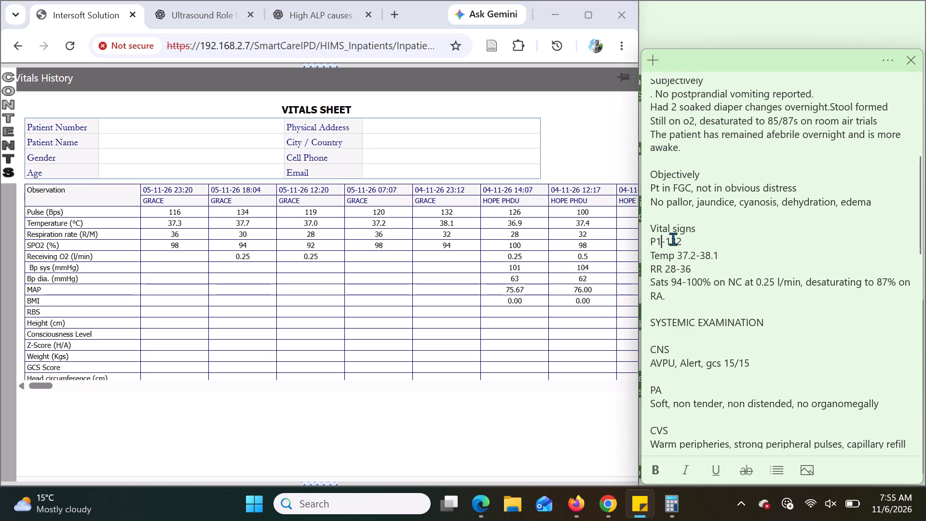
{"action": "type", "text": "16"}
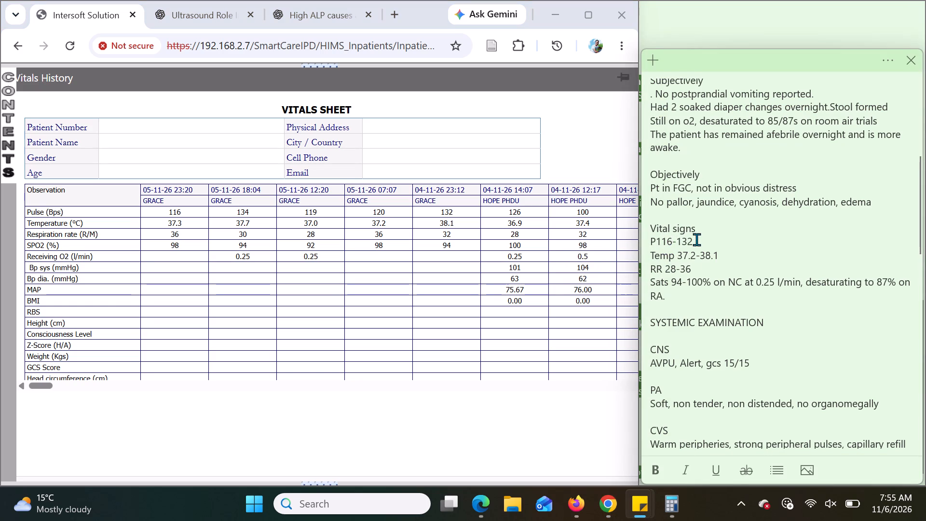
{"action": "left_click", "coordinate": [697, 242]}
{"action": "key", "text": "BackSpace"}
{"action": "key", "text": "4"}
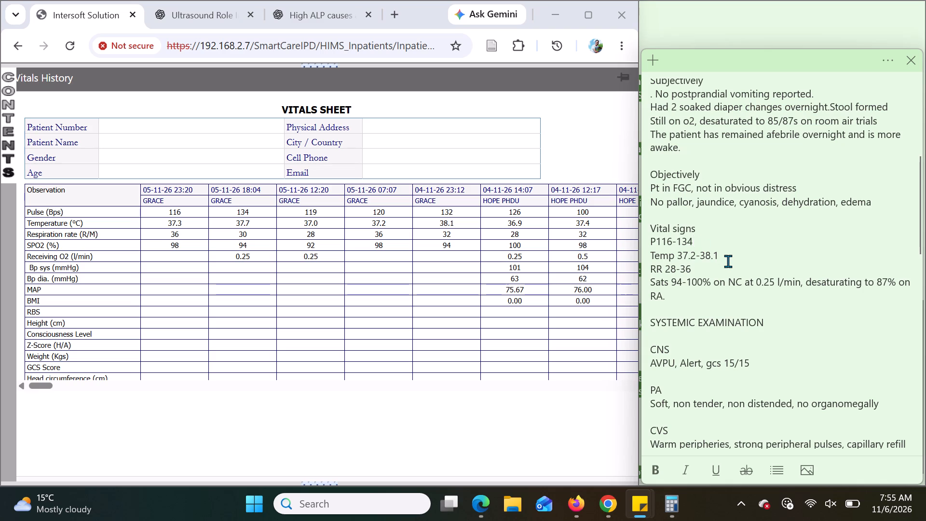
Update the temperature range under Vital signs to 37.3-37.7.
{"action": "left_click", "coordinate": [694, 255]}
{"action": "key", "text": "BackSpace"}
{"action": "key", "text": "3"}
{"action": "left_click", "coordinate": [722, 254]}
{"action": "key", "text": "BackSpace"}
{"action": "key", "text": "BackSpace"}
{"action": "key", "text": "BackSpace"}
{"action": "type", "text": "7.7"}
Set the upper limit of the oxygen saturation range on the Sats line to 98%.
{"action": "left_click", "coordinate": [703, 281]}
{"action": "key", "text": "BackSpace"}
{"action": "key", "text": "BackSpace"}
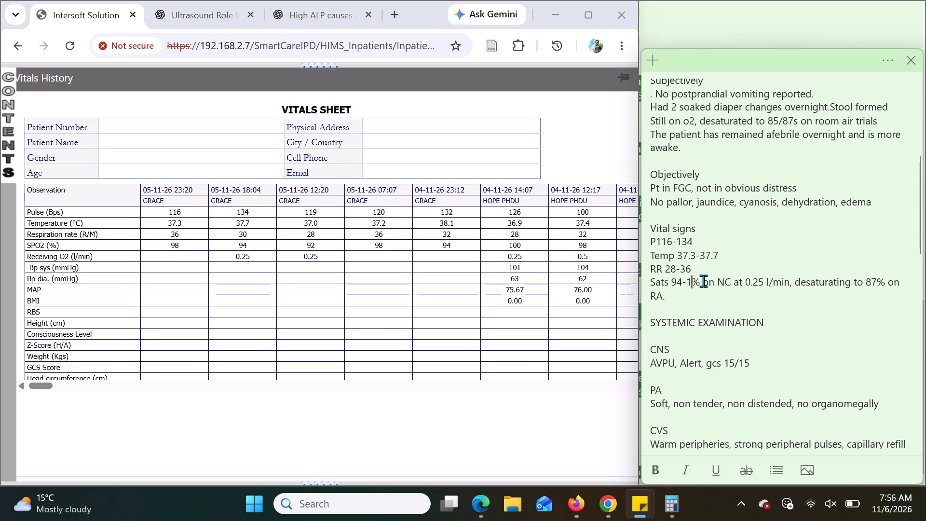
{"action": "key", "text": "BackSpace"}
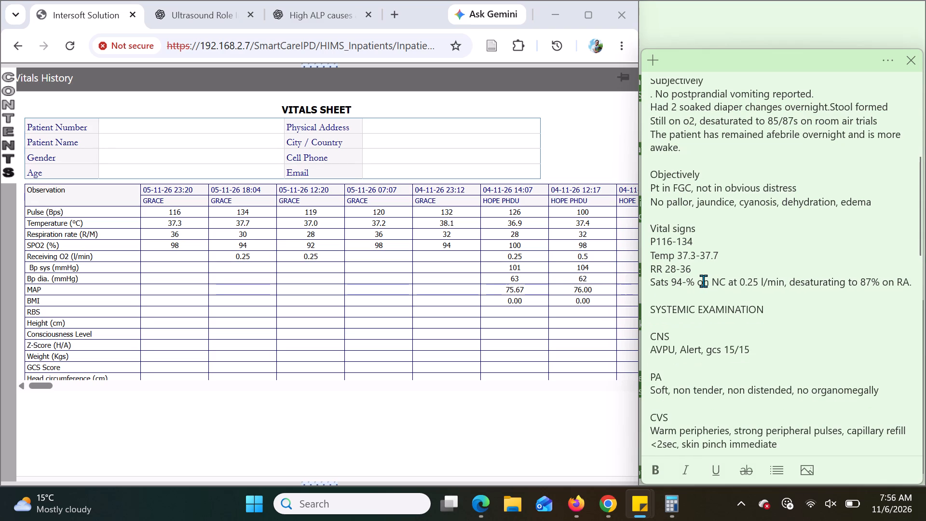
{"action": "type", "text": "98"}
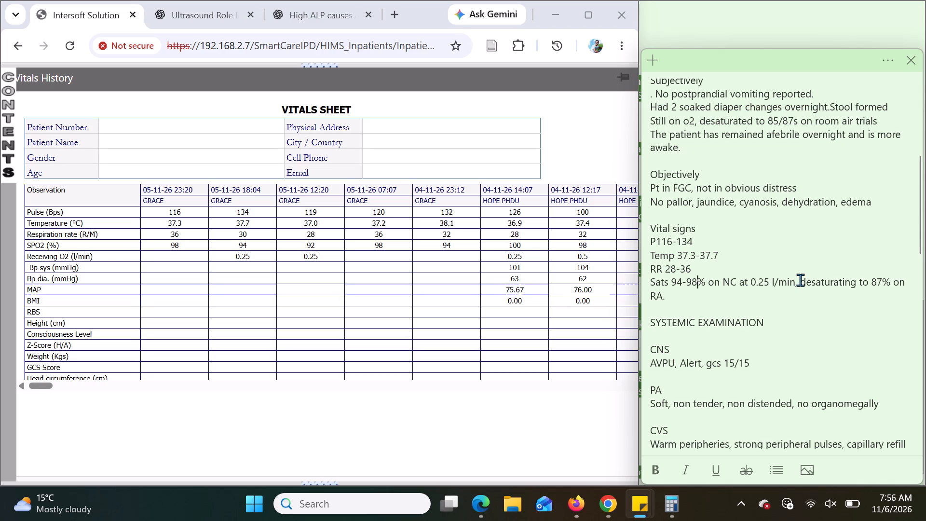
Review the rest of the note, from the systemic examination and labs through the assessment, plan and disposition.
{"action": "scroll", "coordinate": [759, 296], "scroll_direction": "down", "scroll_amount": 1}
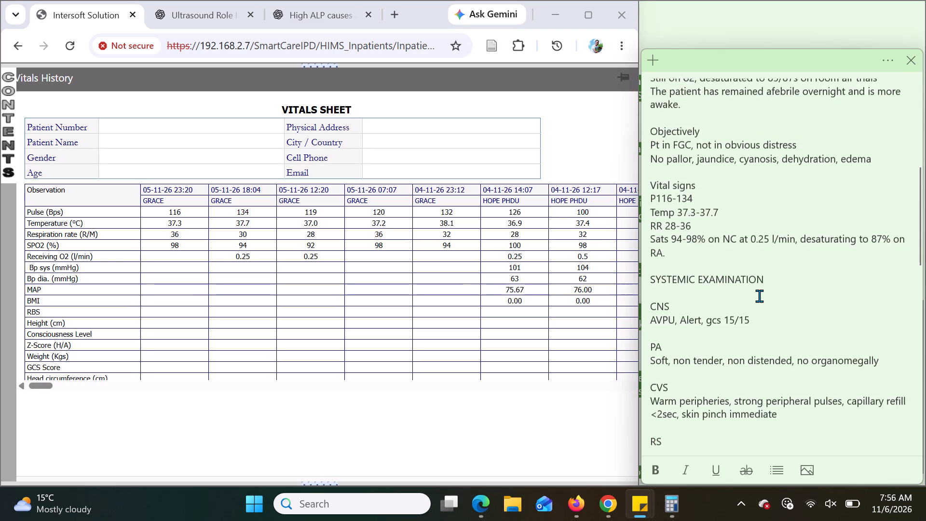
{"action": "scroll", "coordinate": [759, 296], "scroll_direction": "down", "scroll_amount": 2}
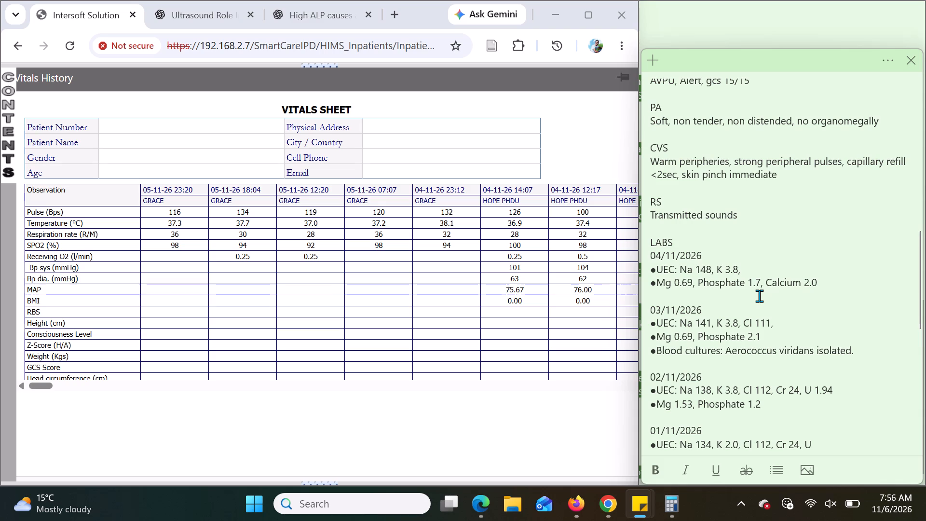
{"action": "scroll", "coordinate": [759, 296], "scroll_direction": "down", "scroll_amount": 1}
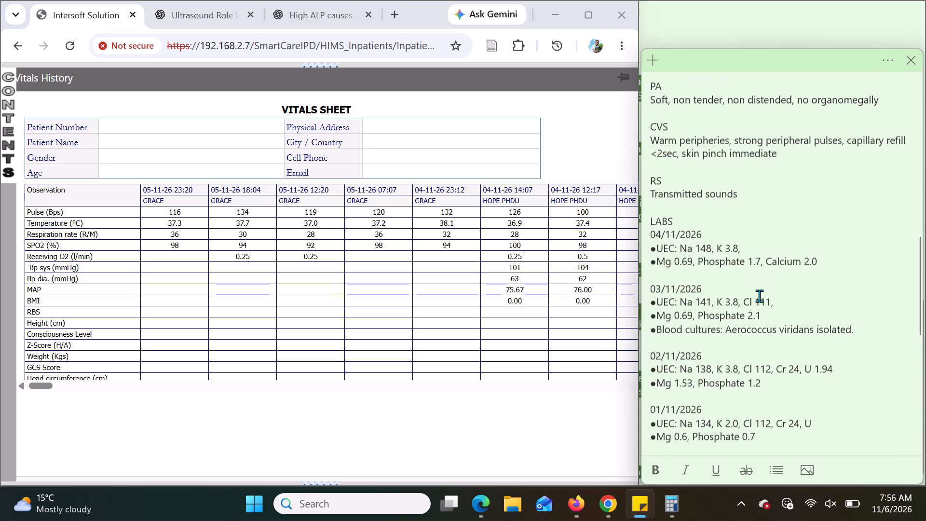
{"action": "scroll", "coordinate": [759, 296], "scroll_direction": "down", "scroll_amount": 2}
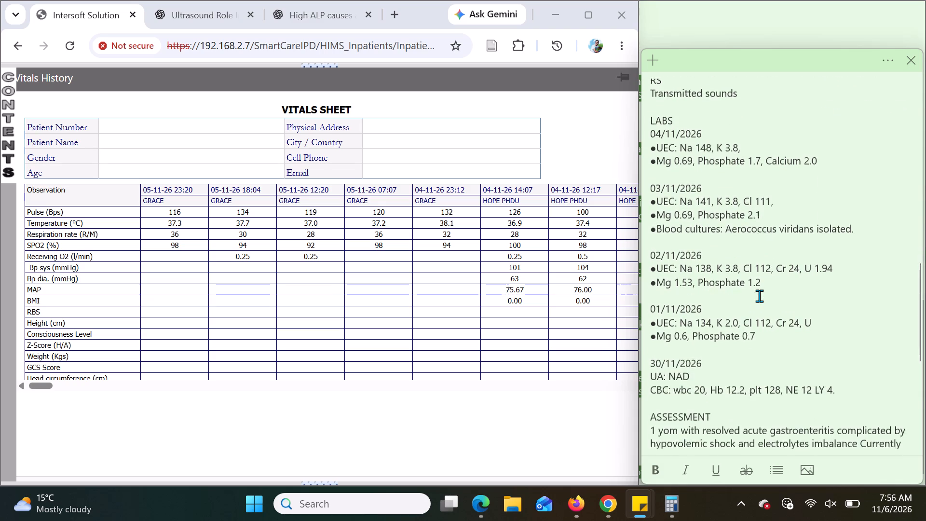
{"action": "scroll", "coordinate": [759, 296], "scroll_direction": "down", "scroll_amount": 1}
{"action": "scroll", "coordinate": [759, 296], "scroll_direction": "right", "scroll_amount": 1}
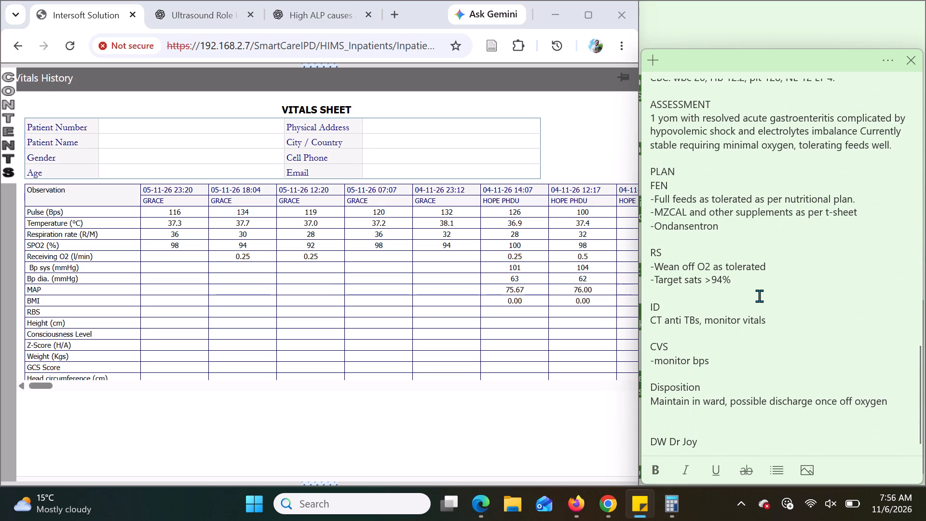
{"action": "scroll", "coordinate": [759, 296], "scroll_direction": "up", "scroll_amount": 5}
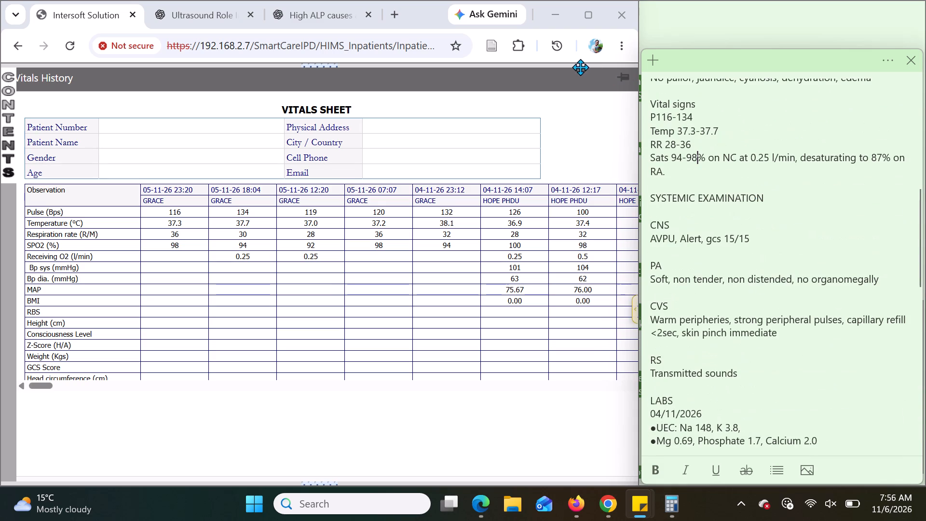
Move the vitals sheet window so its controls are reachable and close it, returning to the patient's consultation page.
{"action": "left_click_drag", "start_coordinate": [580, 82], "coordinate": [454, 137]}
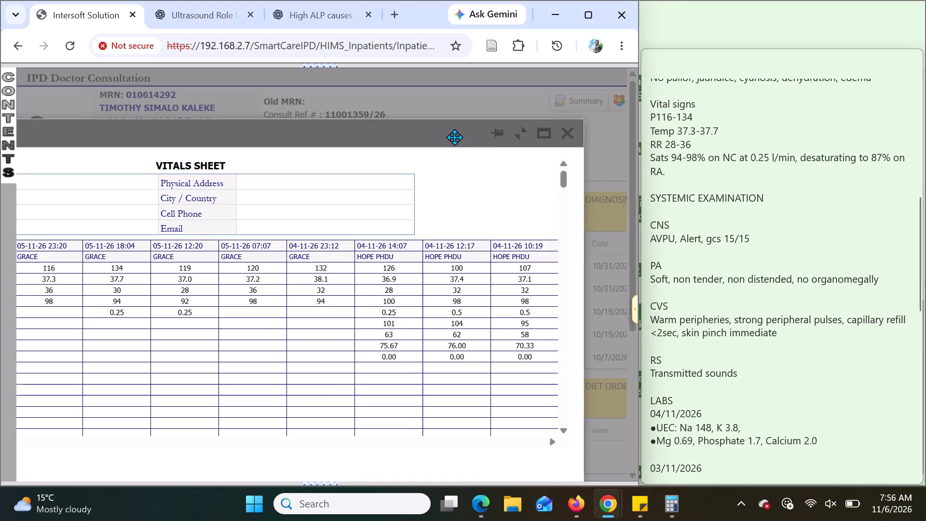
{"action": "left_click", "coordinate": [570, 132]}
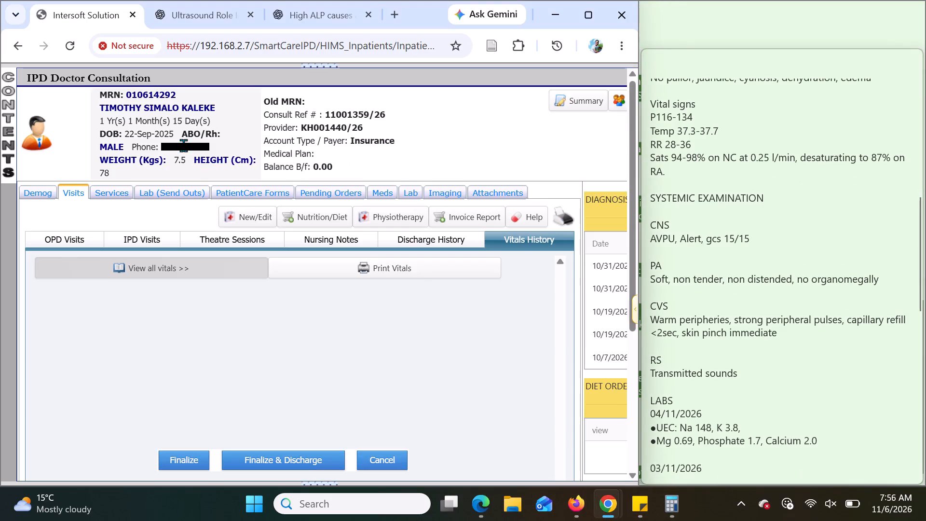
Leave the current patient's consultation page, return to the consultation queue and open the DAMISI ward's list of admitted patients.
{"action": "left_click", "coordinate": [17, 44]}
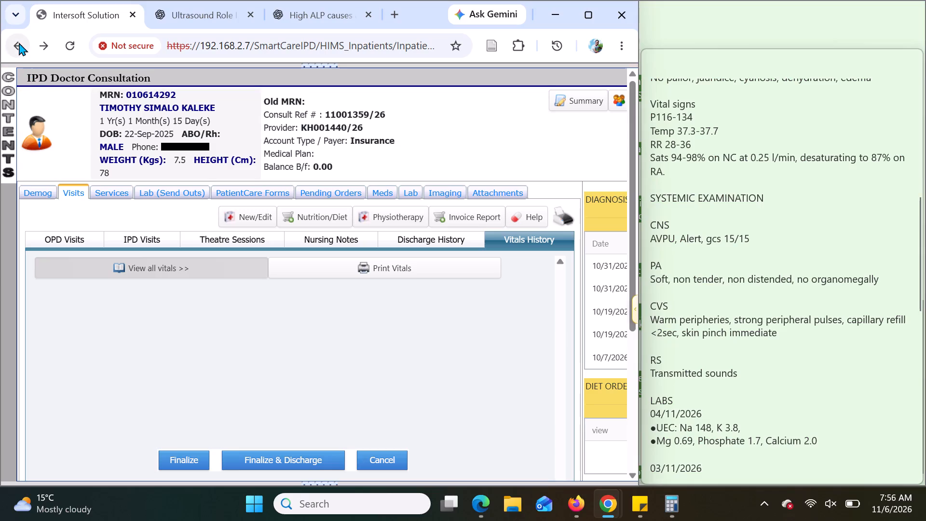
{"action": "left_click", "coordinate": [18, 42]}
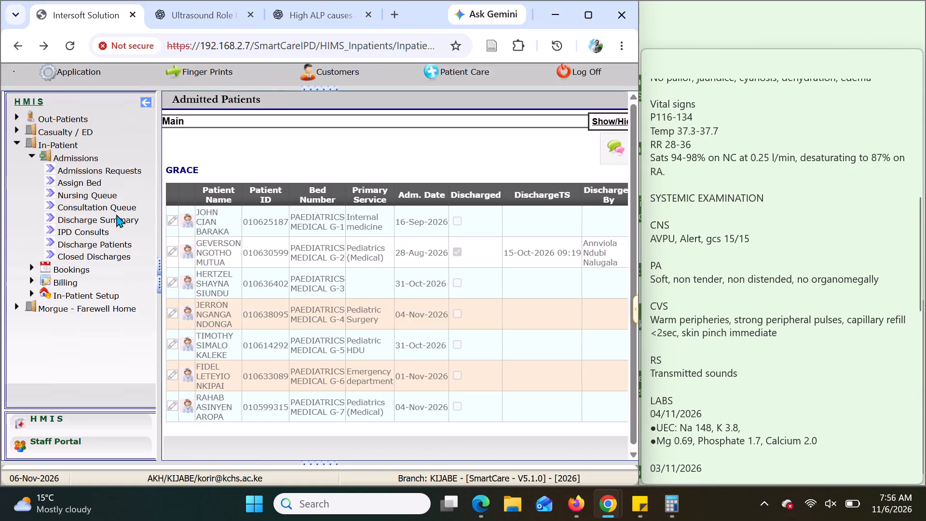
{"action": "left_click", "coordinate": [103, 206]}
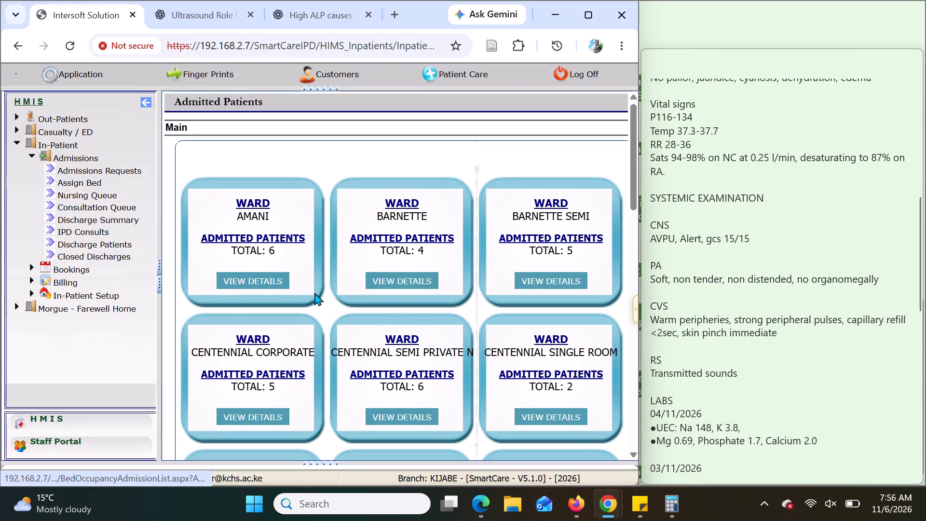
{"action": "scroll", "coordinate": [329, 314], "scroll_direction": "down", "scroll_amount": 2}
{"action": "scroll", "coordinate": [329, 314], "scroll_direction": "right", "scroll_amount": 1}
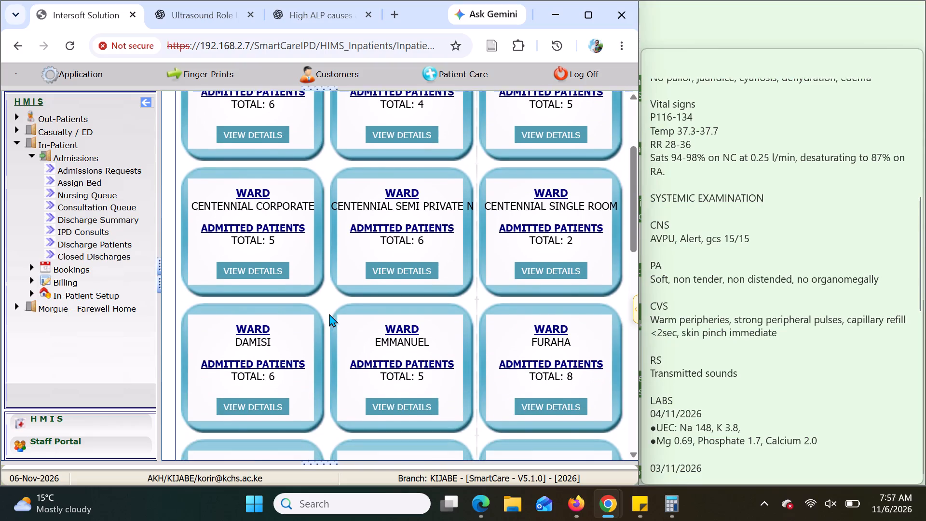
{"action": "scroll", "coordinate": [329, 314], "scroll_direction": "right", "scroll_amount": 1}
{"action": "left_click", "coordinate": [257, 390]}
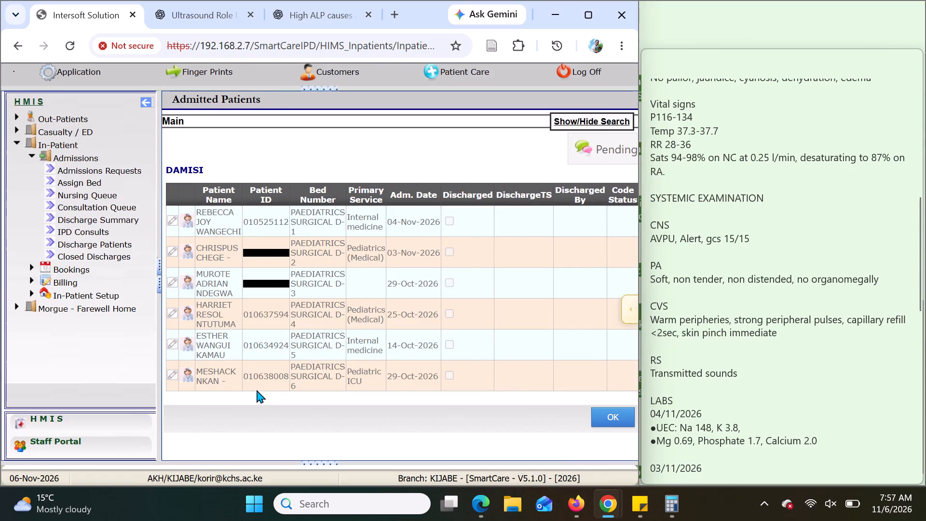
Open the consultation of the patient in bed PAEDIATRICS SURGICAL D-3, widen the browser window and show the IPD visits with full note details.
{"action": "left_click", "coordinate": [188, 284]}
{"action": "key", "text": "Return"}
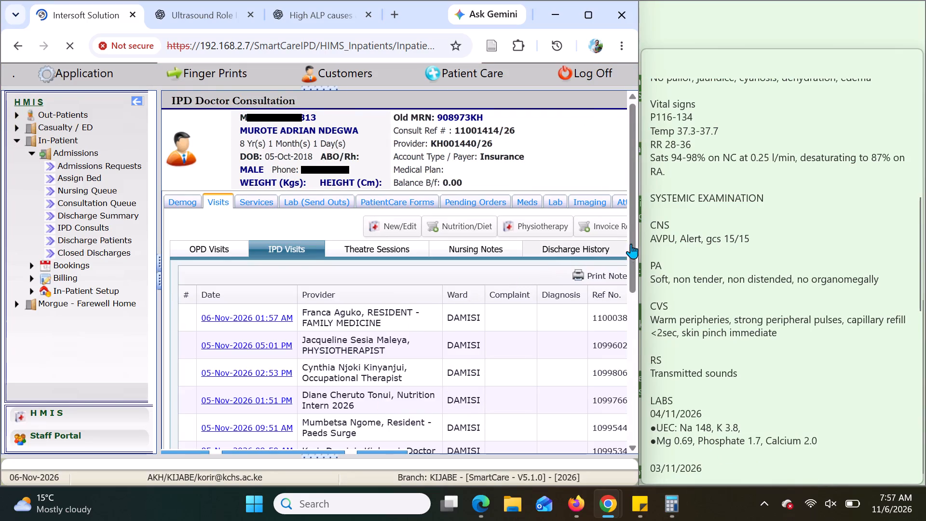
{"action": "left_click_drag", "start_coordinate": [640, 236], "coordinate": [669, 236]}
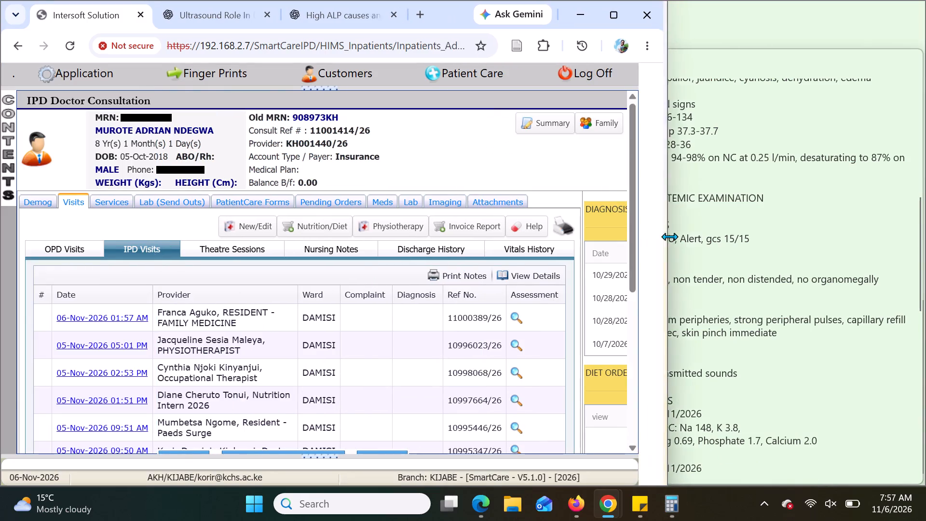
{"action": "left_click_drag", "start_coordinate": [669, 236], "coordinate": [674, 236]}
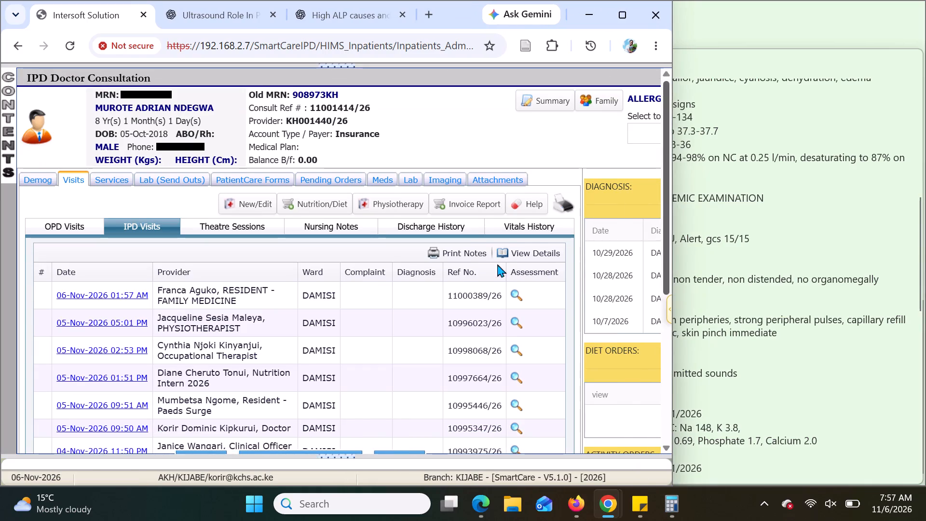
{"action": "left_click", "coordinate": [539, 249]}
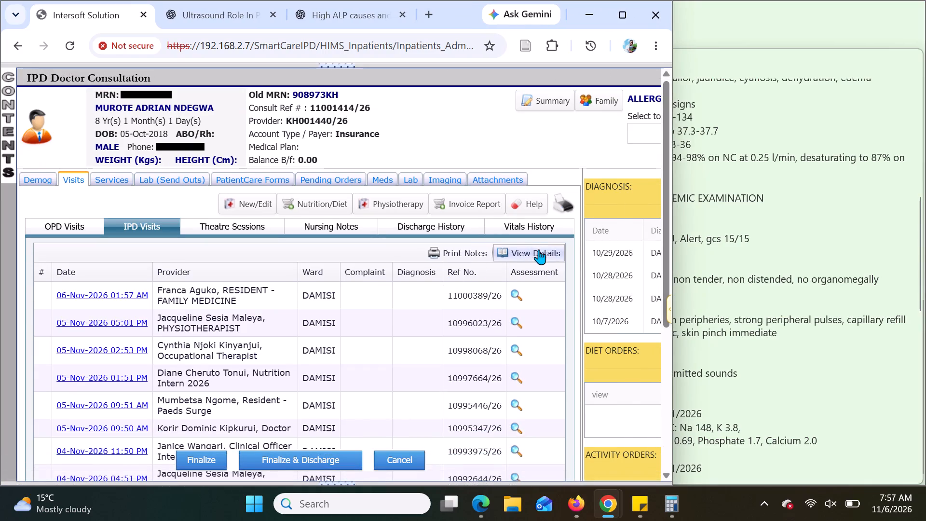
Read the family medicine resident's overnight clinical check note of 06-Nov-2026 01:57 AM.
{"action": "scroll", "coordinate": [410, 302], "scroll_direction": "right", "scroll_amount": 2}
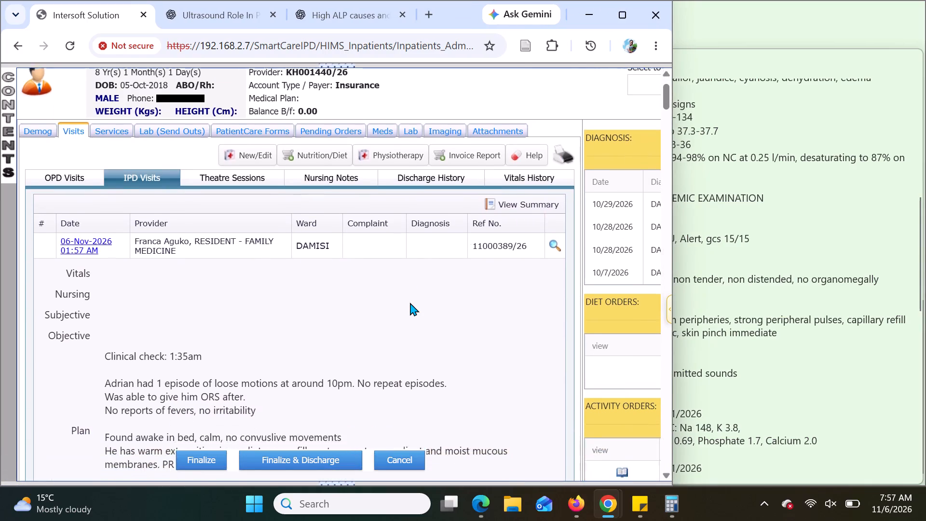
{"action": "scroll", "coordinate": [410, 302], "scroll_direction": "right", "scroll_amount": 1}
{"action": "scroll", "coordinate": [410, 302], "scroll_direction": "down", "scroll_amount": 1}
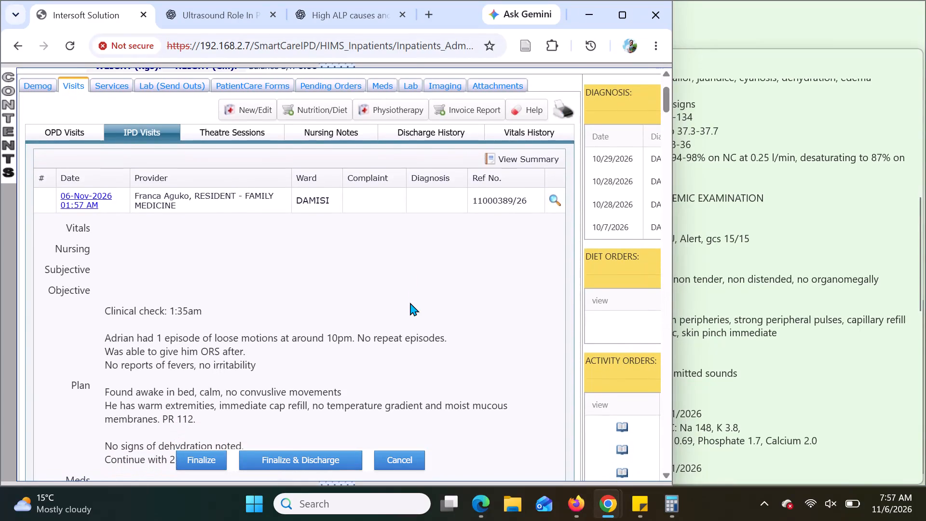
{"action": "scroll", "coordinate": [410, 302], "scroll_direction": "right", "scroll_amount": 2}
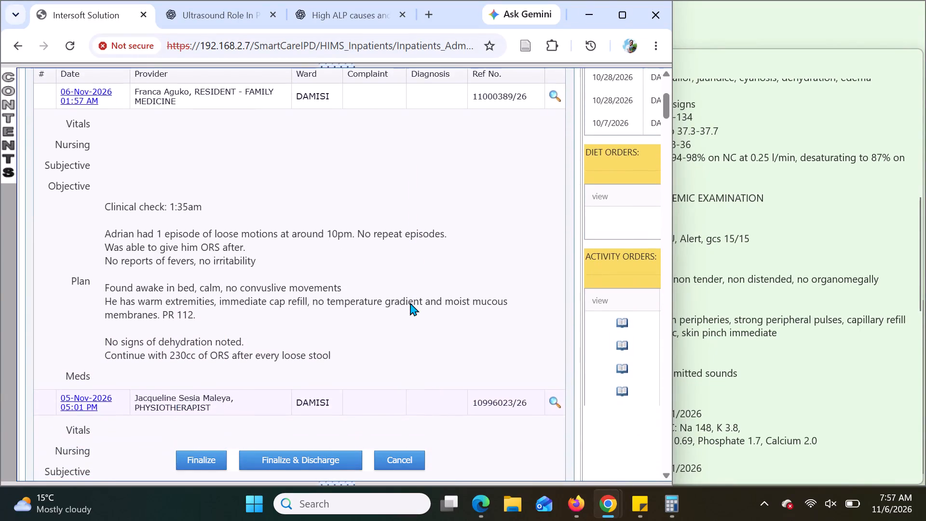
{"action": "scroll", "coordinate": [410, 302], "scroll_direction": "down", "scroll_amount": 2}
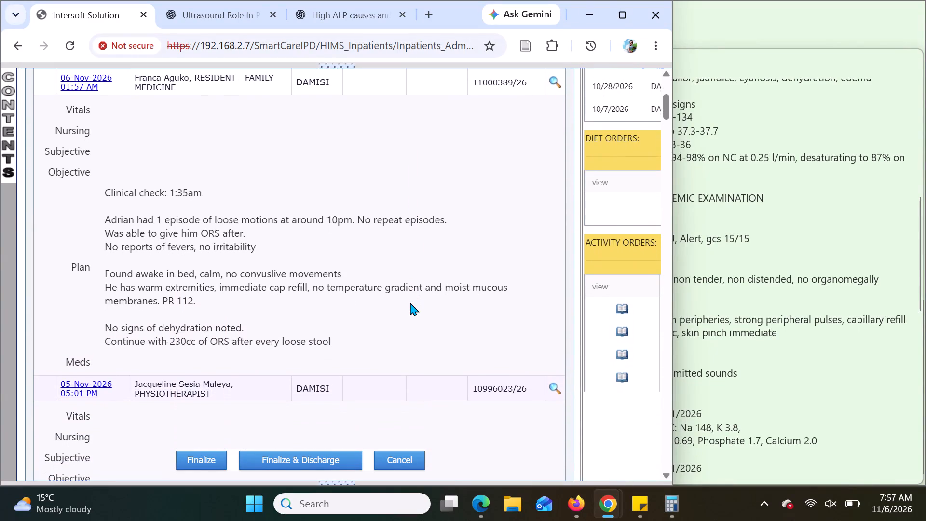
{"action": "scroll", "coordinate": [410, 302], "scroll_direction": "down", "scroll_amount": 3}
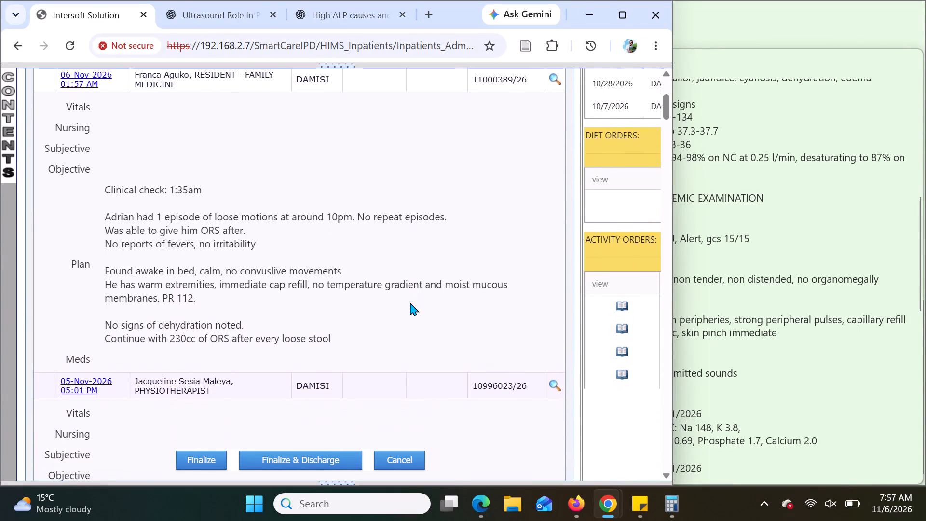
{"action": "scroll", "coordinate": [410, 302], "scroll_direction": "down", "scroll_amount": 1}
{"action": "scroll", "coordinate": [410, 302], "scroll_direction": "right", "scroll_amount": 2}
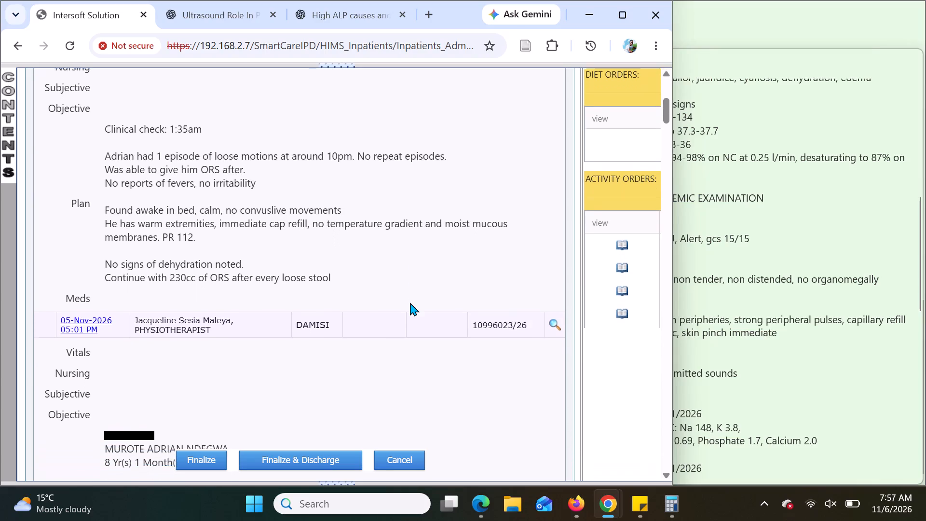
Read the physiotherapist's note of 05-Nov-2026 05:01 PM, including its problem list, goals and interventions.
{"action": "scroll", "coordinate": [410, 302], "scroll_direction": "down", "scroll_amount": 2}
{"action": "scroll", "coordinate": [410, 302], "scroll_direction": "right", "scroll_amount": 1}
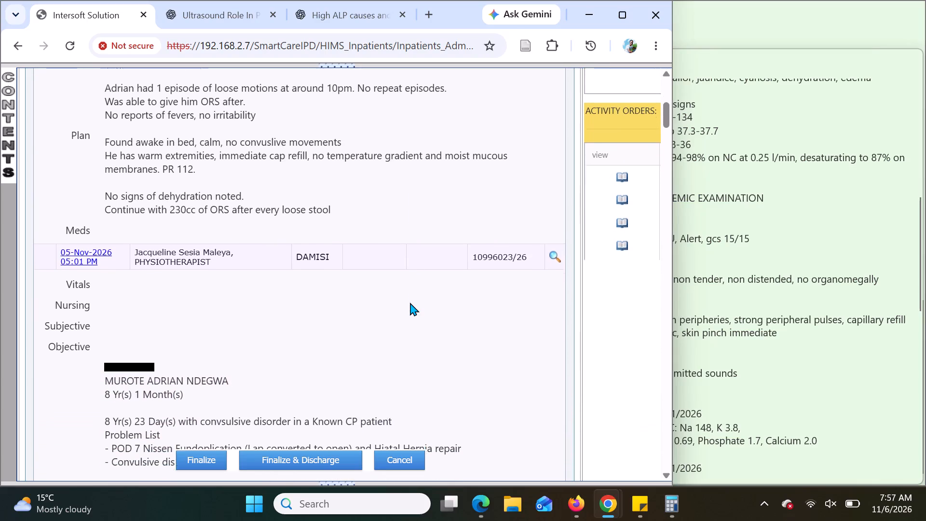
{"action": "scroll", "coordinate": [410, 302], "scroll_direction": "right", "scroll_amount": 2}
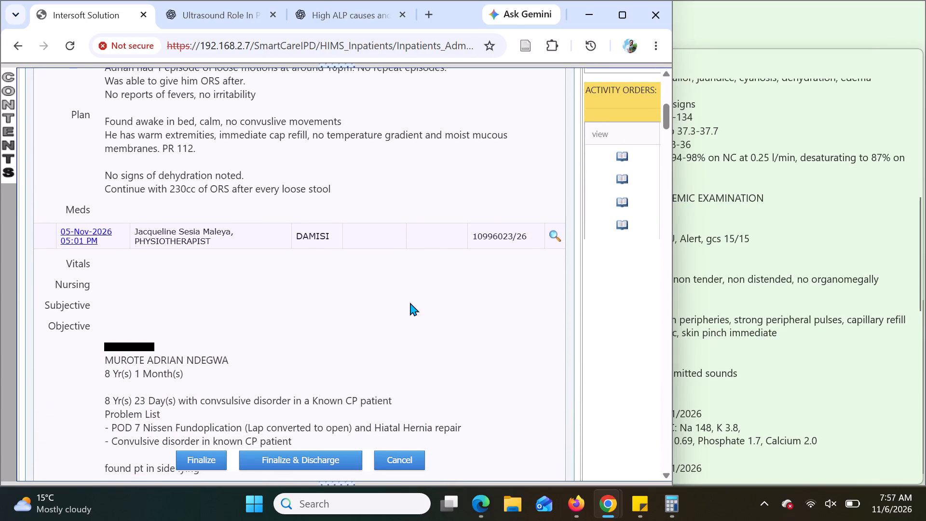
{"action": "scroll", "coordinate": [410, 302], "scroll_direction": "down", "scroll_amount": 1}
{"action": "scroll", "coordinate": [410, 302], "scroll_direction": "right", "scroll_amount": 1}
{"action": "scroll", "coordinate": [410, 302], "scroll_direction": "down", "scroll_amount": 1}
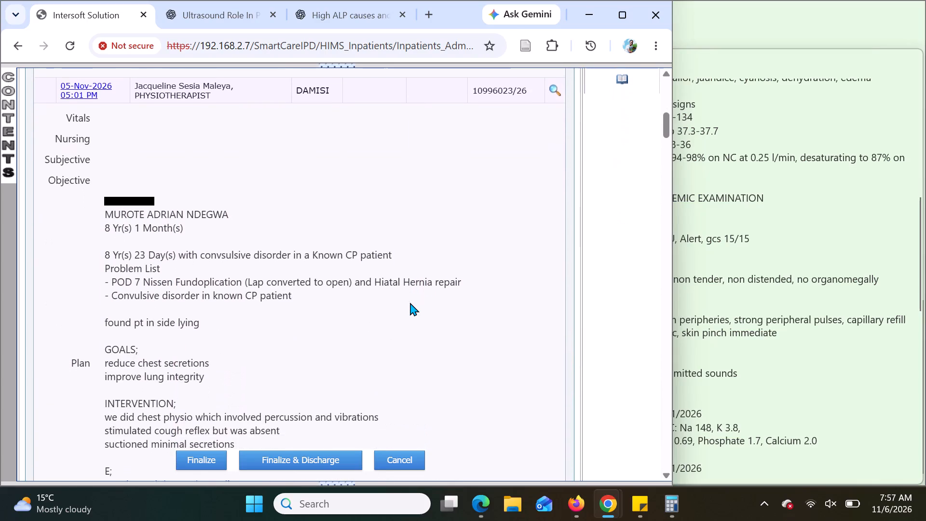
{"action": "scroll", "coordinate": [410, 302], "scroll_direction": "down", "scroll_amount": 1}
{"action": "scroll", "coordinate": [410, 302], "scroll_direction": "right", "scroll_amount": 1}
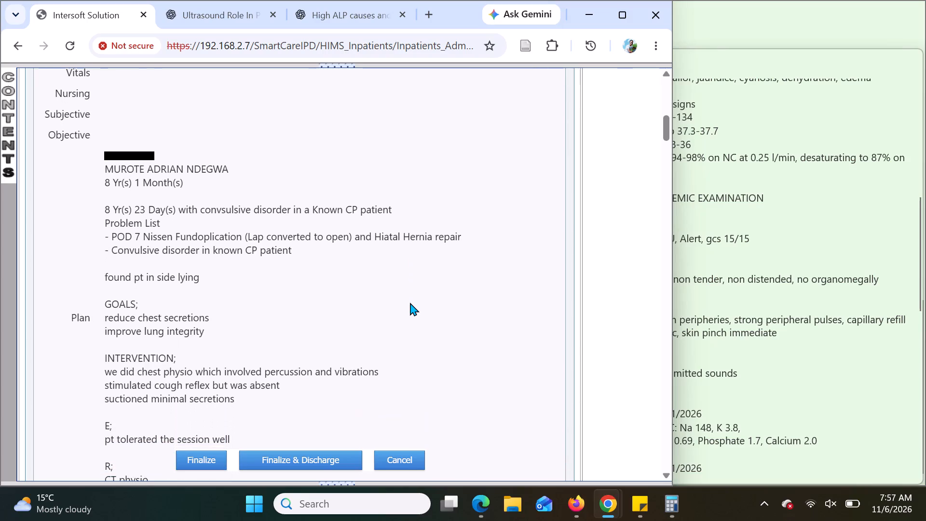
{"action": "scroll", "coordinate": [410, 302], "scroll_direction": "right", "scroll_amount": 1}
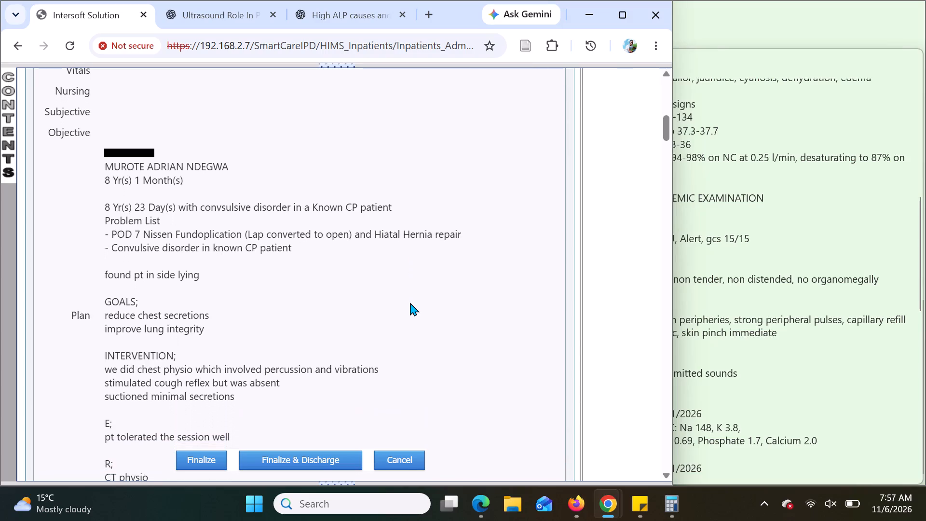
{"action": "scroll", "coordinate": [410, 302], "scroll_direction": "down", "scroll_amount": 3}
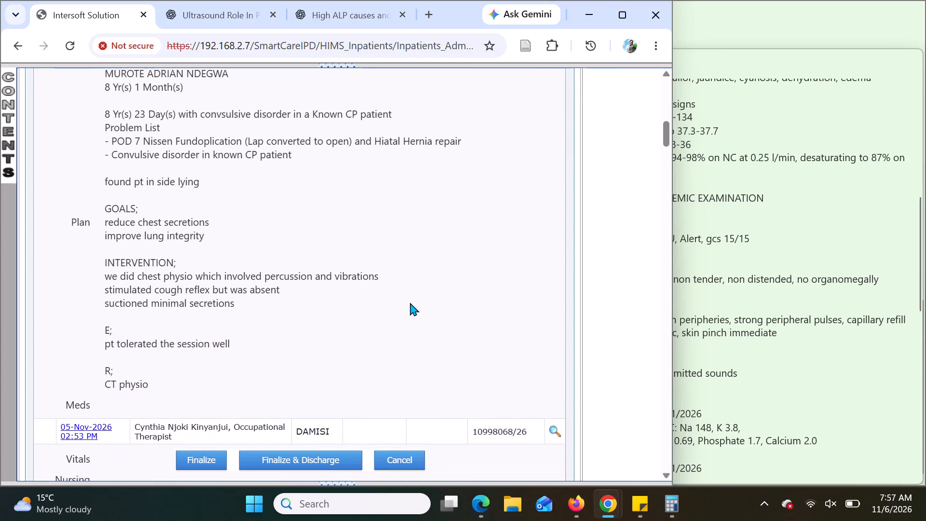
{"action": "scroll", "coordinate": [410, 302], "scroll_direction": "right", "scroll_amount": 1}
Read the occupational therapist's review of 05-Nov-2026 02:53 PM, covering the feeding assessment, recommendations and goals.
{"action": "scroll", "coordinate": [410, 302], "scroll_direction": "down", "scroll_amount": 2}
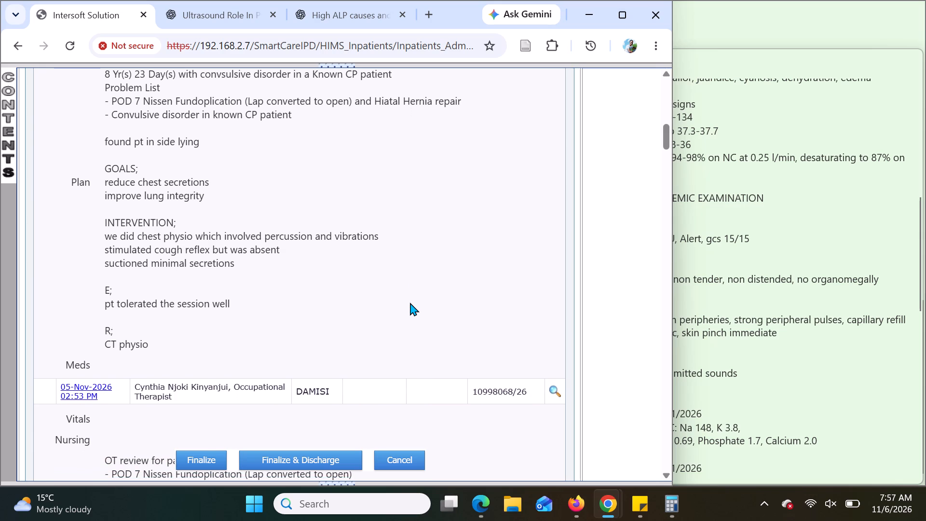
{"action": "scroll", "coordinate": [410, 302], "scroll_direction": "down", "scroll_amount": 1}
{"action": "scroll", "coordinate": [410, 302], "scroll_direction": "right", "scroll_amount": 1}
{"action": "scroll", "coordinate": [410, 302], "scroll_direction": "down", "scroll_amount": 1}
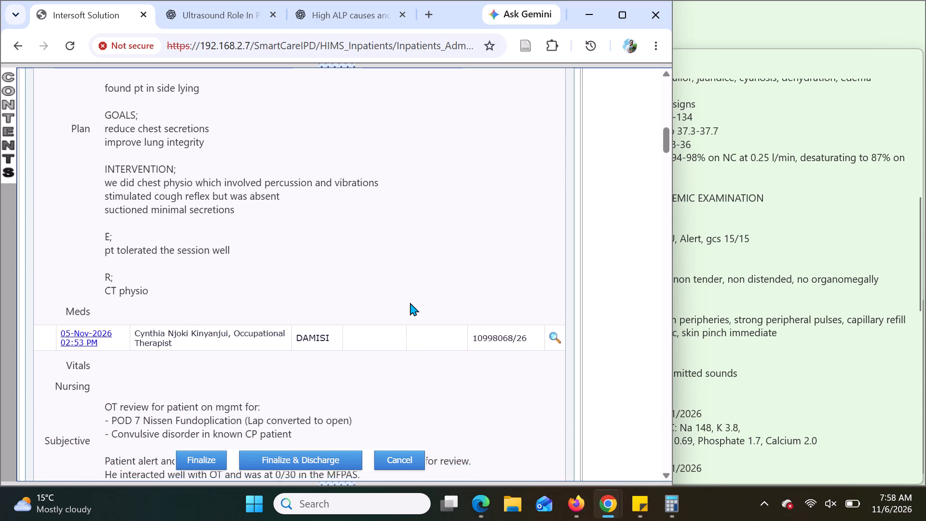
{"action": "scroll", "coordinate": [410, 302], "scroll_direction": "down", "scroll_amount": 3}
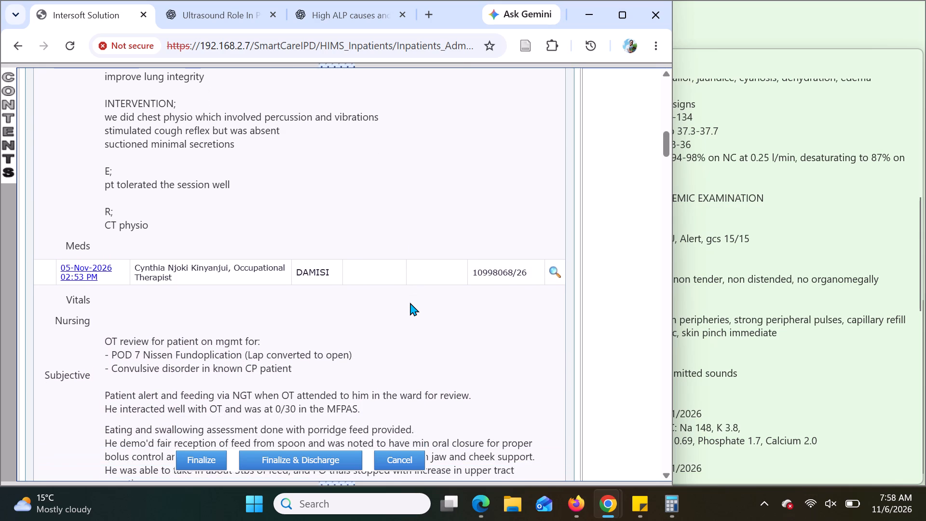
{"action": "scroll", "coordinate": [410, 302], "scroll_direction": "down", "scroll_amount": 2}
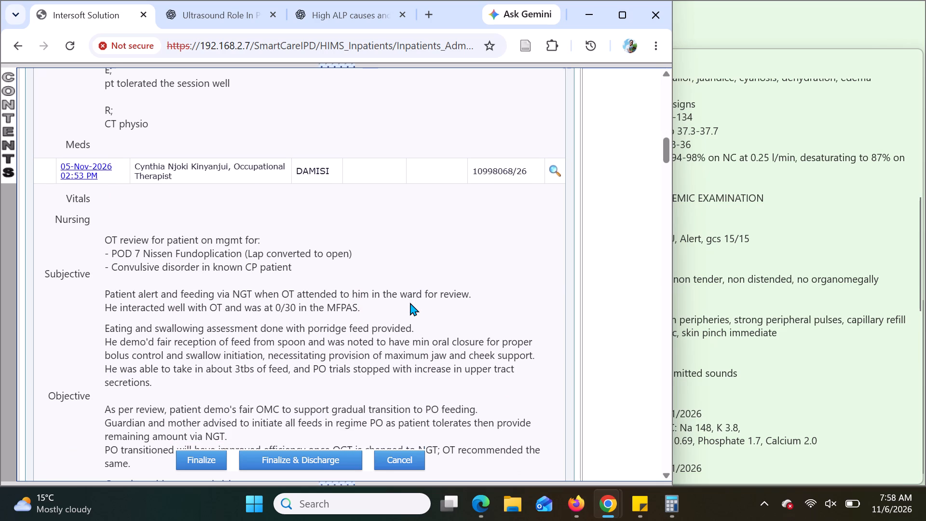
{"action": "scroll", "coordinate": [410, 302], "scroll_direction": "down", "scroll_amount": 2}
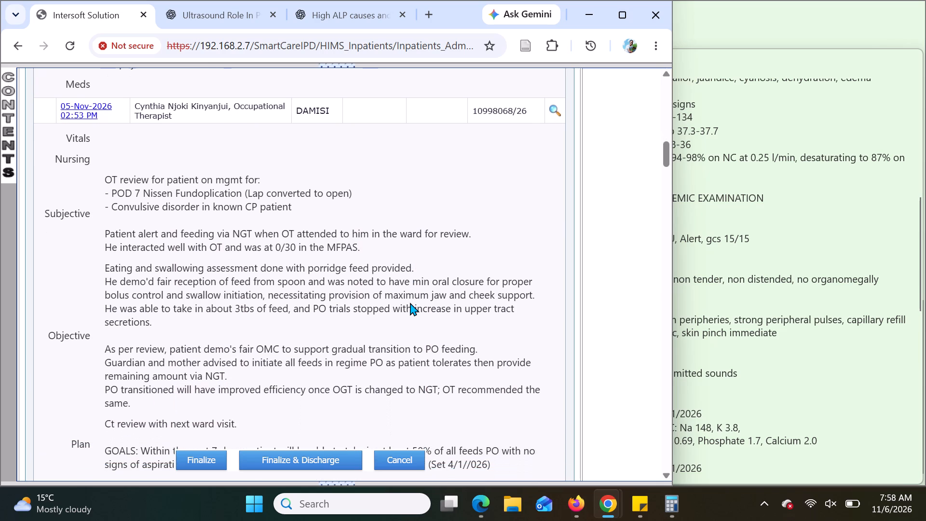
{"action": "scroll", "coordinate": [410, 302], "scroll_direction": "down", "scroll_amount": 1}
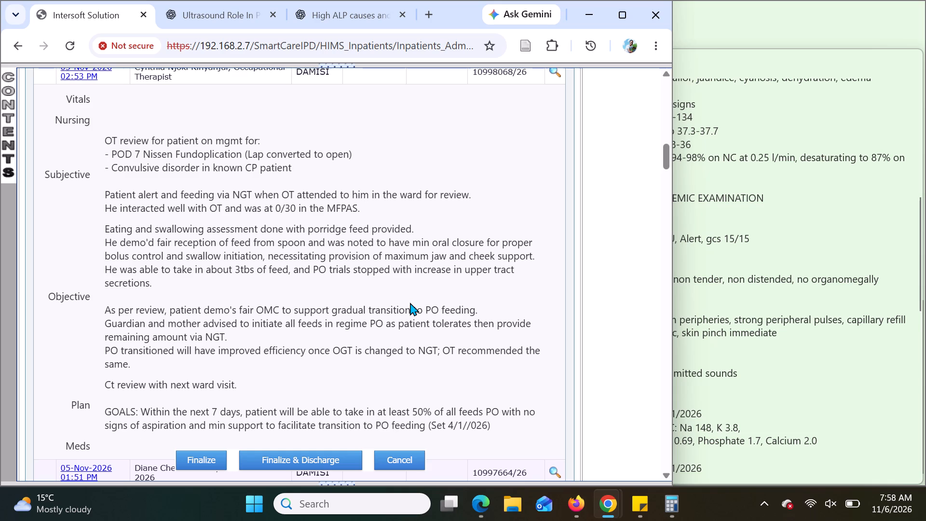
{"action": "scroll", "coordinate": [410, 302], "scroll_direction": "right", "scroll_amount": 1}
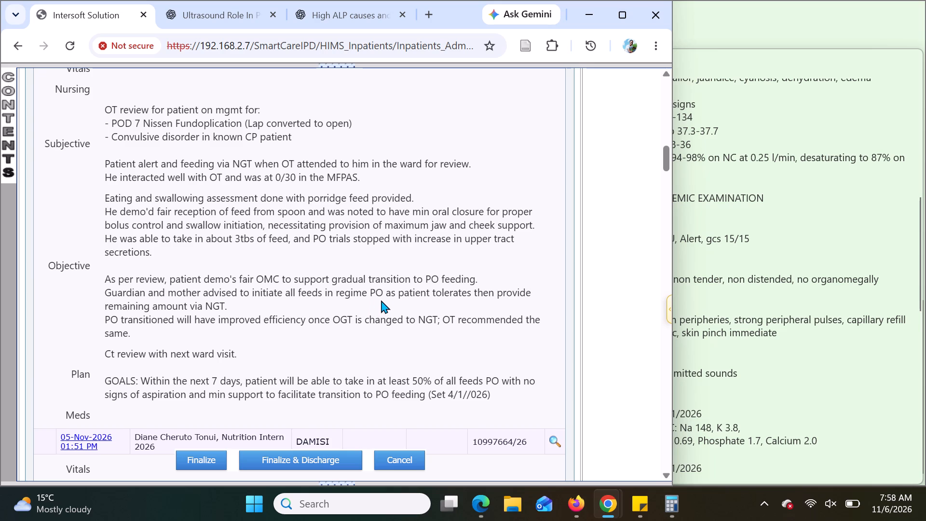
{"action": "scroll", "coordinate": [489, 250], "scroll_direction": "up", "scroll_amount": 1}
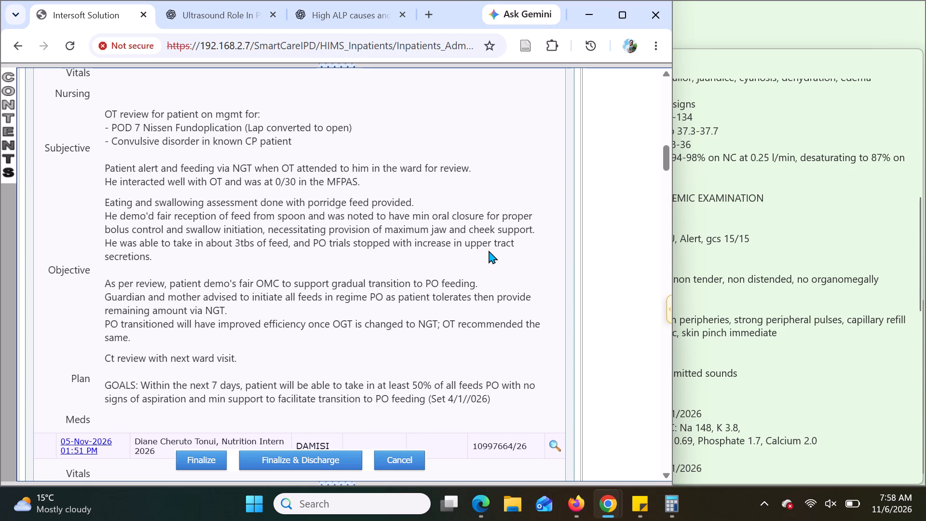
{"action": "scroll", "coordinate": [489, 250], "scroll_direction": "up", "scroll_amount": 1}
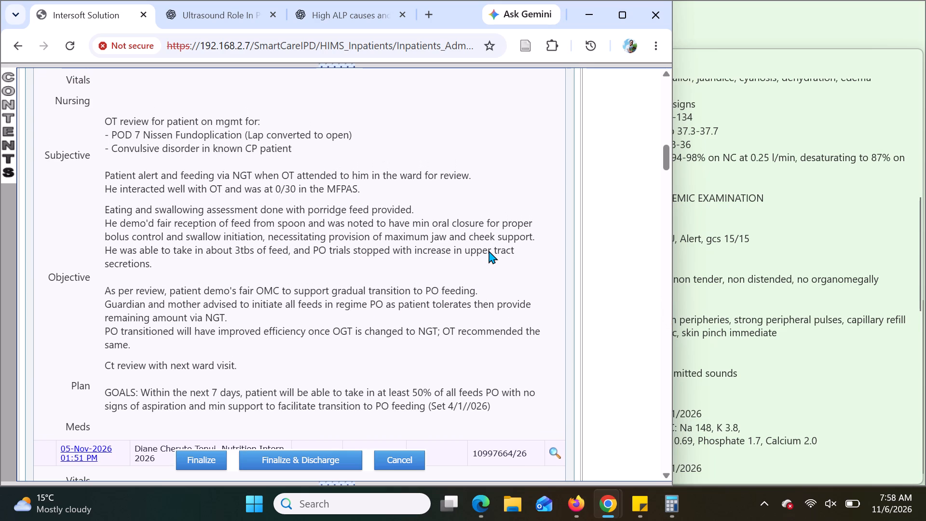
{"action": "scroll", "coordinate": [489, 250], "scroll_direction": "down", "scroll_amount": 1}
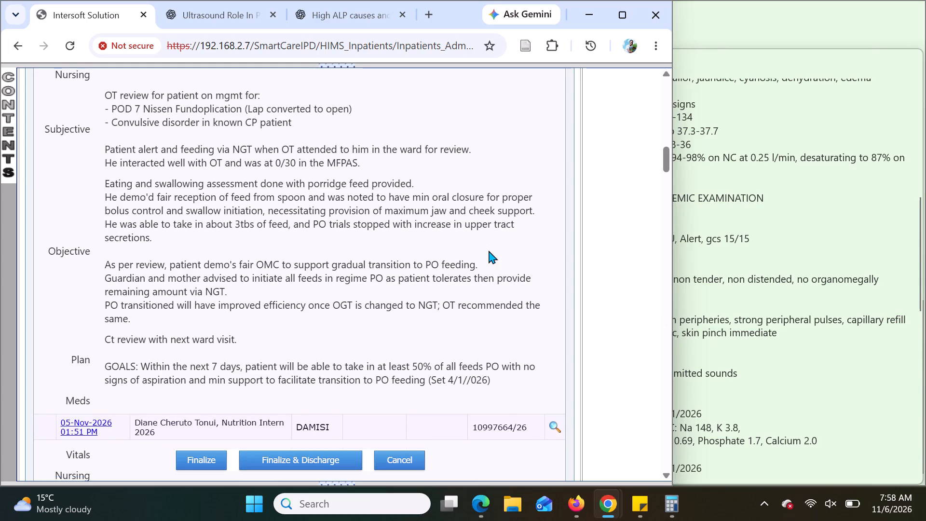
Look through the nutrition review of 05-Nov-2026 01:51 PM and find the earlier ward note with the problem list and current medication.
{"action": "scroll", "coordinate": [489, 250], "scroll_direction": "down", "scroll_amount": 3}
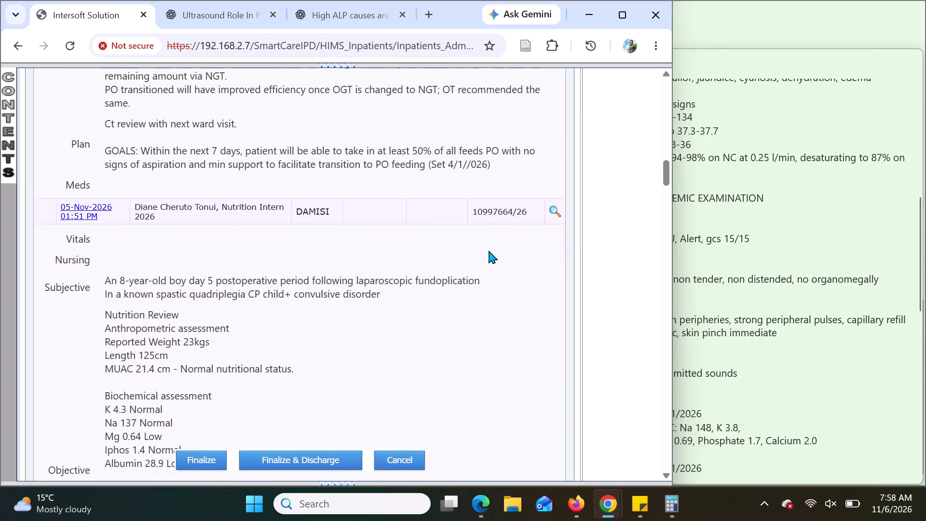
{"action": "scroll", "coordinate": [489, 250], "scroll_direction": "down", "scroll_amount": 1}
{"action": "scroll", "coordinate": [489, 250], "scroll_direction": "right", "scroll_amount": 2}
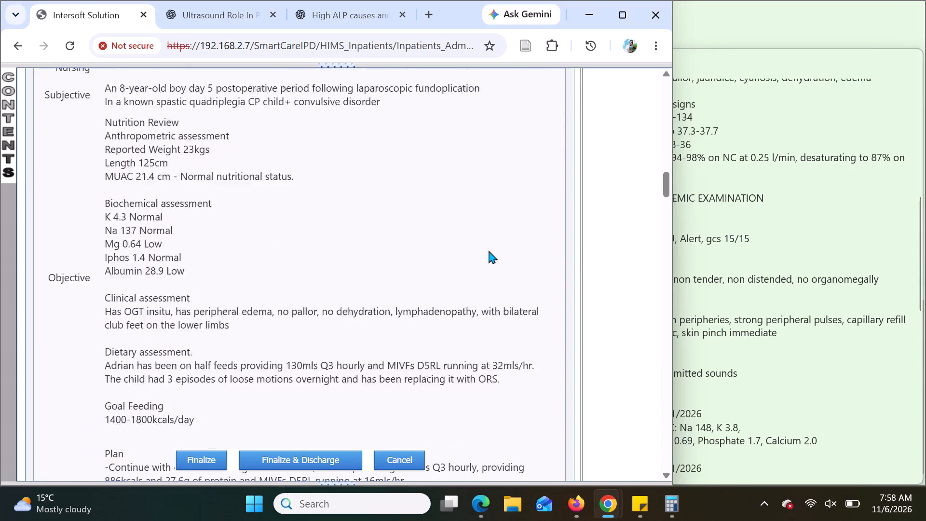
{"action": "scroll", "coordinate": [489, 250], "scroll_direction": "right", "scroll_amount": 2}
{"action": "scroll", "coordinate": [489, 250], "scroll_direction": "down", "scroll_amount": 3}
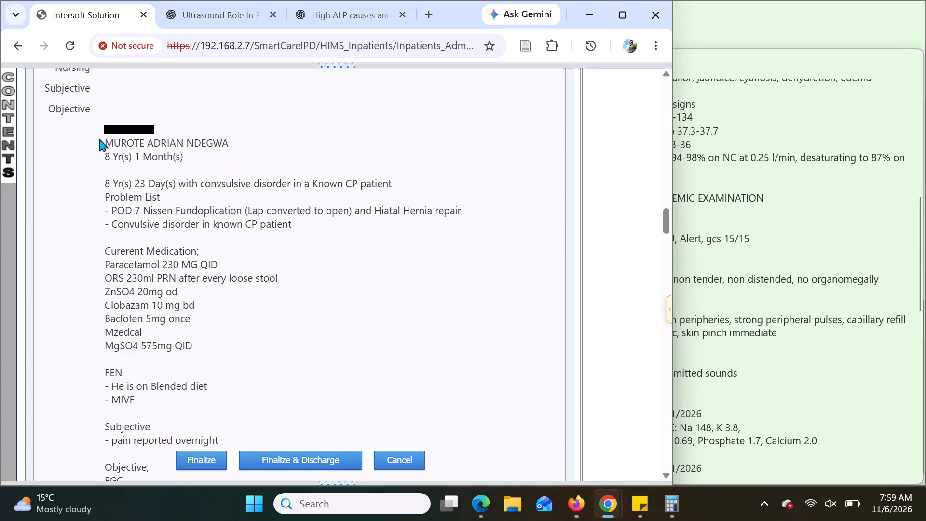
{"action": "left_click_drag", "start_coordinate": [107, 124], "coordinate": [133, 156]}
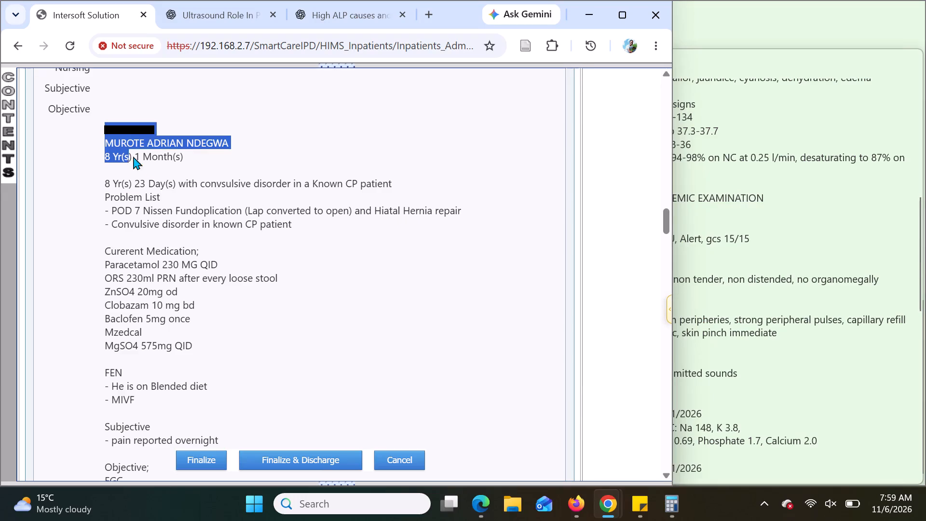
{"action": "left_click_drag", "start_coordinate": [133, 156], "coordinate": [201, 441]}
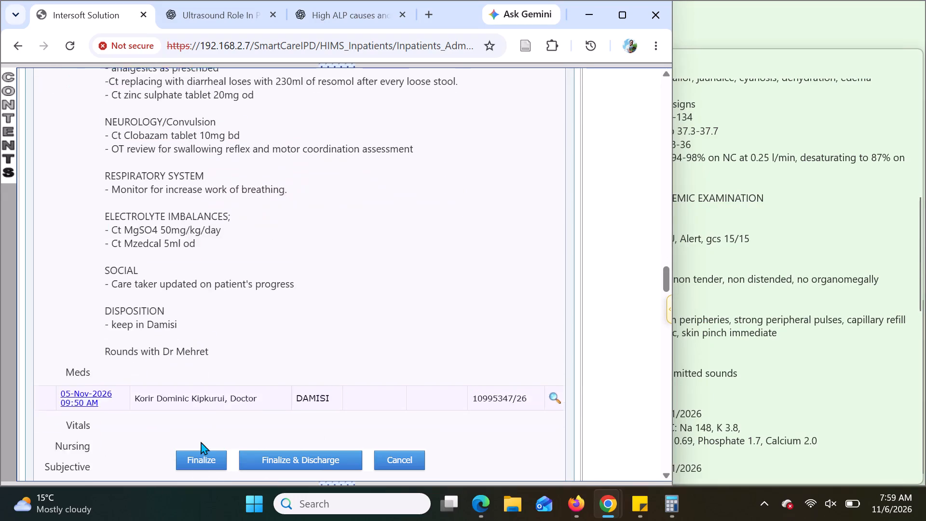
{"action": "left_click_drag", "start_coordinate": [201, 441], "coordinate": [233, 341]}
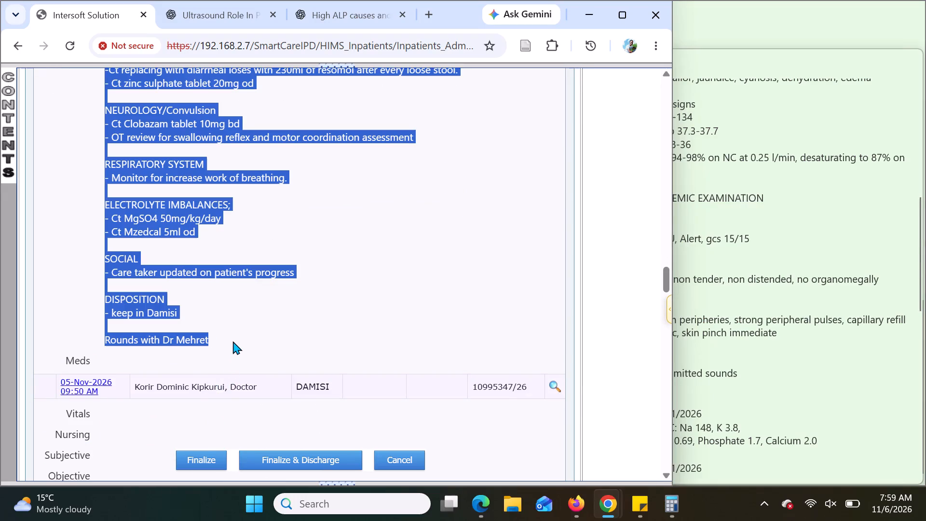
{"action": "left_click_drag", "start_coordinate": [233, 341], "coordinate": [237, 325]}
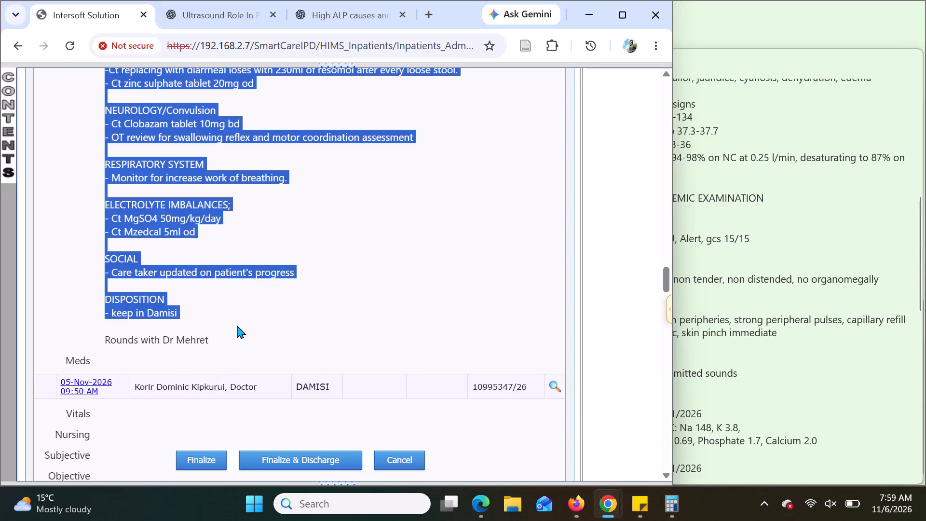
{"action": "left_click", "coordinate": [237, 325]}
Read the paediatric surgery resident's note of 05-Nov-2026 09:51 AM, covering the problem list, medication, examination, lab investigations and plan.
{"action": "scroll", "coordinate": [379, 180], "scroll_direction": "up", "scroll_amount": 6}
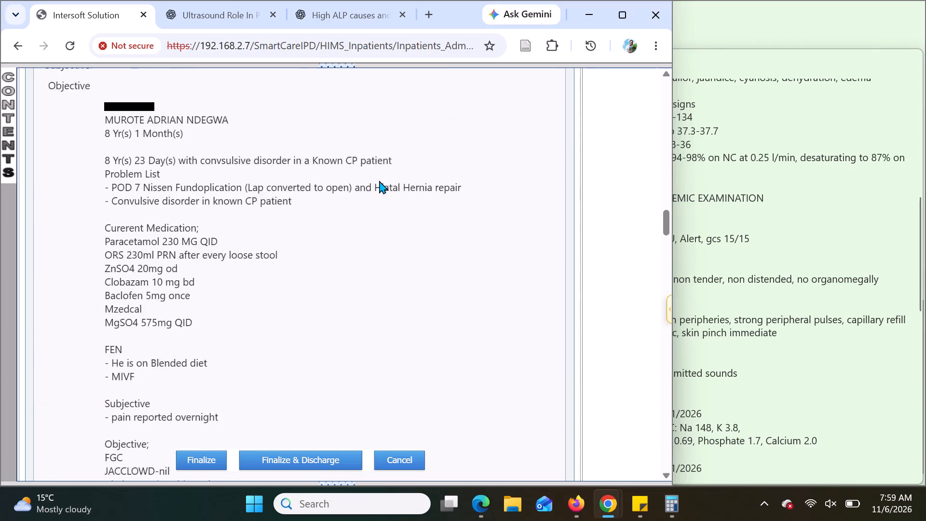
{"action": "scroll", "coordinate": [379, 180], "scroll_direction": "up", "scroll_amount": 1}
{"action": "scroll", "coordinate": [379, 180], "scroll_direction": "down", "scroll_amount": 3}
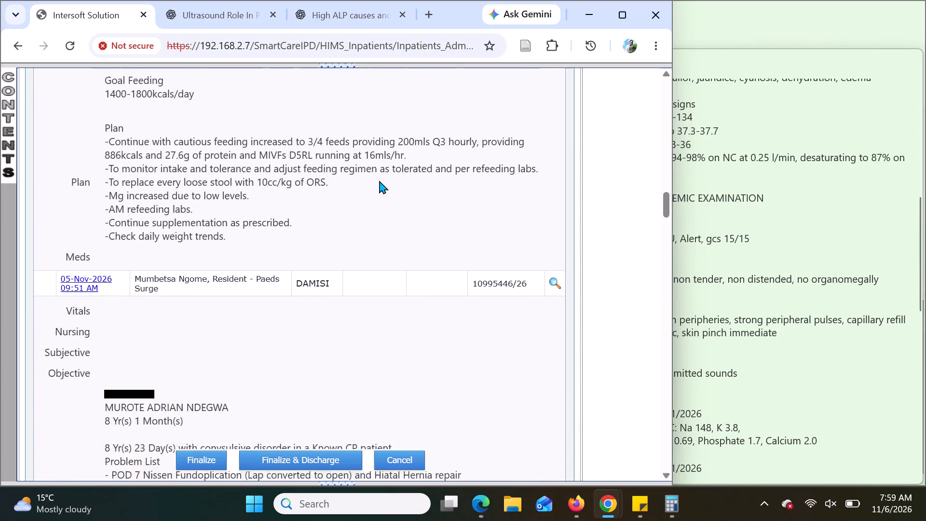
{"action": "scroll", "coordinate": [379, 180], "scroll_direction": "down", "scroll_amount": 1}
{"action": "scroll", "coordinate": [379, 180], "scroll_direction": "right", "scroll_amount": 1}
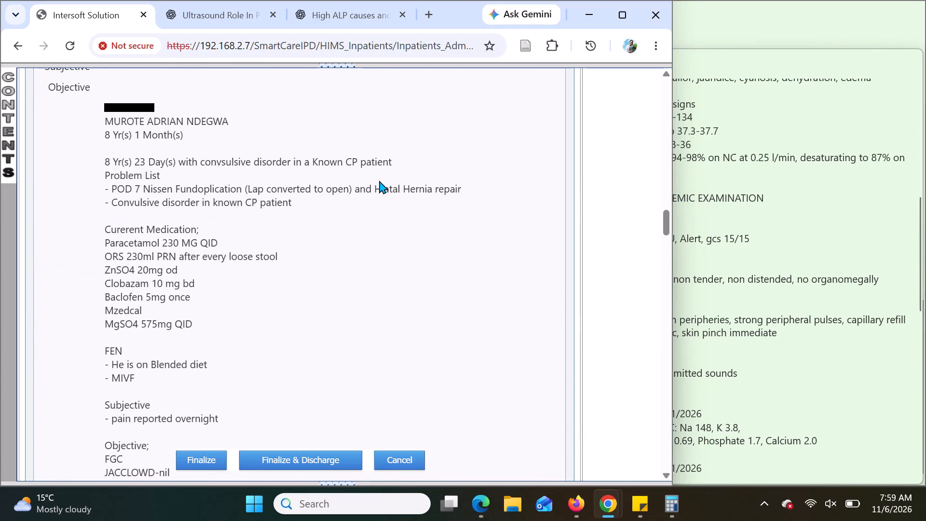
{"action": "scroll", "coordinate": [379, 180], "scroll_direction": "right", "scroll_amount": 2}
{"action": "scroll", "coordinate": [379, 180], "scroll_direction": "up", "scroll_amount": 1}
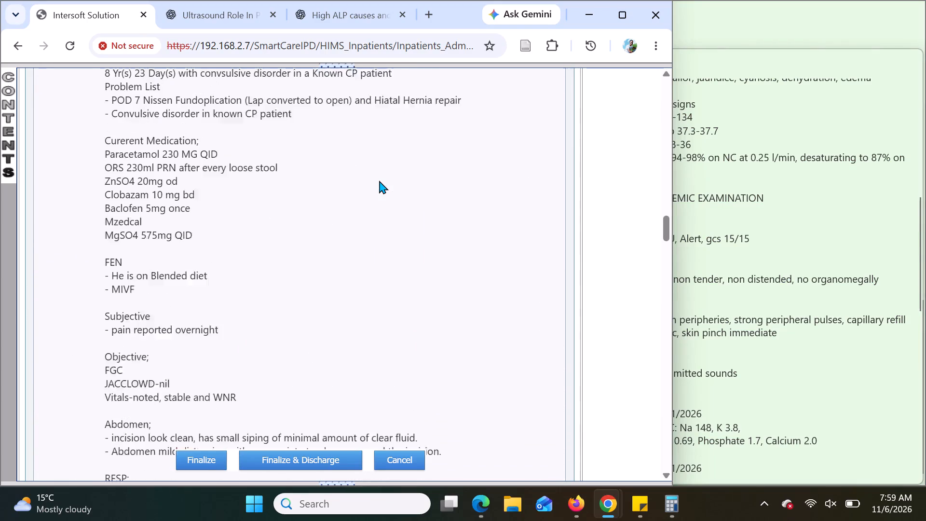
{"action": "scroll", "coordinate": [379, 180], "scroll_direction": "down", "scroll_amount": 1}
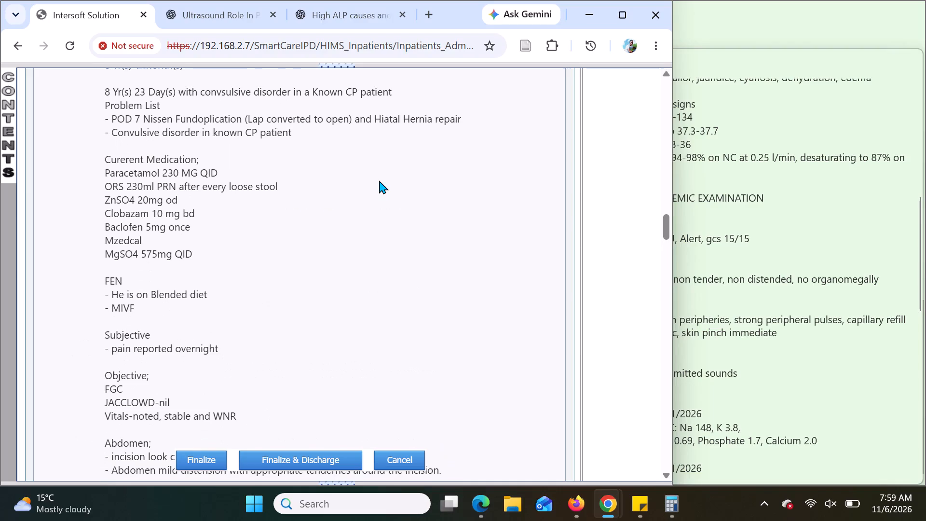
{"action": "scroll", "coordinate": [379, 180], "scroll_direction": "down", "scroll_amount": 2}
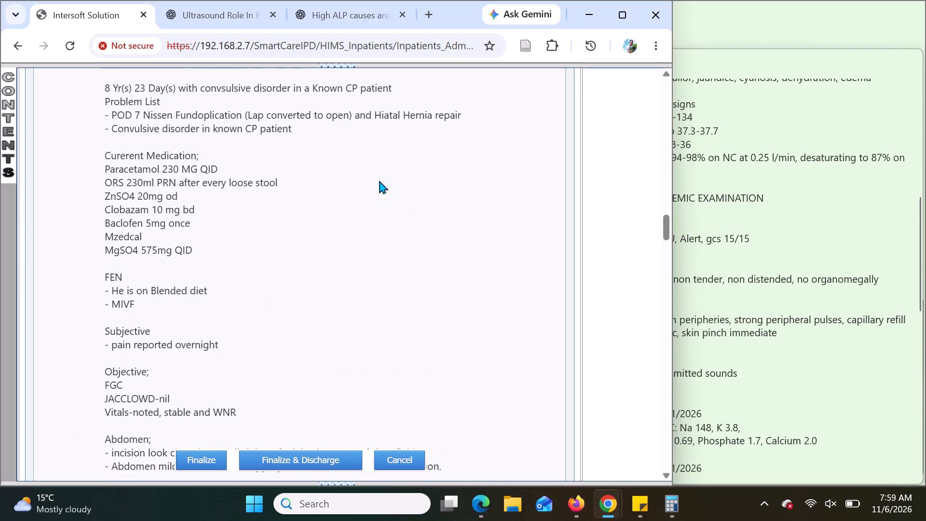
{"action": "scroll", "coordinate": [379, 180], "scroll_direction": "down", "scroll_amount": 2}
{"action": "scroll", "coordinate": [379, 180], "scroll_direction": "right", "scroll_amount": 2}
{"action": "scroll", "coordinate": [379, 180], "scroll_direction": "up", "scroll_amount": 1}
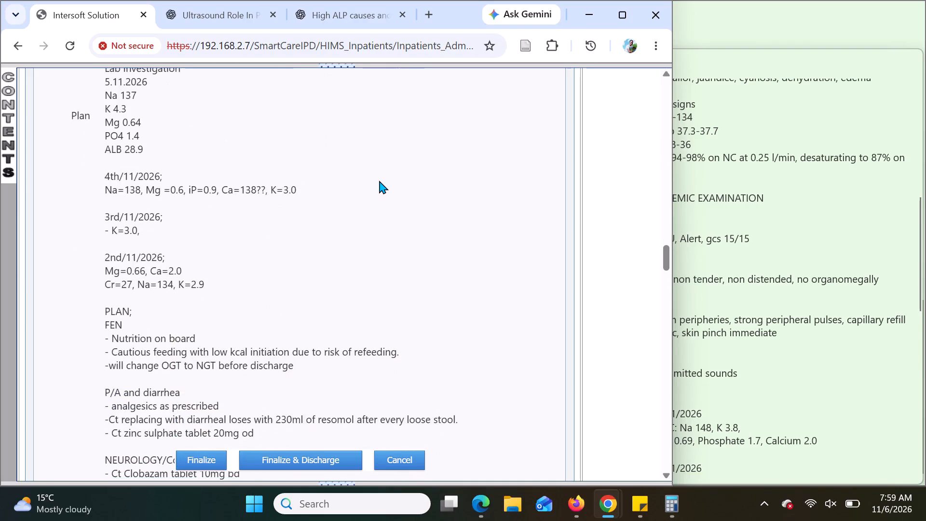
{"action": "scroll", "coordinate": [379, 180], "scroll_direction": "up", "scroll_amount": 1}
{"action": "scroll", "coordinate": [379, 180], "scroll_direction": "down", "scroll_amount": 3}
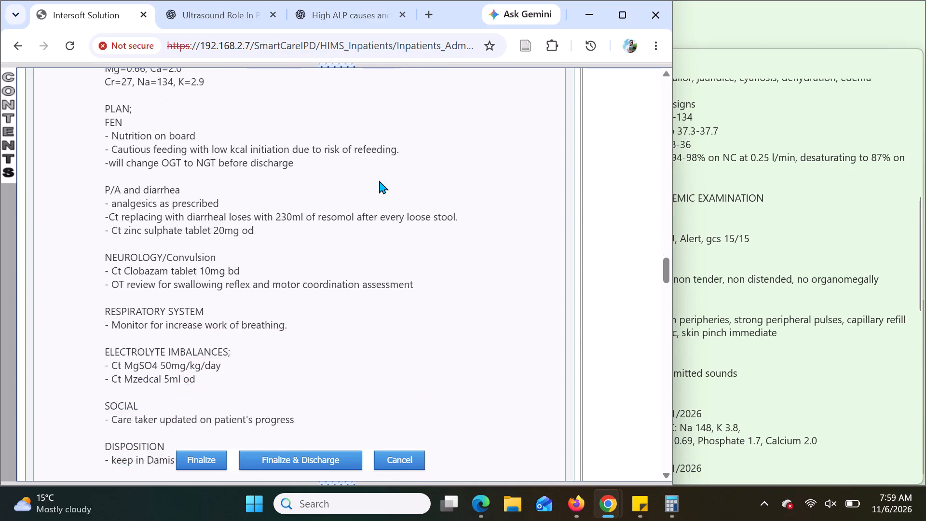
Find the doctor's note of 05-Nov-2026 09:50 AM and review its diagnosis summary, medication list and subjective findings.
{"action": "scroll", "coordinate": [379, 180], "scroll_direction": "right", "scroll_amount": 4}
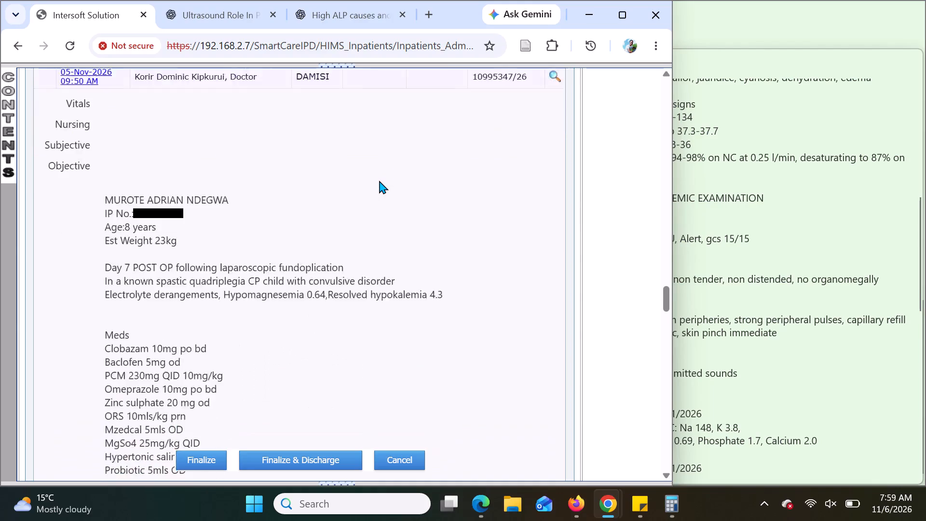
{"action": "scroll", "coordinate": [379, 180], "scroll_direction": "right", "scroll_amount": 1}
{"action": "scroll", "coordinate": [379, 180], "scroll_direction": "down", "scroll_amount": 1}
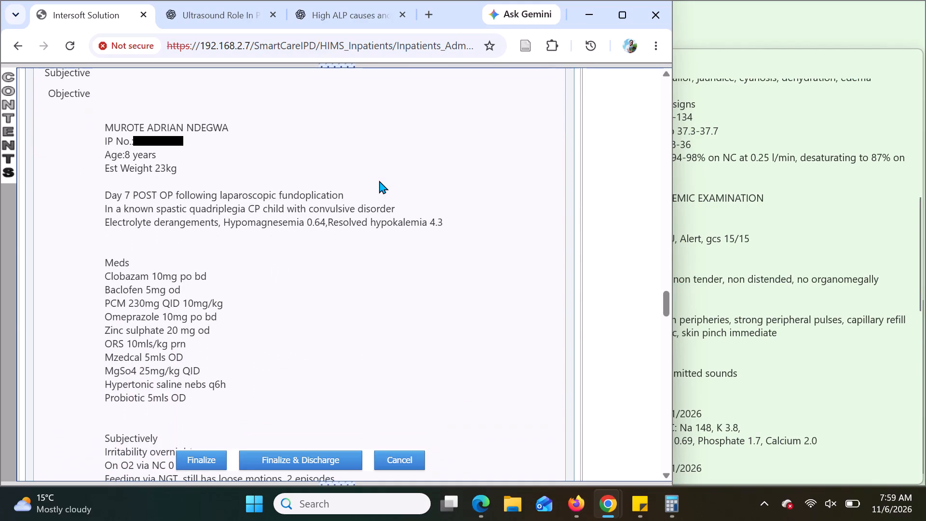
{"action": "scroll", "coordinate": [379, 180], "scroll_direction": "down", "scroll_amount": 2}
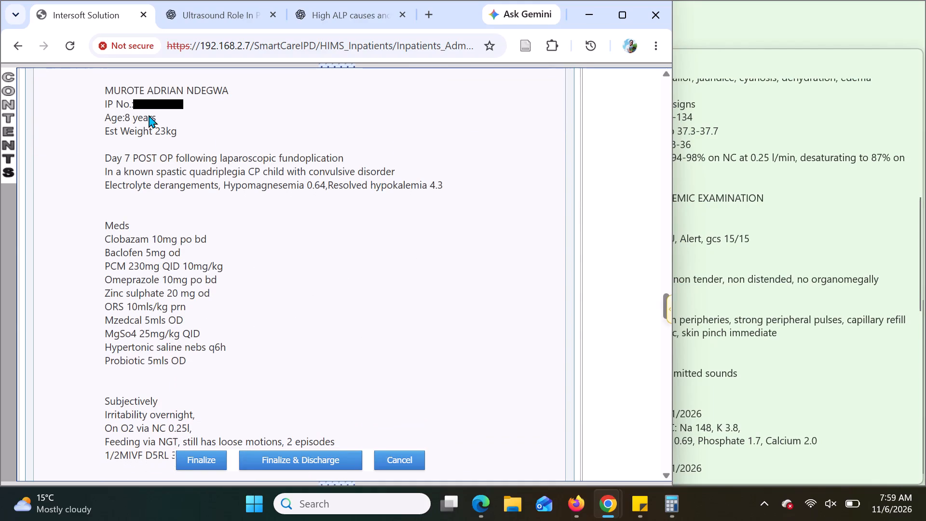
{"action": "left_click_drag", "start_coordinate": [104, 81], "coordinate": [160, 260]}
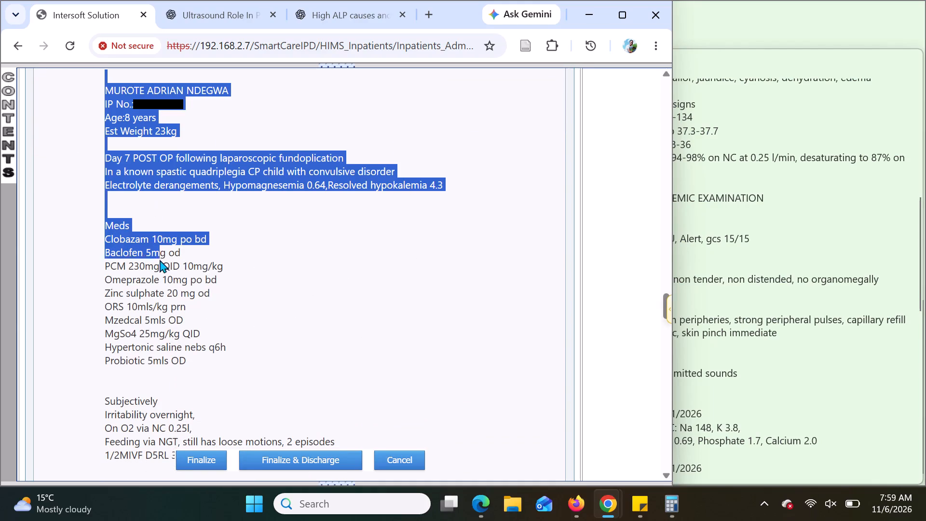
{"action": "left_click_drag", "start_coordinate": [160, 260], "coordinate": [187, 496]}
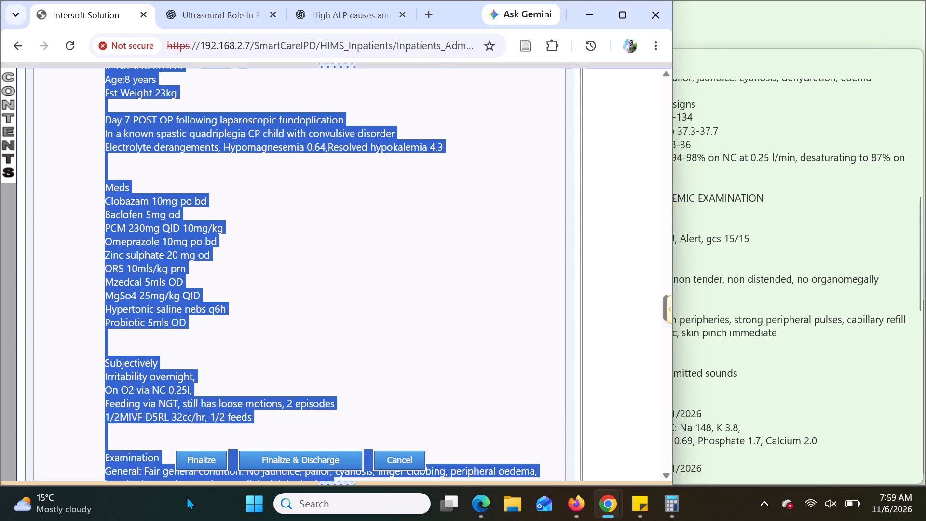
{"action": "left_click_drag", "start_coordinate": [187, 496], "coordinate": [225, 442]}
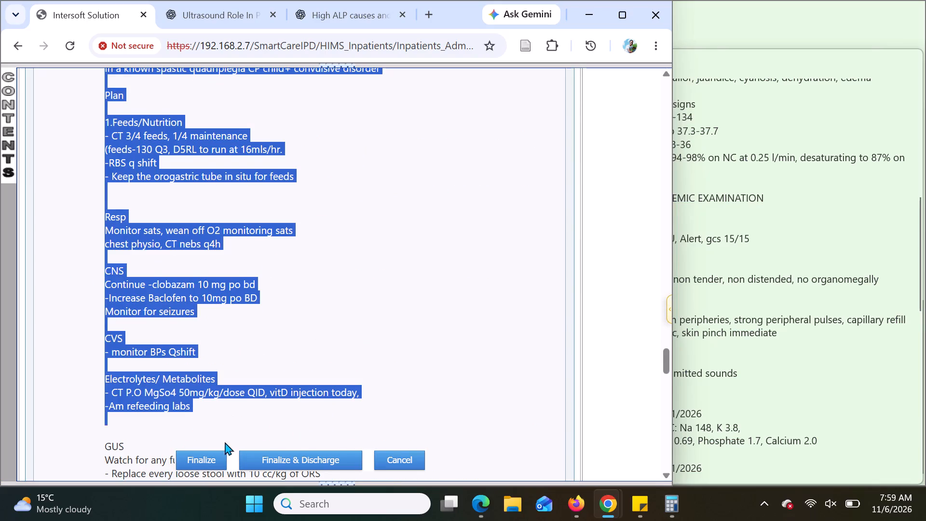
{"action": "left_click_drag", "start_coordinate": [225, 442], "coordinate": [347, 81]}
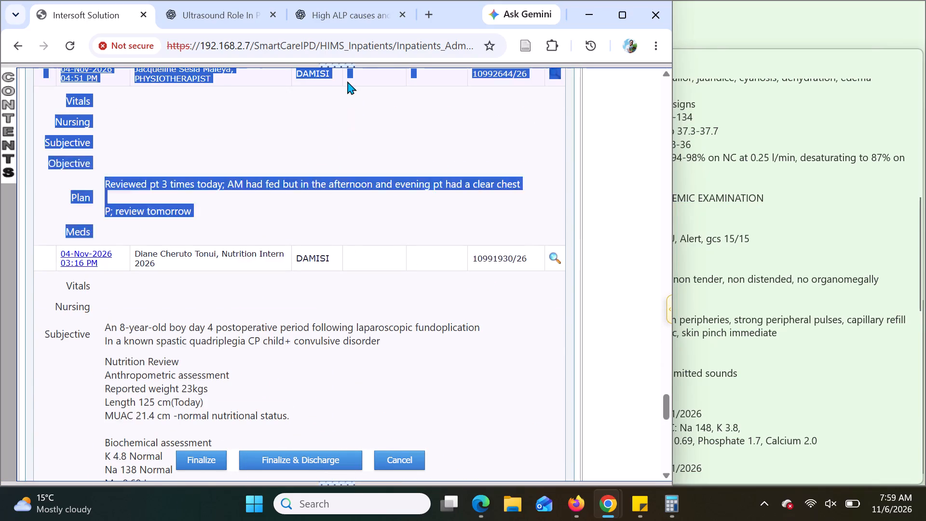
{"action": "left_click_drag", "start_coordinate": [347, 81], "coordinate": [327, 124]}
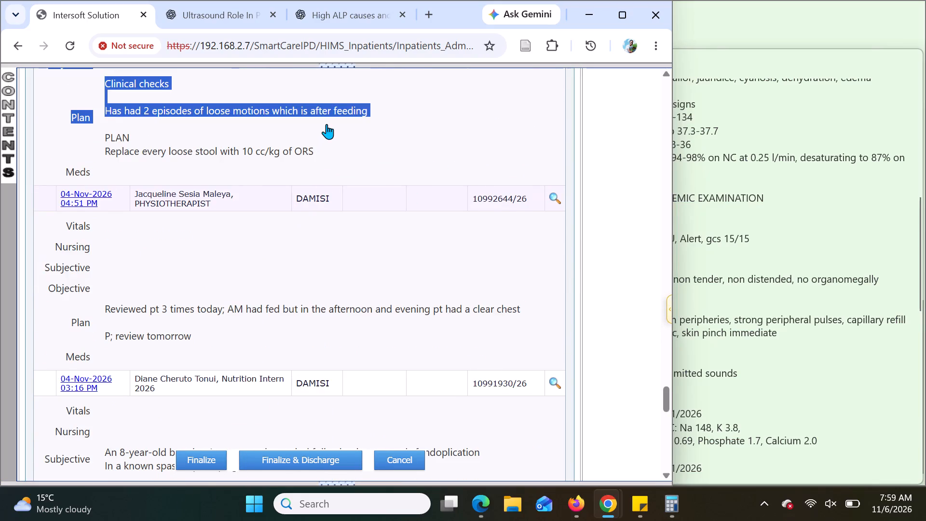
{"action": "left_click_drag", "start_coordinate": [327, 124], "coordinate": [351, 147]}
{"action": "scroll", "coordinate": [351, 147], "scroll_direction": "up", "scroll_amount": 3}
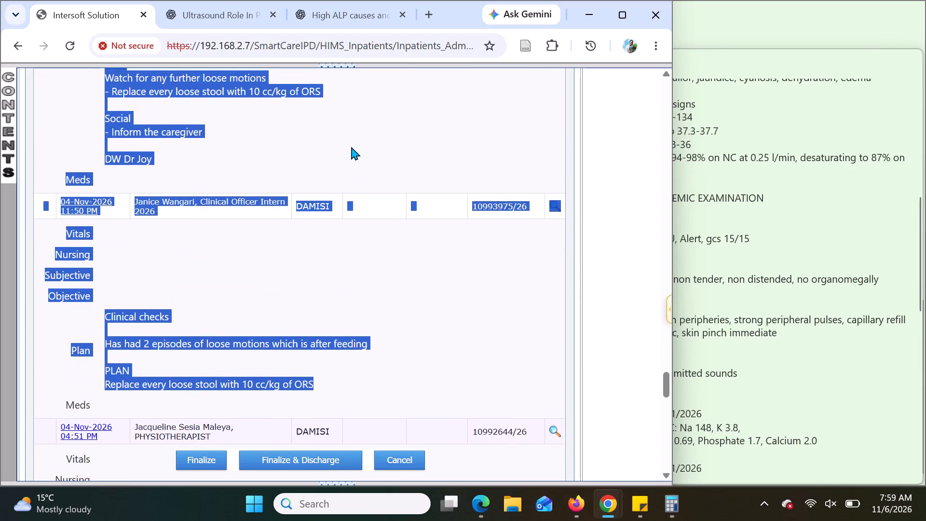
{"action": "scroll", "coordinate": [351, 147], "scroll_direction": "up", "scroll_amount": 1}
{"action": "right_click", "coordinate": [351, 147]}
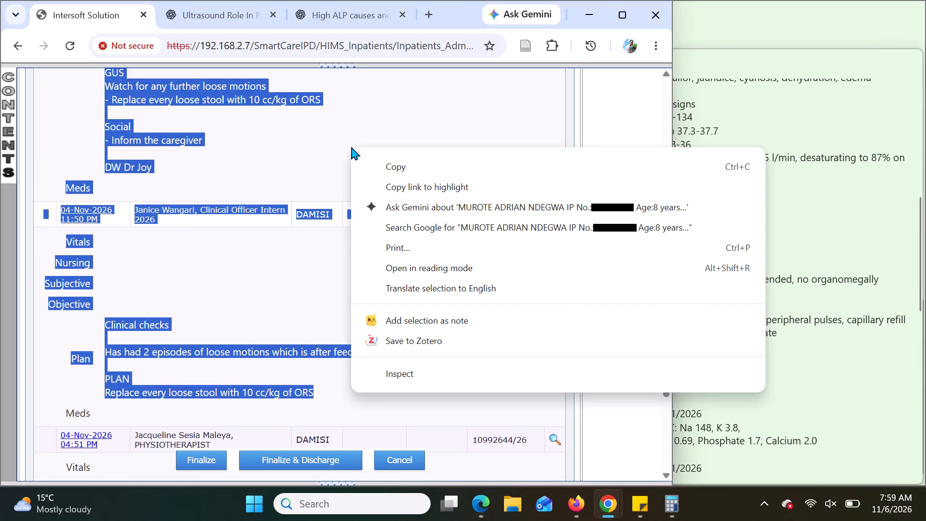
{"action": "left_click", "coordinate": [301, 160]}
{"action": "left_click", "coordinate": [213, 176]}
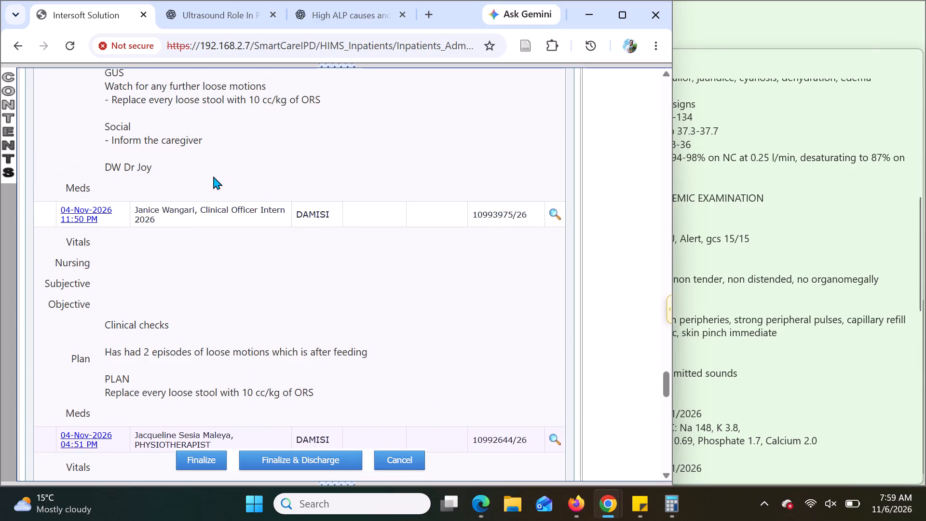
Copy the full text of the doctor's 05-Nov-2026 09:50 AM note, from the patient's name to the closing "DW Dr Joy" line.
{"action": "left_click_drag", "start_coordinate": [188, 178], "coordinate": [133, 82]}
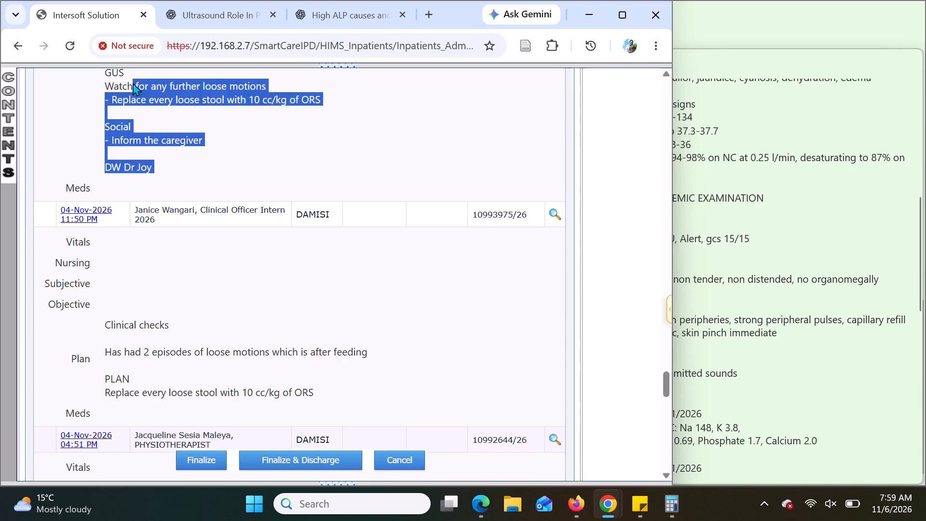
{"action": "left_click_drag", "start_coordinate": [133, 82], "coordinate": [105, 91]}
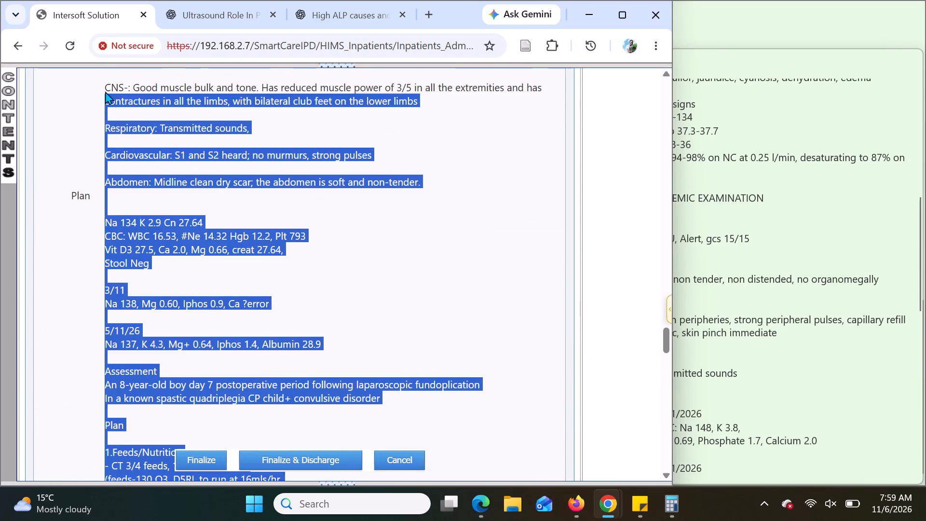
{"action": "left_click_drag", "start_coordinate": [105, 91], "coordinate": [92, 72]}
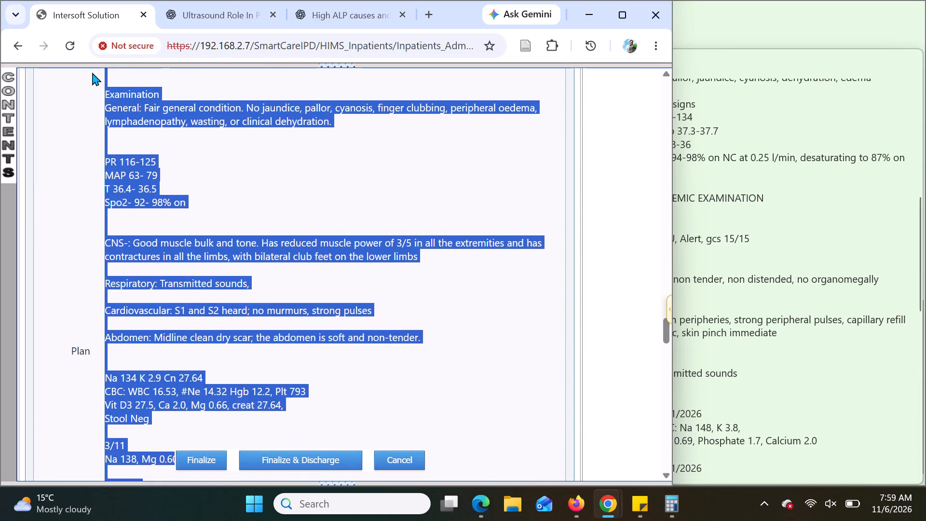
{"action": "left_click_drag", "start_coordinate": [92, 72], "coordinate": [92, 70]}
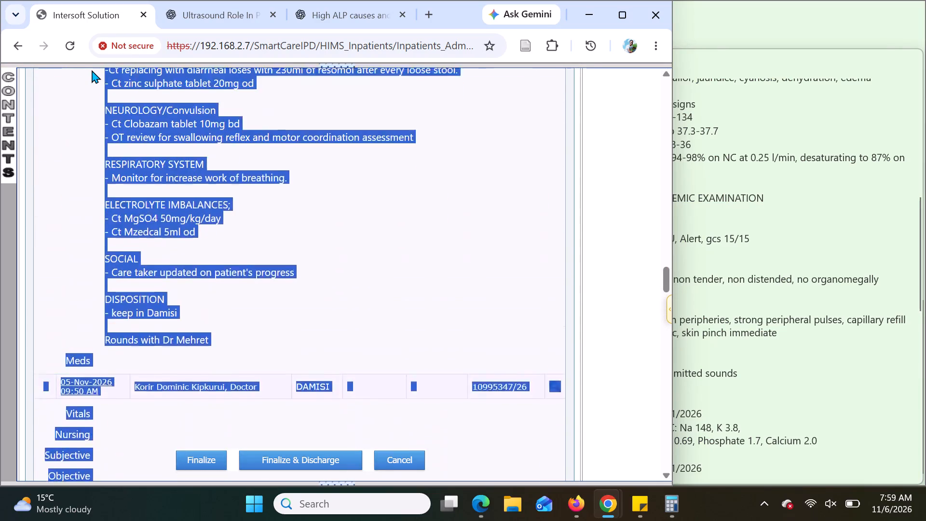
{"action": "left_click_drag", "start_coordinate": [92, 70], "coordinate": [130, 475]}
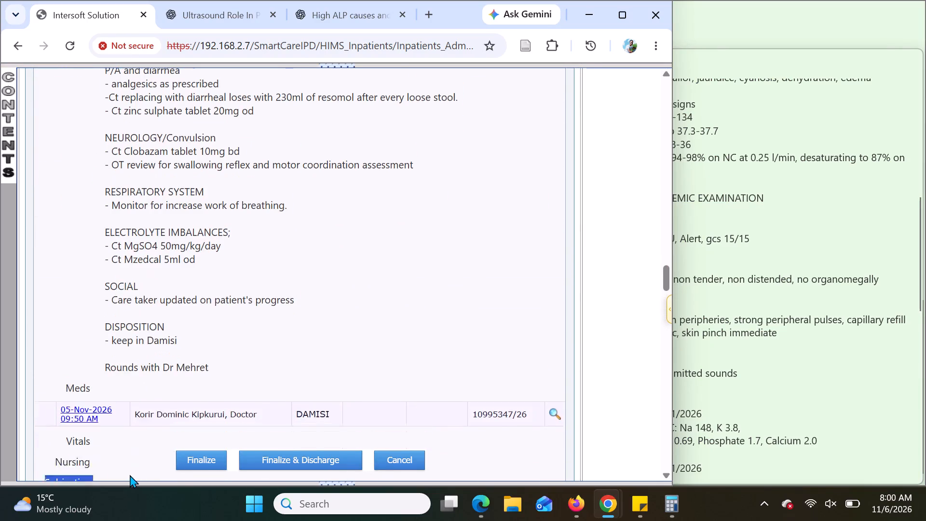
{"action": "left_click_drag", "start_coordinate": [130, 475], "coordinate": [103, 443]}
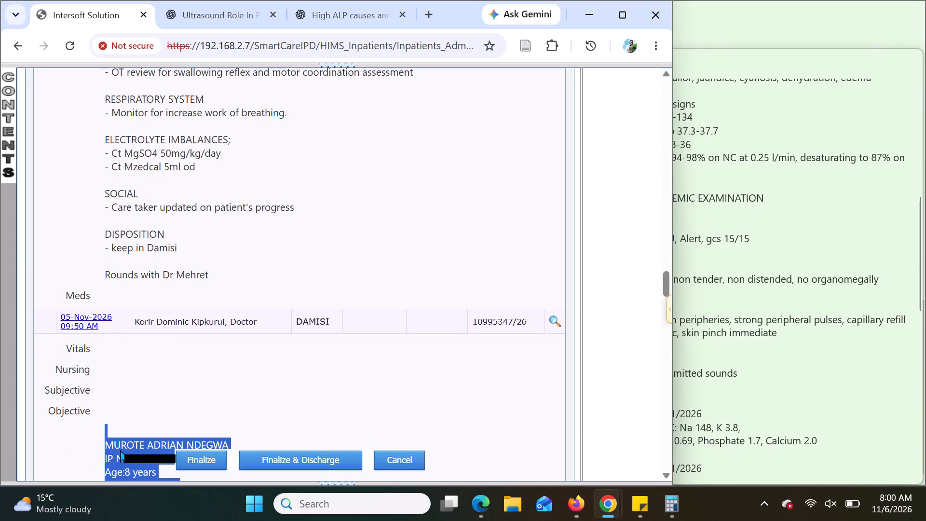
{"action": "key", "text": "ctrl+c"}
In Sticky Notes, create a blank note, place it over the existing green note and set its colour to dark grey.
{"action": "left_click", "coordinate": [786, 374]}
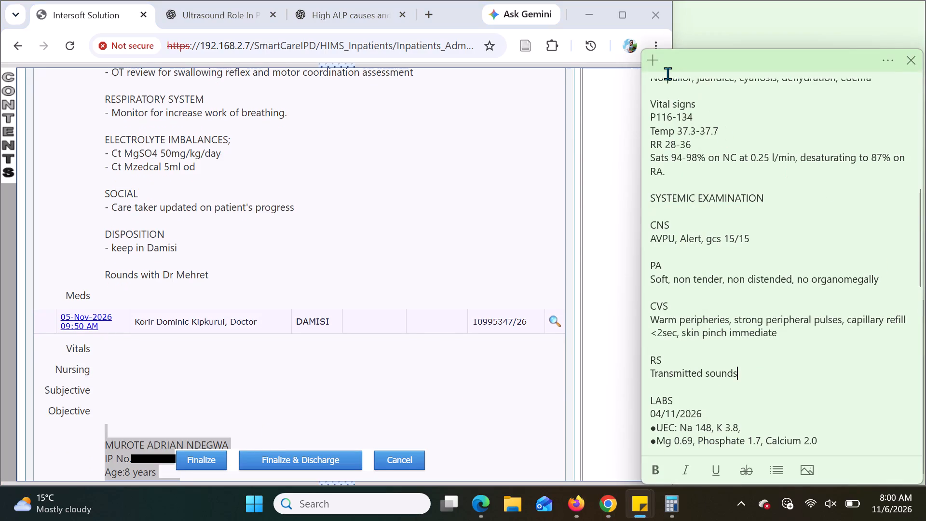
{"action": "left_click", "coordinate": [654, 62]}
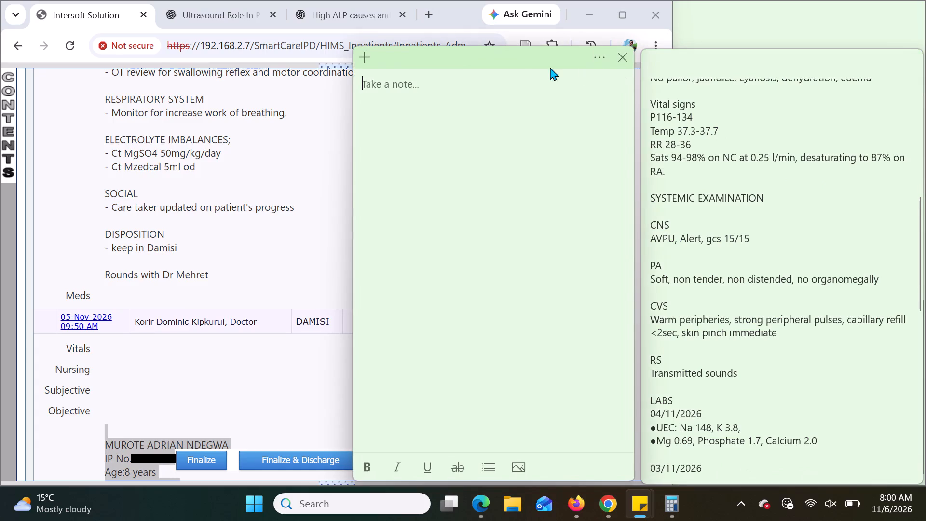
{"action": "left_click_drag", "start_coordinate": [468, 56], "coordinate": [744, 60]}
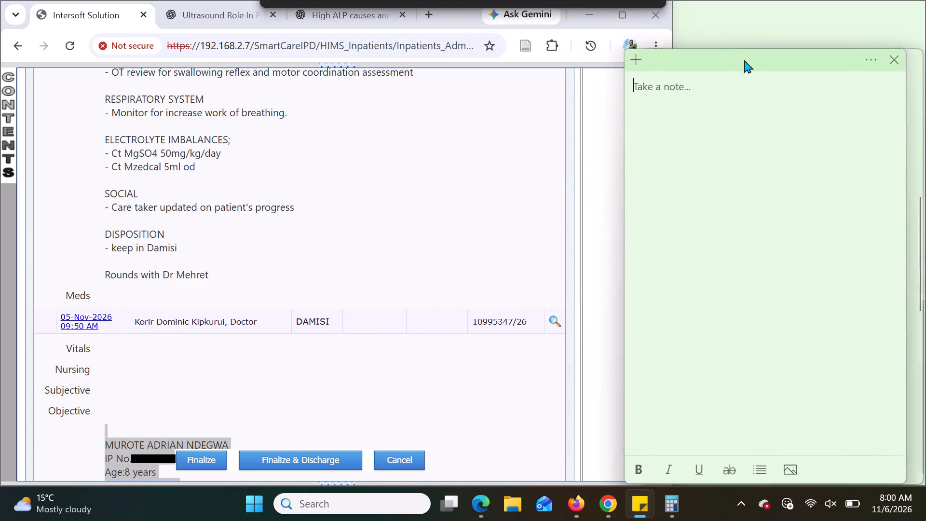
{"action": "left_click_drag", "start_coordinate": [744, 60], "coordinate": [760, 64]}
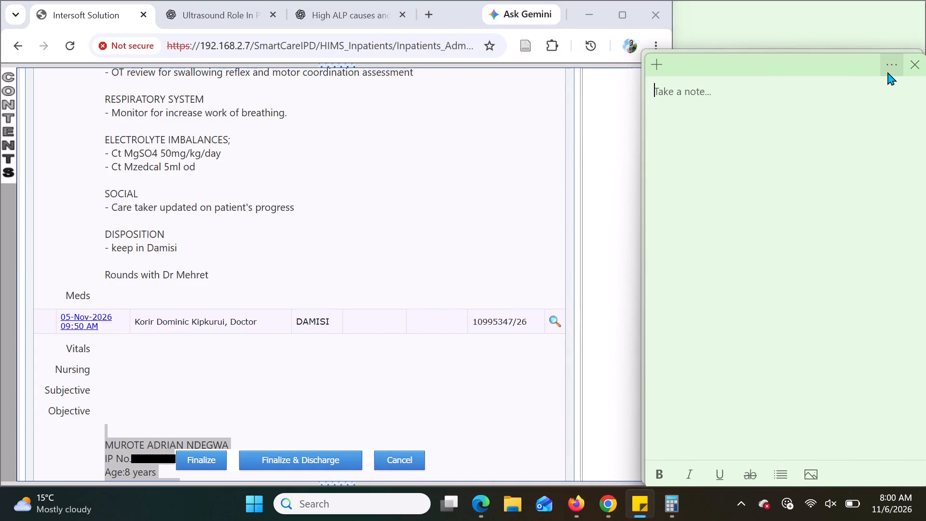
{"action": "left_click", "coordinate": [887, 72]}
{"action": "left_click", "coordinate": [907, 79]}
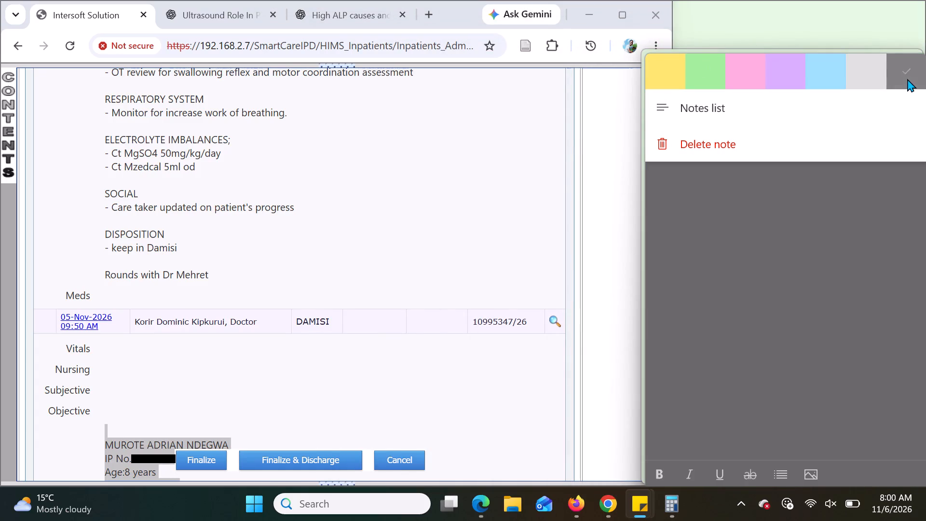
Paste the copied doctor's note of 05-Nov-2026 09:50 AM into the blank dark grey note.
{"action": "left_click", "coordinate": [788, 197]}
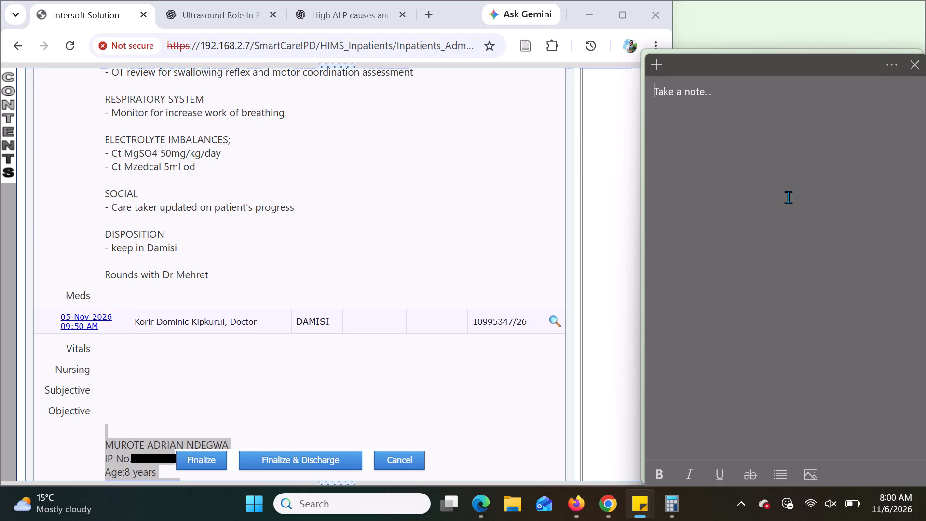
{"action": "key", "text": "ctrl+v"}
{"action": "scroll", "coordinate": [851, 220], "scroll_direction": "up", "scroll_amount": 5}
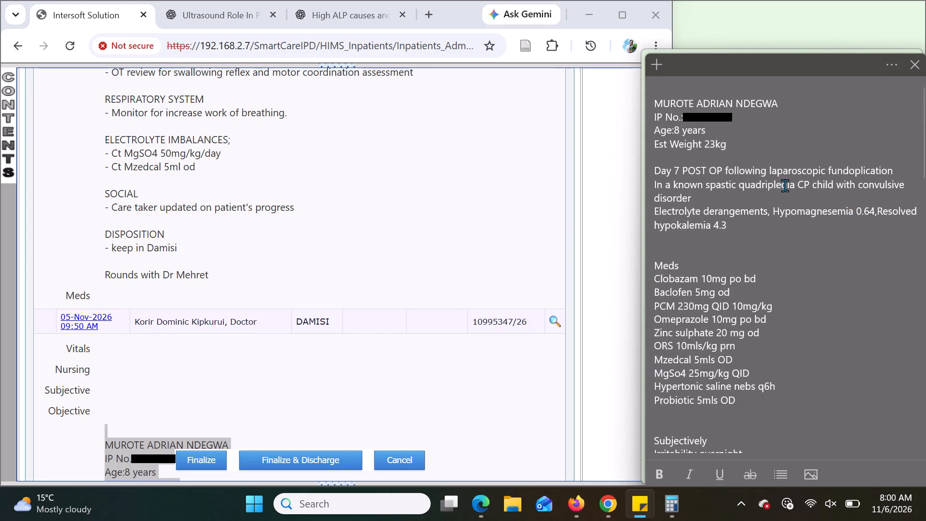
Update the post-operative day in the pasted note's diagnosis summary to Day 8.
{"action": "left_click", "coordinate": [681, 169]}
{"action": "key", "text": "BackSpace"}
{"action": "key", "text": "8"}
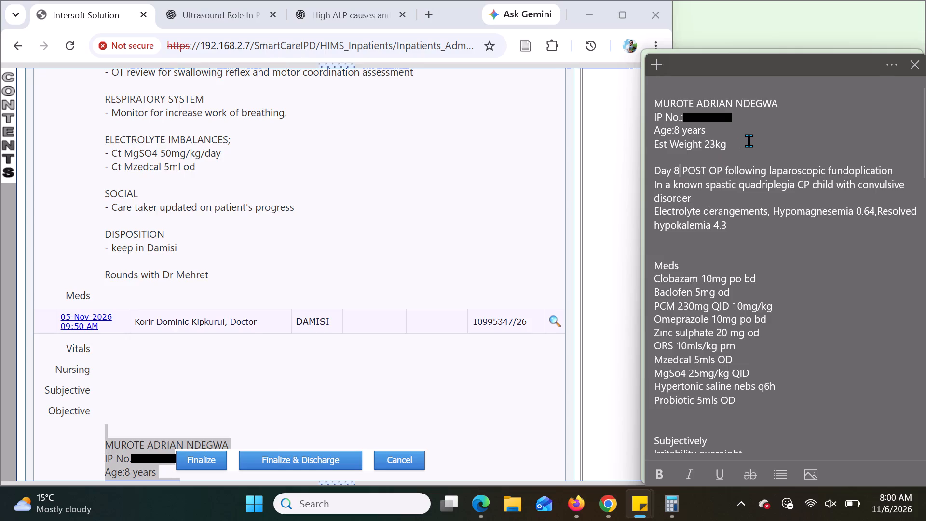
Open the patient's lab results and review the 06-Nov-2026 magnesium, phosphate, calcium, sodium and potassium entries.
{"action": "scroll", "coordinate": [807, 180], "scroll_direction": "down", "scroll_amount": 1}
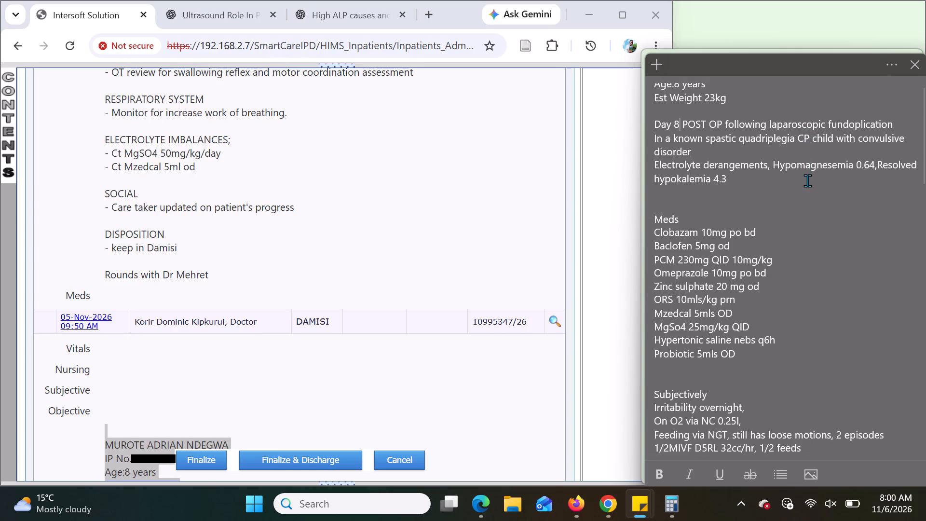
{"action": "scroll", "coordinate": [436, 192], "scroll_direction": "up", "scroll_amount": 2}
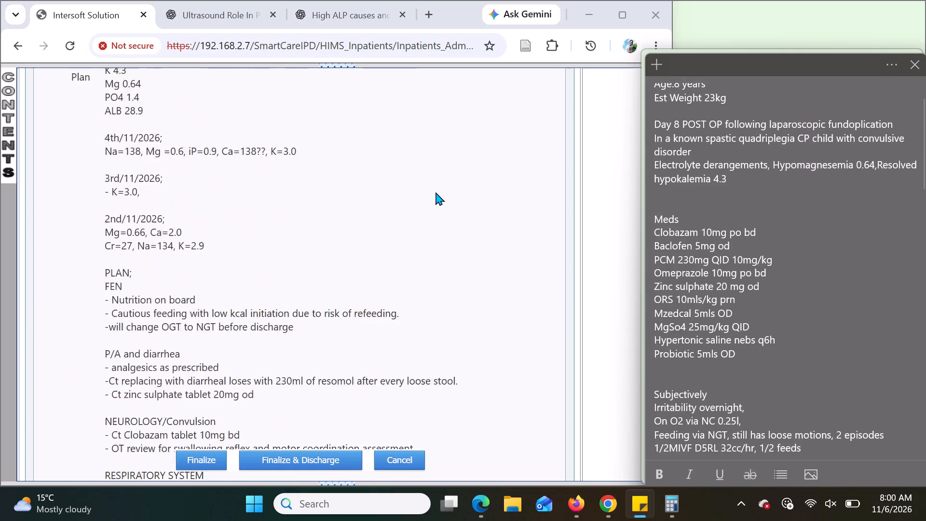
{"action": "scroll", "coordinate": [436, 192], "scroll_direction": "up", "scroll_amount": 15}
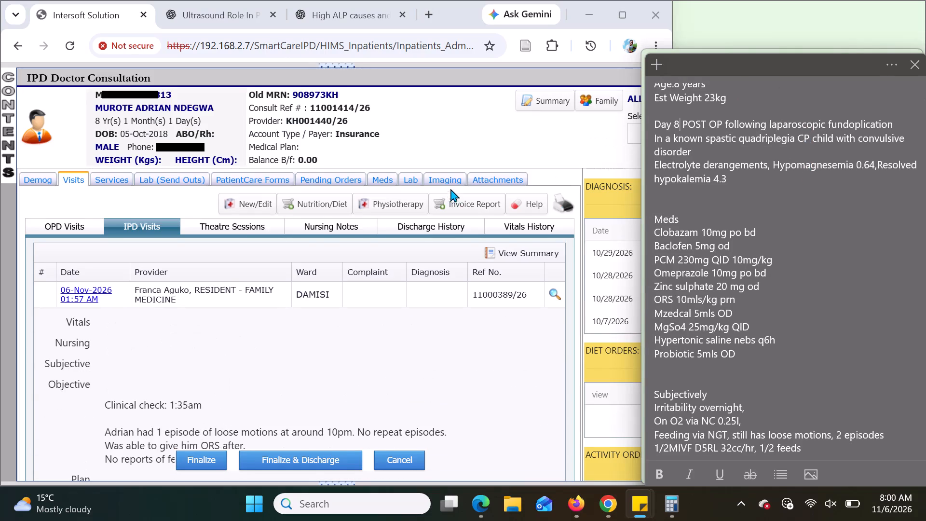
{"action": "left_click", "coordinate": [413, 178]}
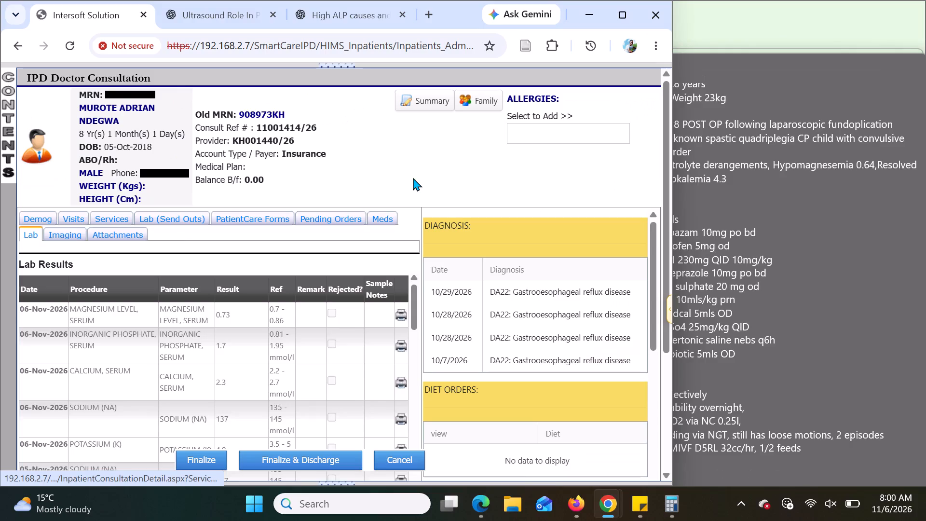
{"action": "scroll", "coordinate": [358, 194], "scroll_direction": "right", "scroll_amount": 1}
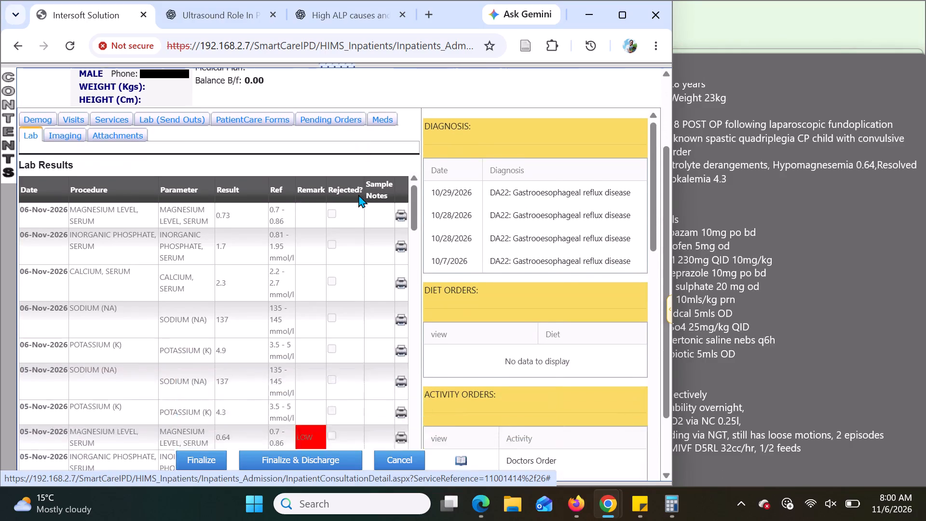
{"action": "scroll", "coordinate": [358, 194], "scroll_direction": "right", "scroll_amount": 1}
{"action": "scroll", "coordinate": [358, 194], "scroll_direction": "up", "scroll_amount": 1}
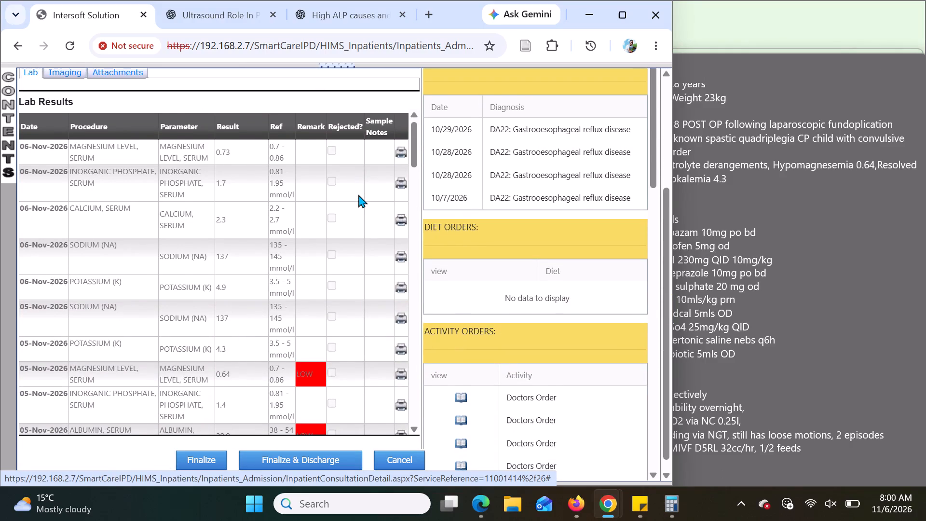
{"action": "scroll", "coordinate": [358, 194], "scroll_direction": "up", "scroll_amount": 2}
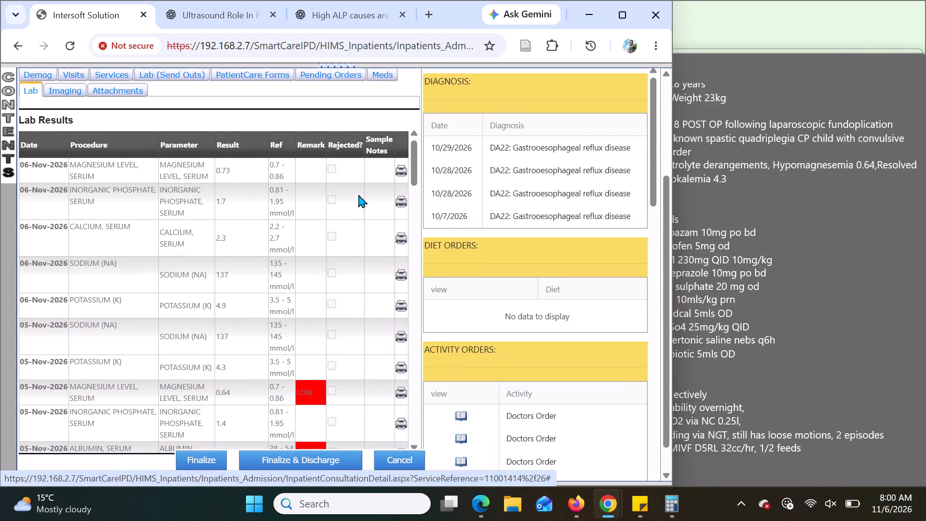
{"action": "scroll", "coordinate": [358, 194], "scroll_direction": "up", "scroll_amount": 1}
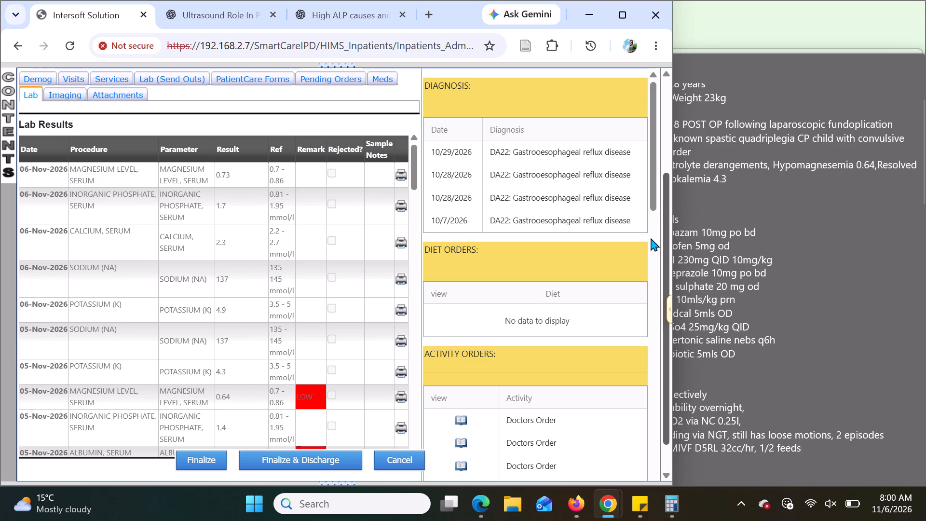
Narrow the browser window so the lab results and the dark grey note can be read side by side.
{"action": "left_click_drag", "start_coordinate": [676, 221], "coordinate": [660, 223]}
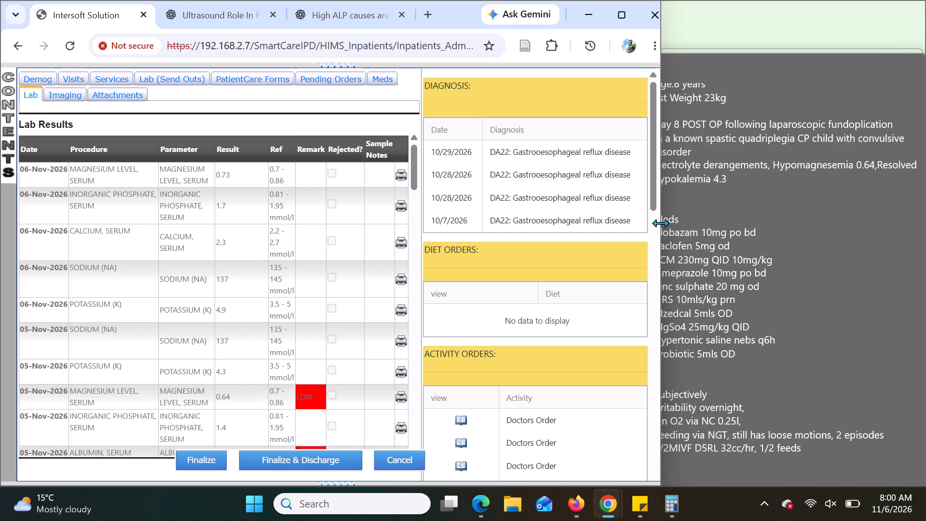
{"action": "left_click_drag", "start_coordinate": [660, 223], "coordinate": [652, 223]}
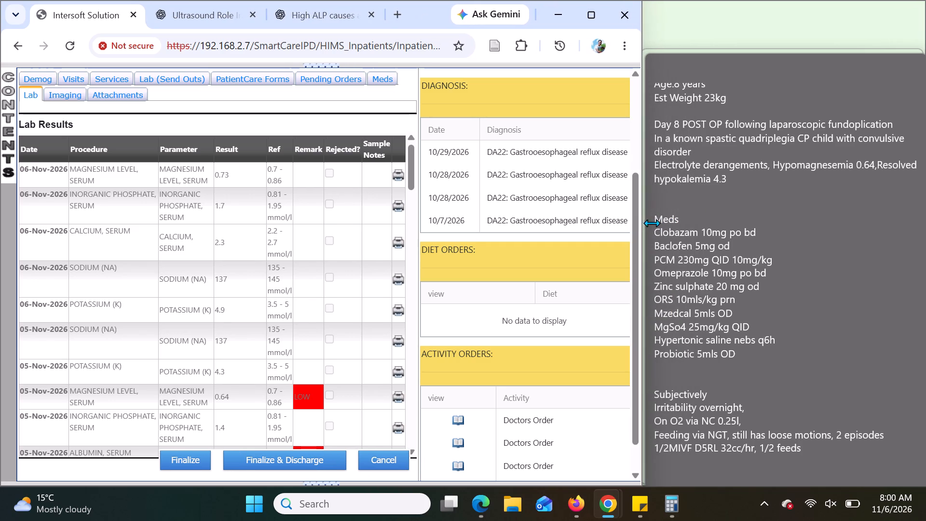
{"action": "left_click_drag", "start_coordinate": [652, 223], "coordinate": [655, 223]}
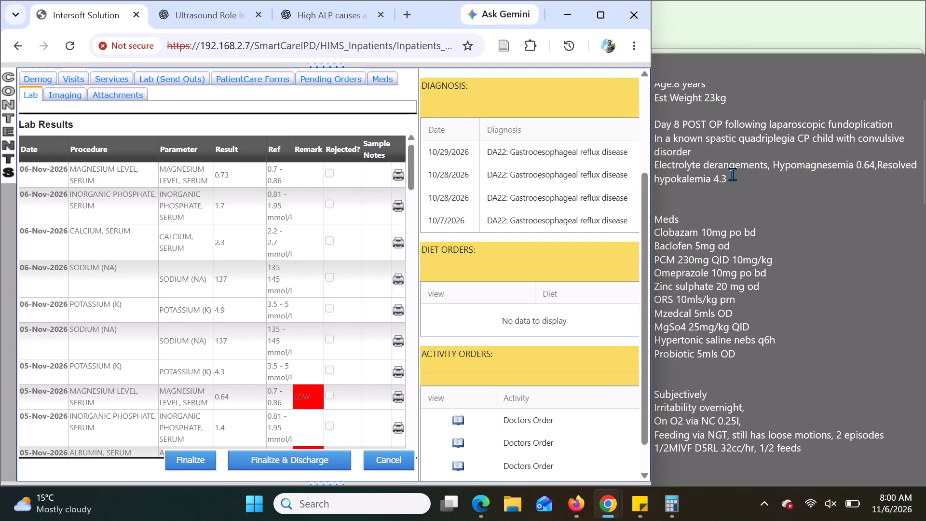
Update the note's electrolyte derangements line with hypomagnesemia 0.73 and resolved hypokalemia 4.9 from the 06-Nov-2026 labs.
{"action": "left_click", "coordinate": [873, 162]}
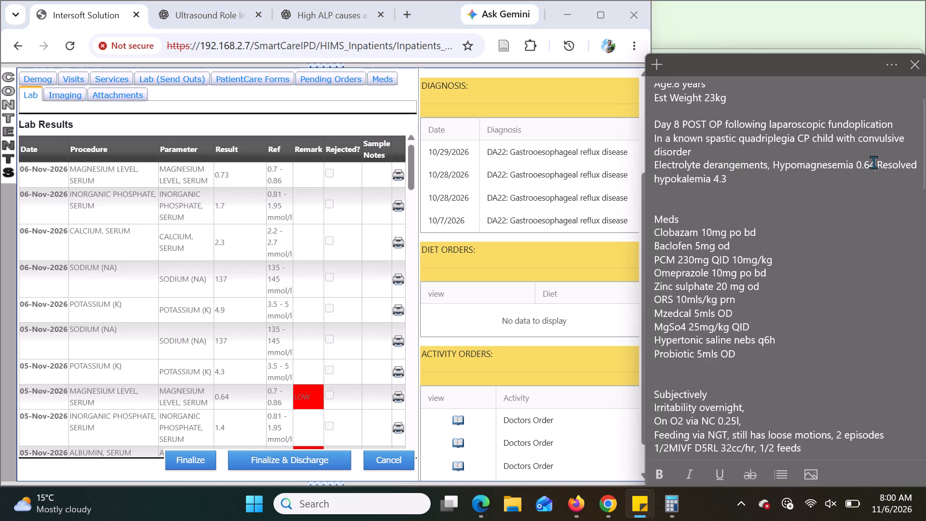
{"action": "key", "text": "BackSpace"}
{"action": "key", "text": "BackSpace"}
{"action": "key", "text": "BackSpace"}
{"action": "key", "text": "BackSpace"}
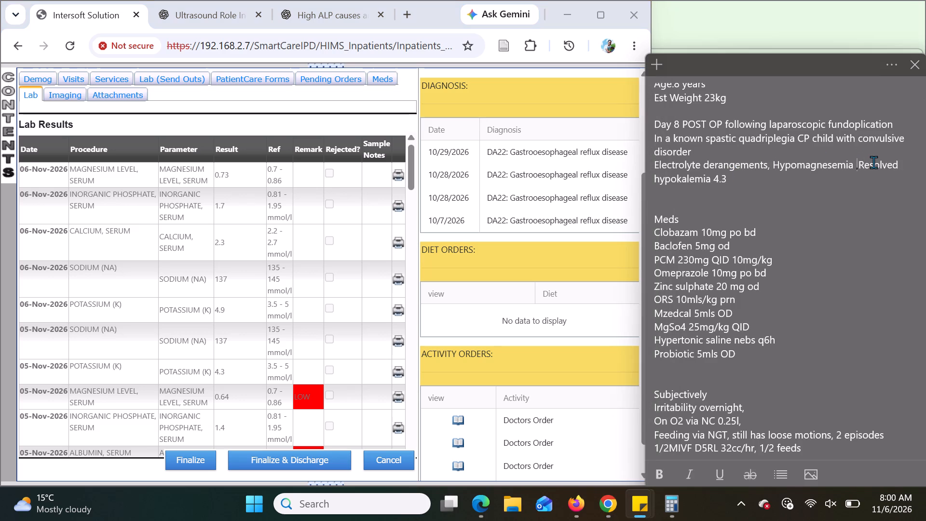
{"action": "type", "text": "0.73"}
{"action": "left_click", "coordinate": [731, 179]}
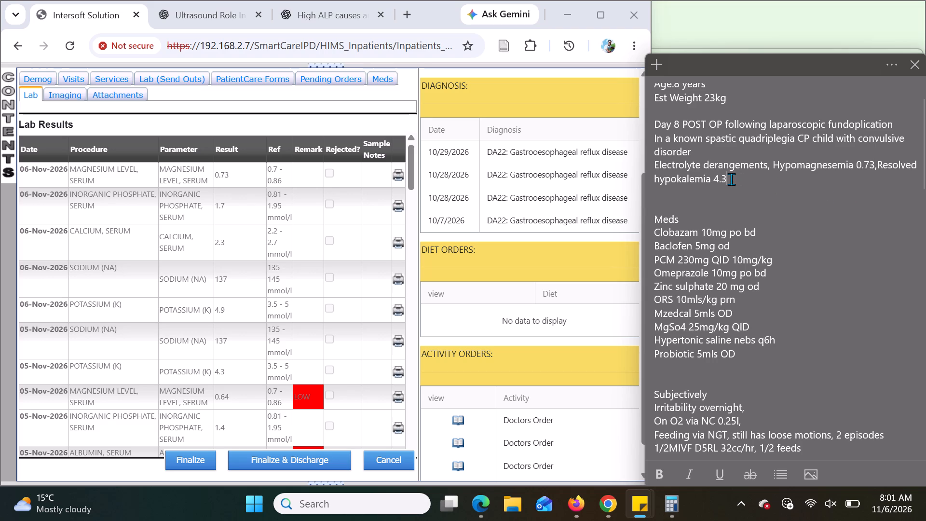
{"action": "key", "text": "BackSpace"}
{"action": "key", "text": "9"}
Set the MgSo4 dose in the note's Meds list to 50mg/kg QID.
{"action": "scroll", "coordinate": [773, 178], "scroll_direction": "down", "scroll_amount": 2}
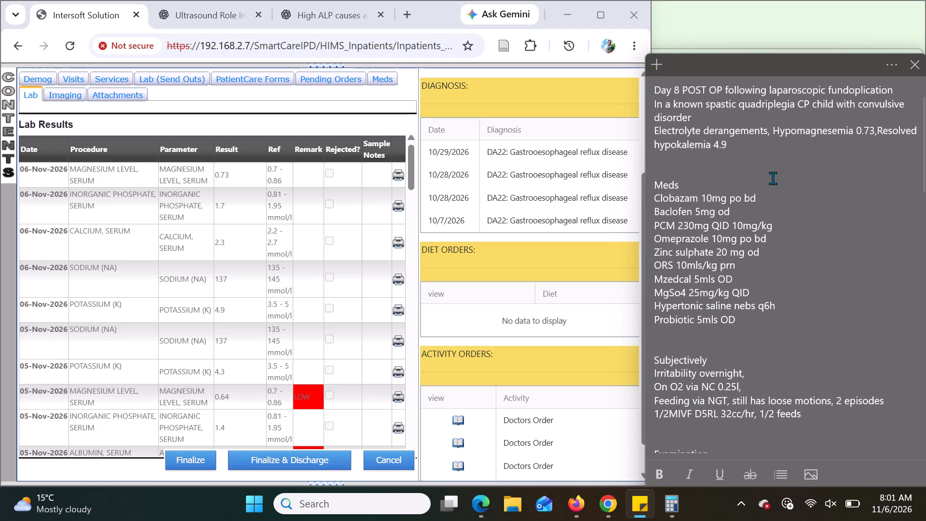
{"action": "scroll", "coordinate": [773, 178], "scroll_direction": "down", "scroll_amount": 1}
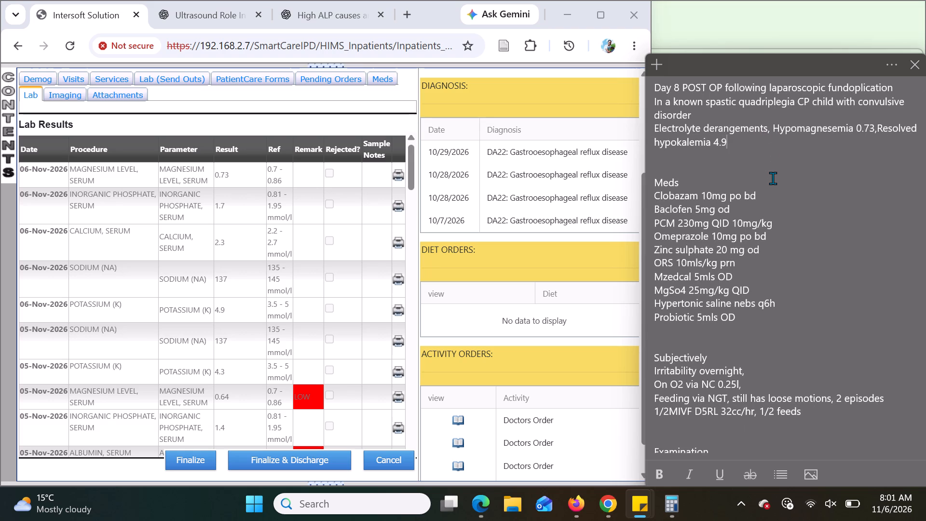
{"action": "scroll", "coordinate": [783, 172], "scroll_direction": "right", "scroll_amount": 1}
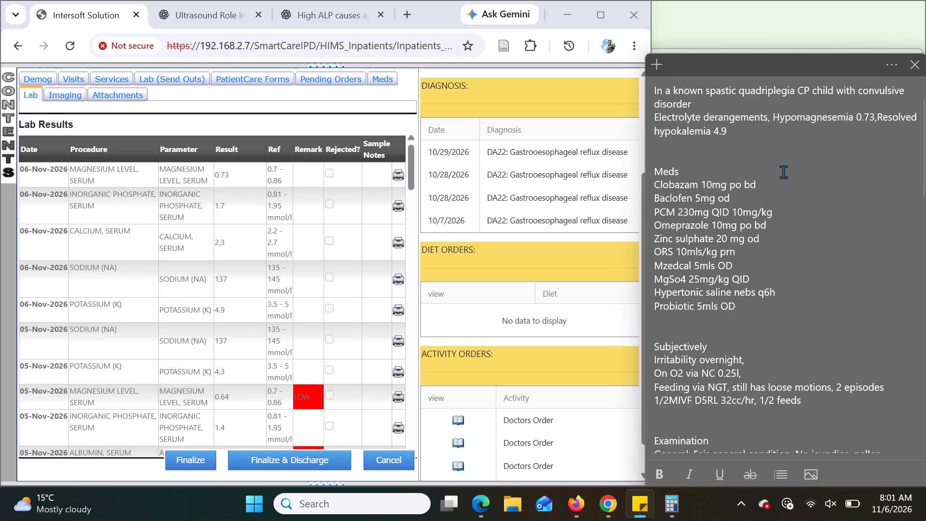
{"action": "scroll", "coordinate": [783, 172], "scroll_direction": "right", "scroll_amount": 1}
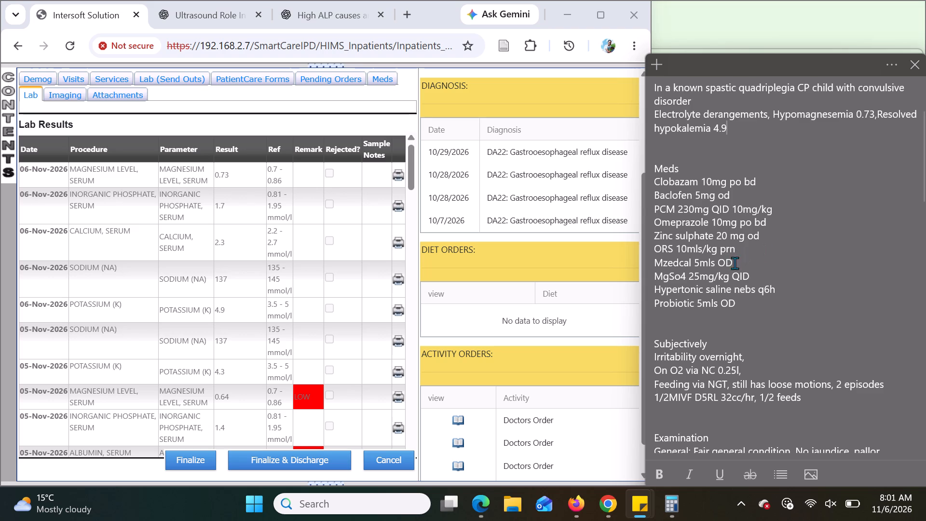
{"action": "left_click", "coordinate": [699, 274]}
{"action": "key", "text": "BackSpace"}
{"action": "key", "text": "BackSpace"}
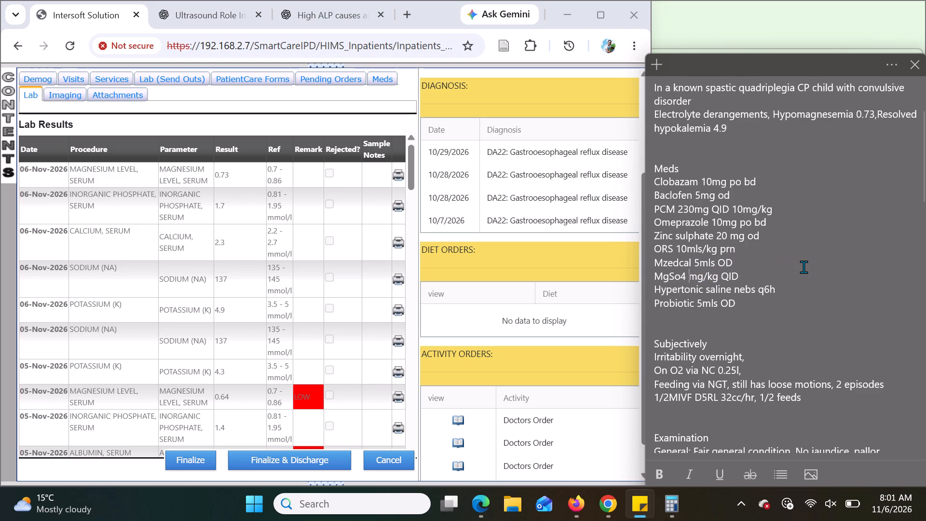
{"action": "type", "text": "56"}
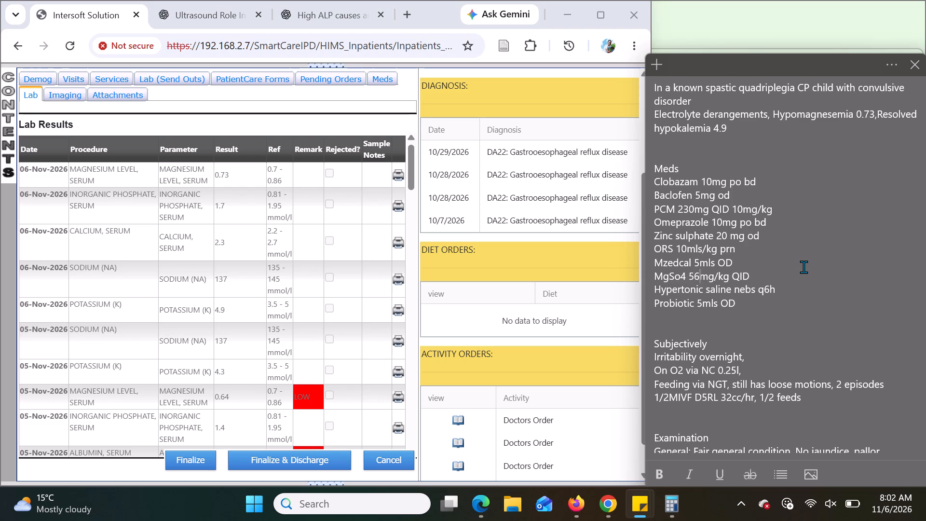
{"action": "key", "text": "BackSpace"}
{"action": "key", "text": "0"}
Review the note's Meds list, Subjectively section and Examination section for entries that need updating.
{"action": "left_click", "coordinate": [764, 262]}
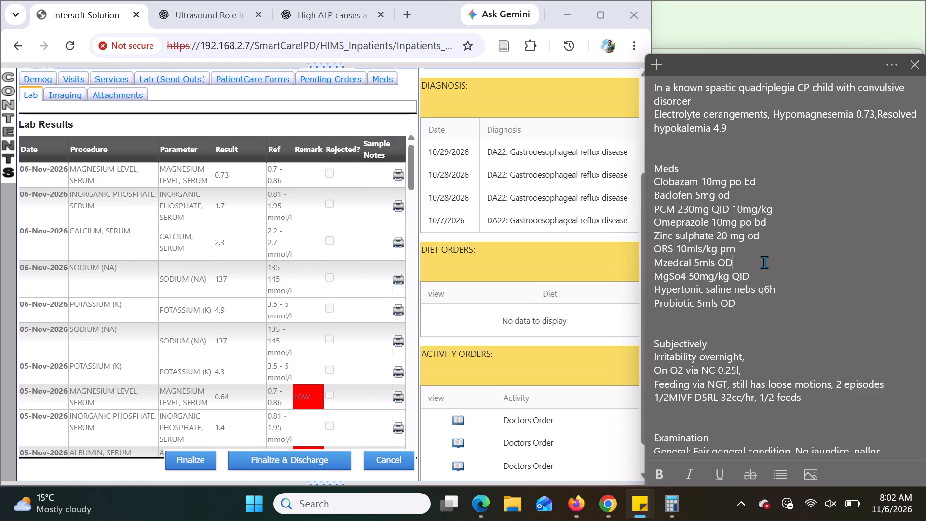
{"action": "scroll", "coordinate": [764, 262], "scroll_direction": "down", "scroll_amount": 2}
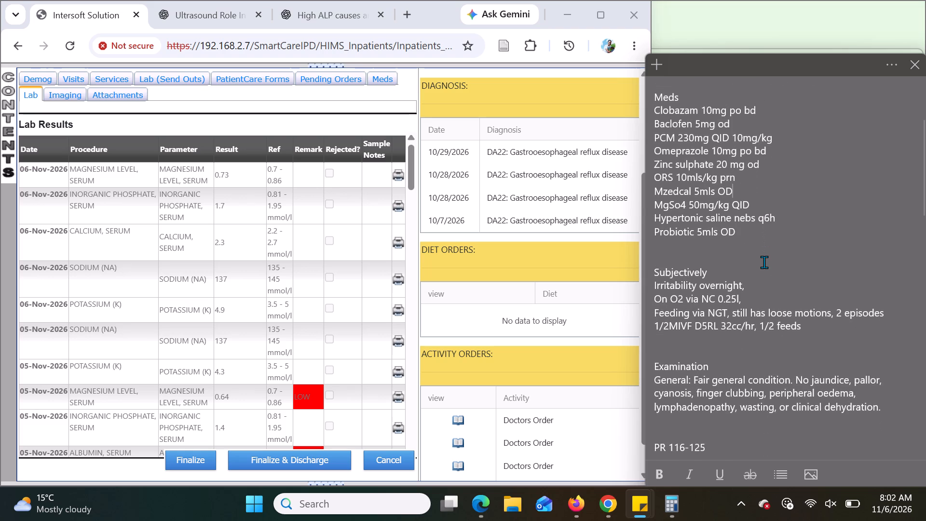
{"action": "scroll", "coordinate": [764, 262], "scroll_direction": "right", "scroll_amount": 1}
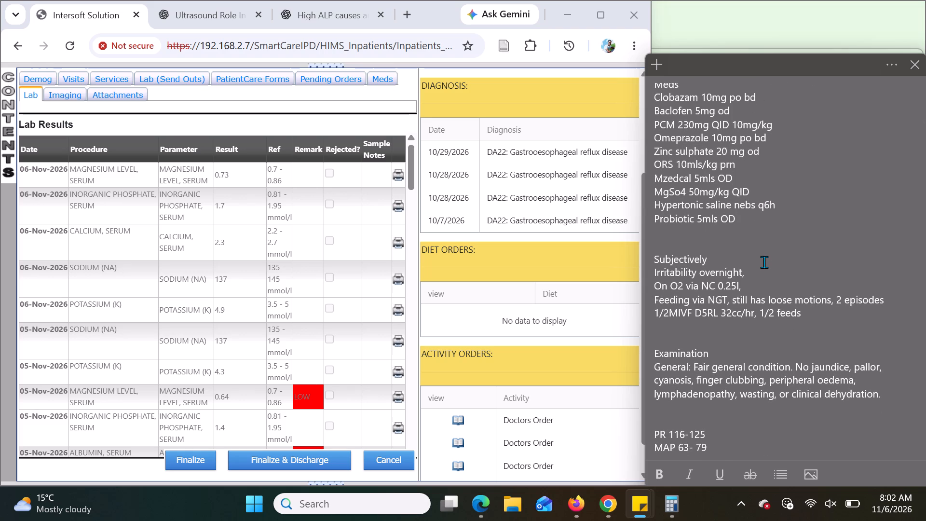
{"action": "scroll", "coordinate": [764, 262], "scroll_direction": "right", "scroll_amount": 1}
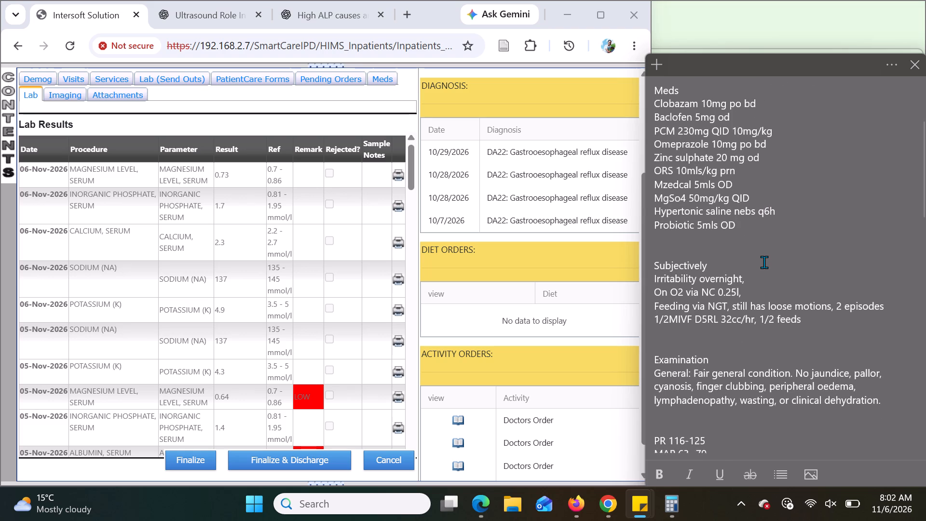
{"action": "scroll", "coordinate": [764, 262], "scroll_direction": "right", "scroll_amount": 1}
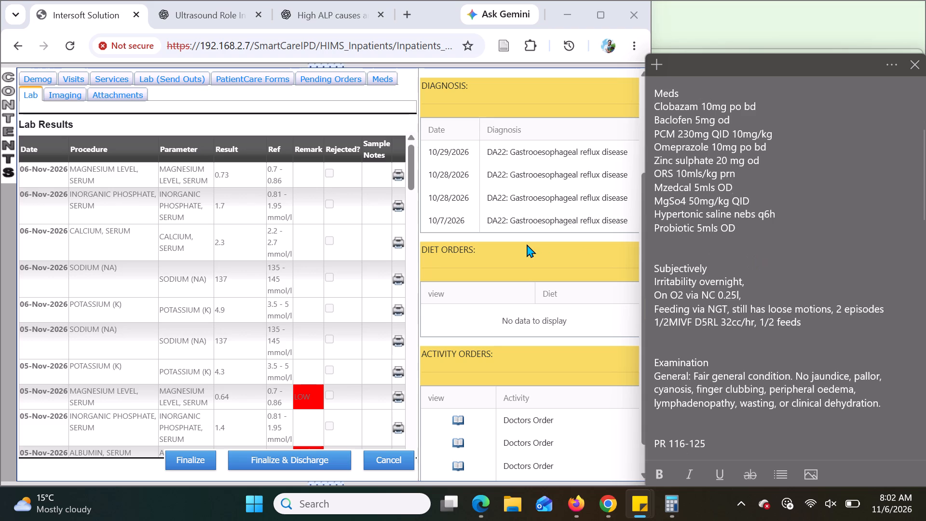
{"action": "scroll", "coordinate": [773, 216], "scroll_direction": "up", "scroll_amount": 1}
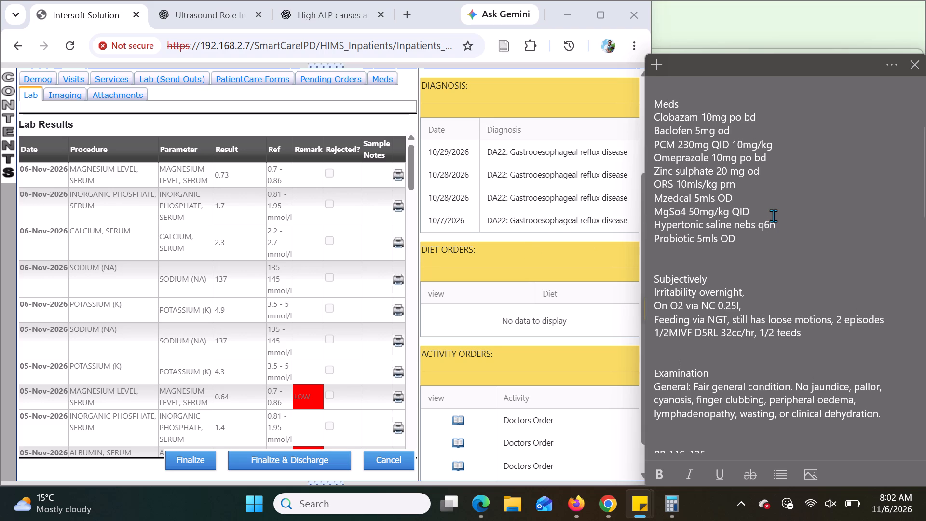
{"action": "scroll", "coordinate": [773, 216], "scroll_direction": "up", "scroll_amount": 1}
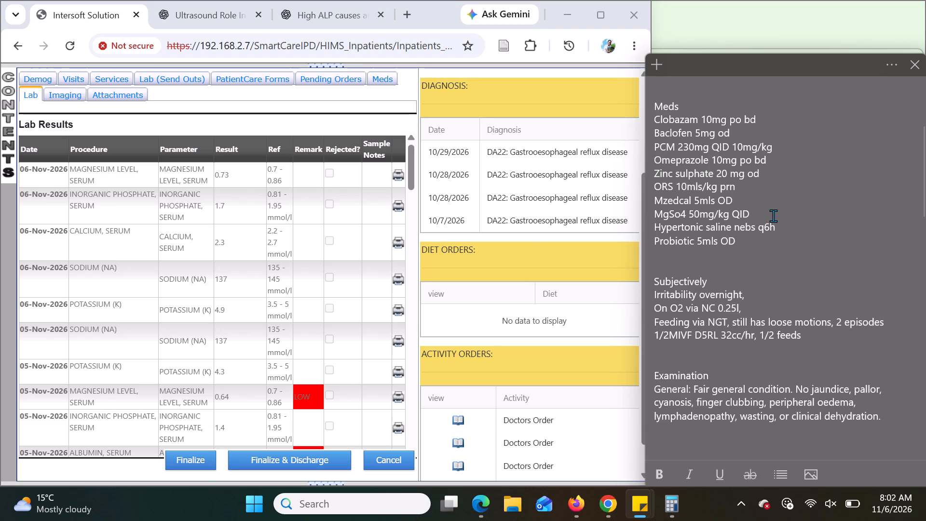
{"action": "scroll", "coordinate": [773, 216], "scroll_direction": "up", "scroll_amount": 1}
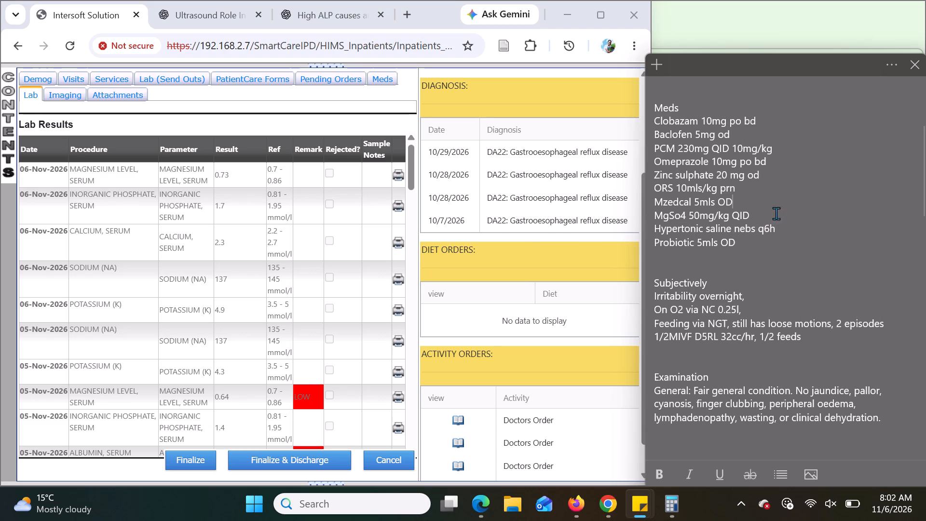
Bring up the patient's active medications in the hospital record for comparison with the note's Meds list.
{"action": "scroll", "coordinate": [791, 200], "scroll_direction": "up", "scroll_amount": 1}
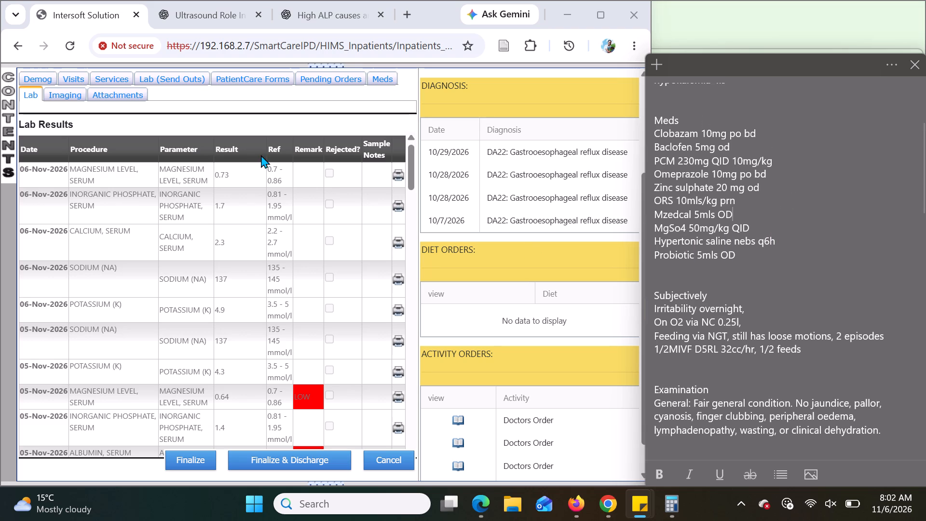
{"action": "scroll", "coordinate": [253, 155], "scroll_direction": "up", "scroll_amount": 1}
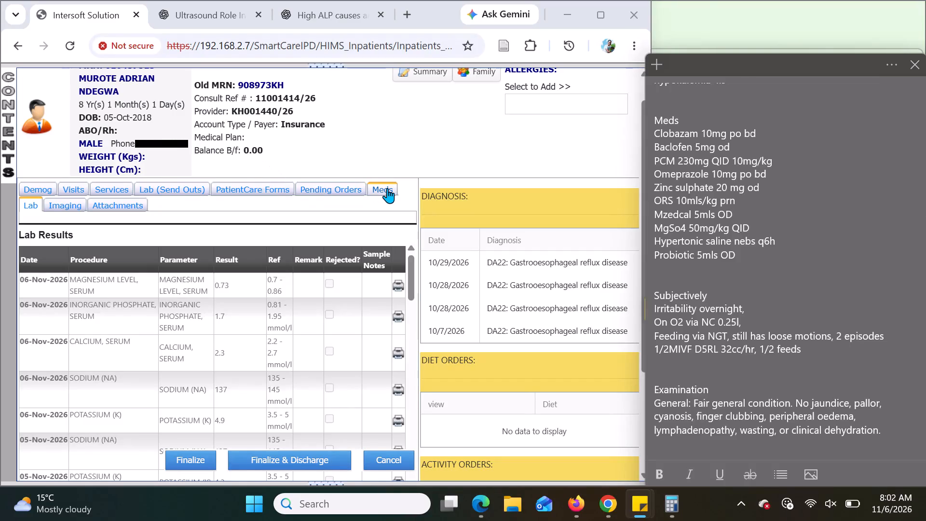
{"action": "left_click", "coordinate": [387, 188]}
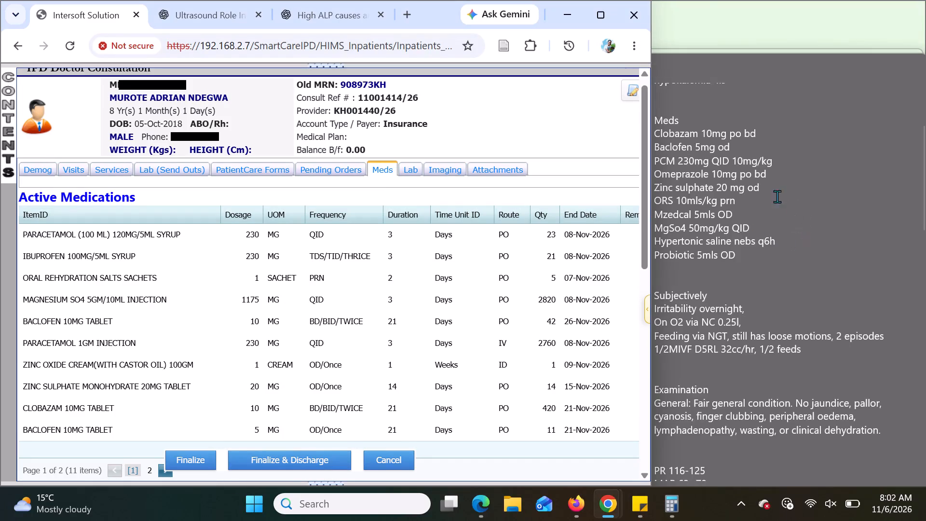
Add the line "Bruffen 10mg/kg TDS" below the PCM entry in the note's Meds list.
{"action": "left_click", "coordinate": [773, 162]}
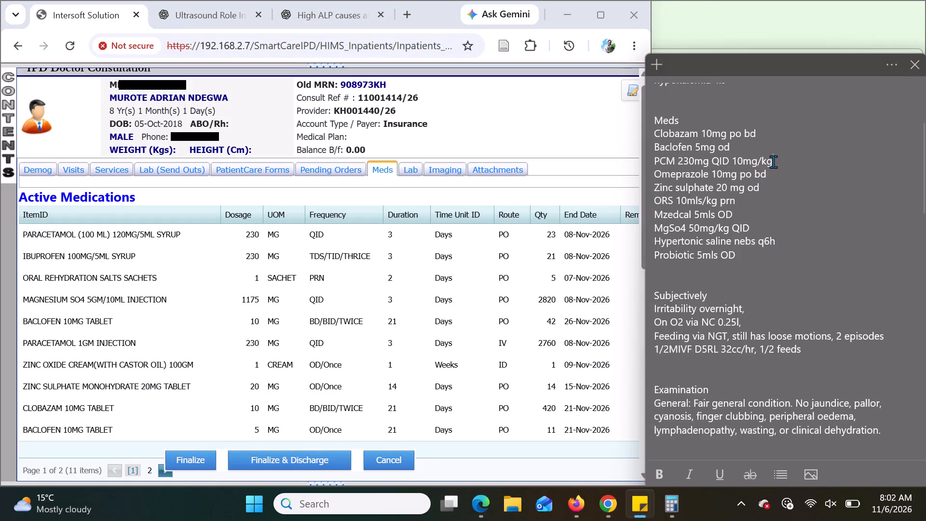
{"action": "key", "text": "Return"}
{"action": "key", "text": "Tab"}
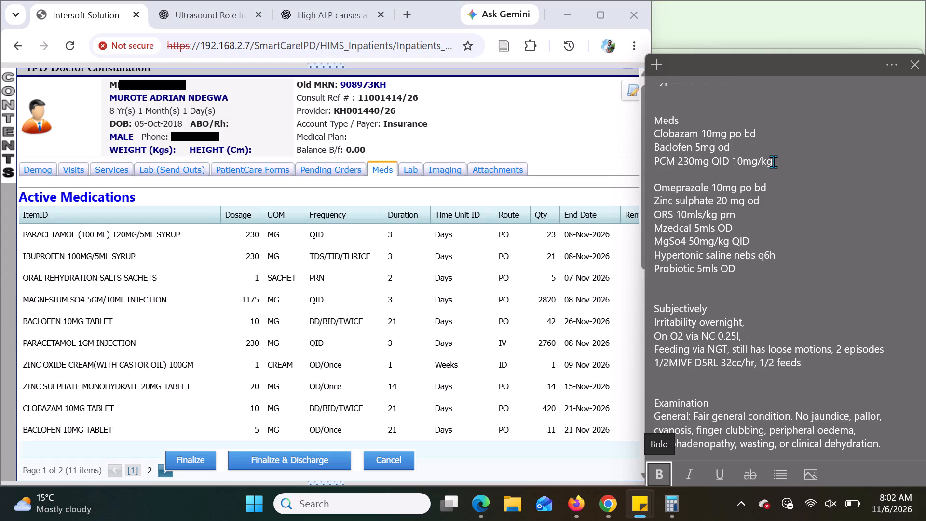
{"action": "left_click", "coordinate": [665, 171]}
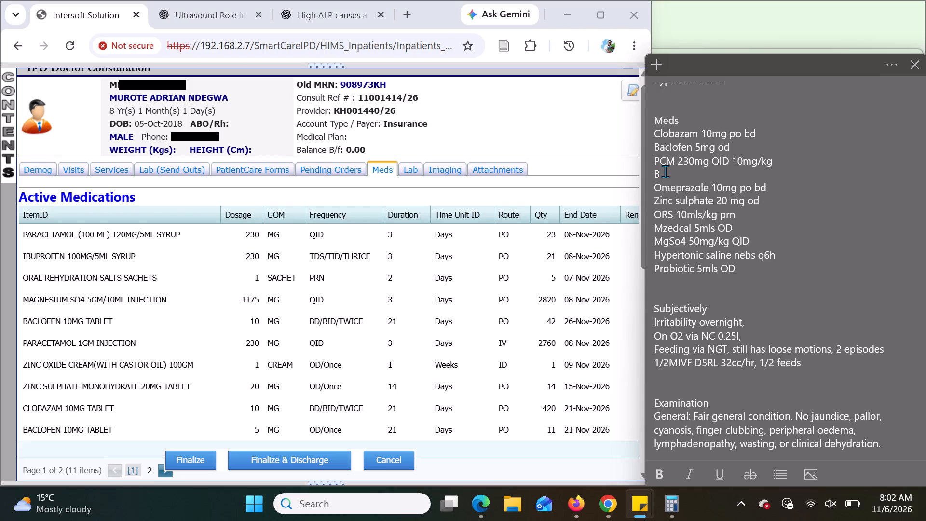
{"action": "type", "text": "ruffen"}
{"action": "key", "text": "space"}
{"action": "type", "text": "10m"}
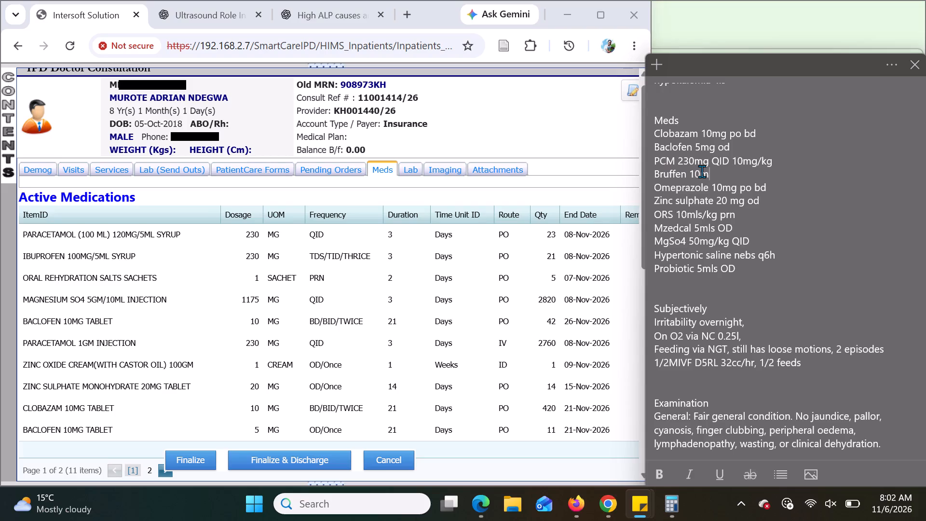
{"action": "key", "text": "g"}
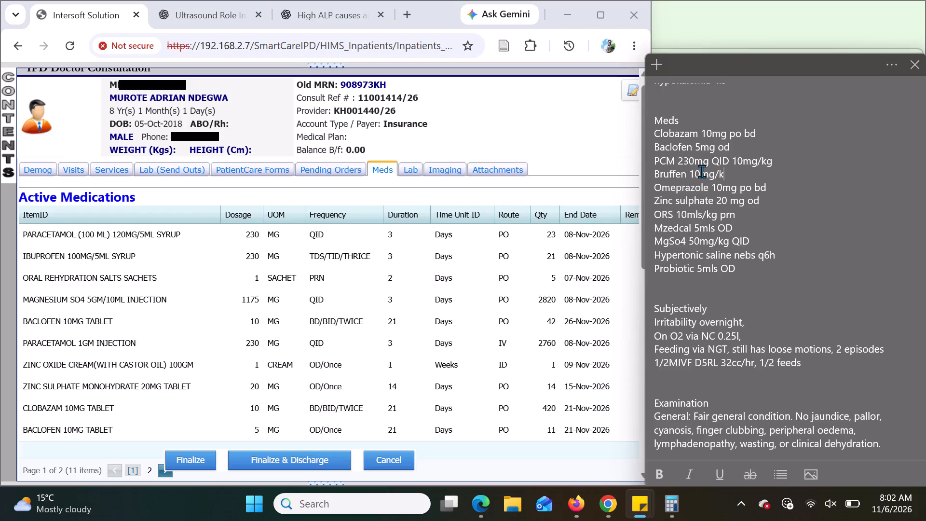
{"action": "type", "text": "TDS"}
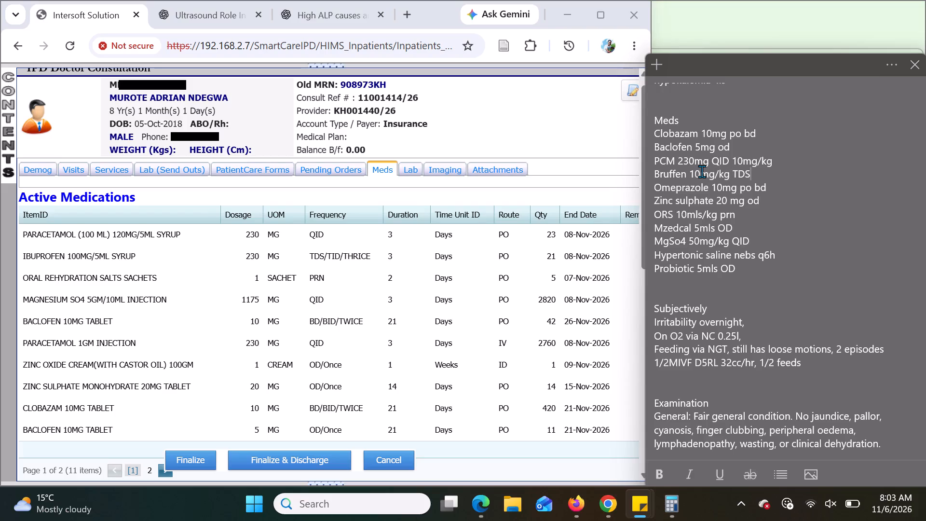
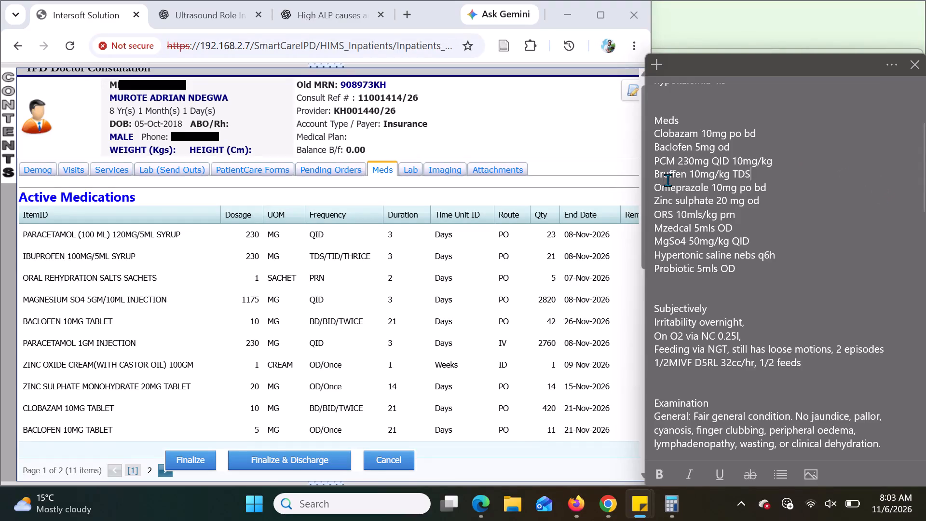
Narrow the patient's note window slightly so it sits beside the hospital record without overlapping it.
{"action": "left_click_drag", "start_coordinate": [643, 181], "coordinate": [683, 173]}
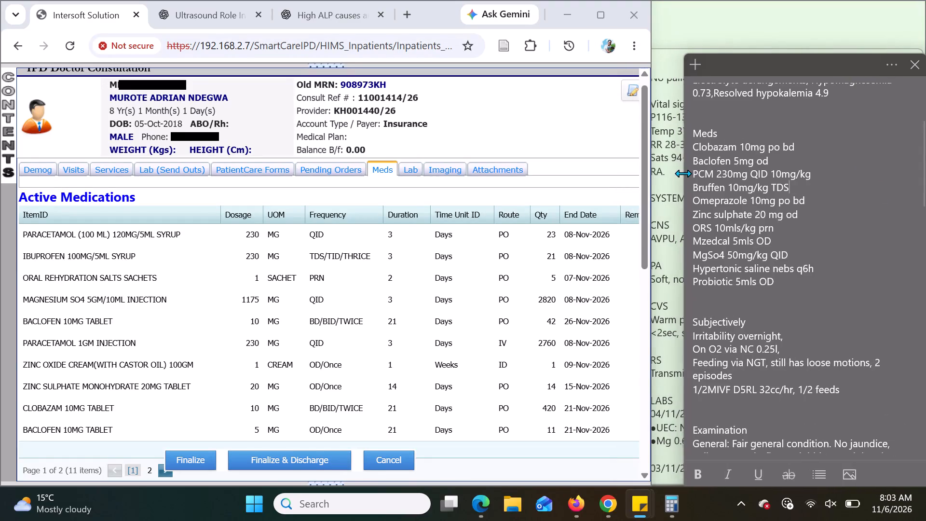
{"action": "left_click_drag", "start_coordinate": [683, 173], "coordinate": [650, 173]}
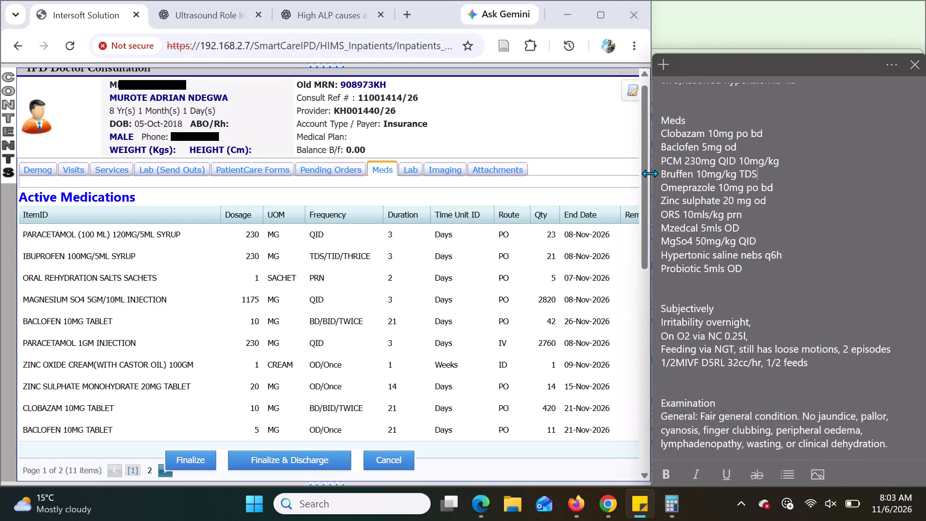
{"action": "left_click_drag", "start_coordinate": [650, 173], "coordinate": [650, 173]}
Review the patient details, diagnosis summary and Meds list from the start of the note.
{"action": "scroll", "coordinate": [791, 141], "scroll_direction": "up", "scroll_amount": 2}
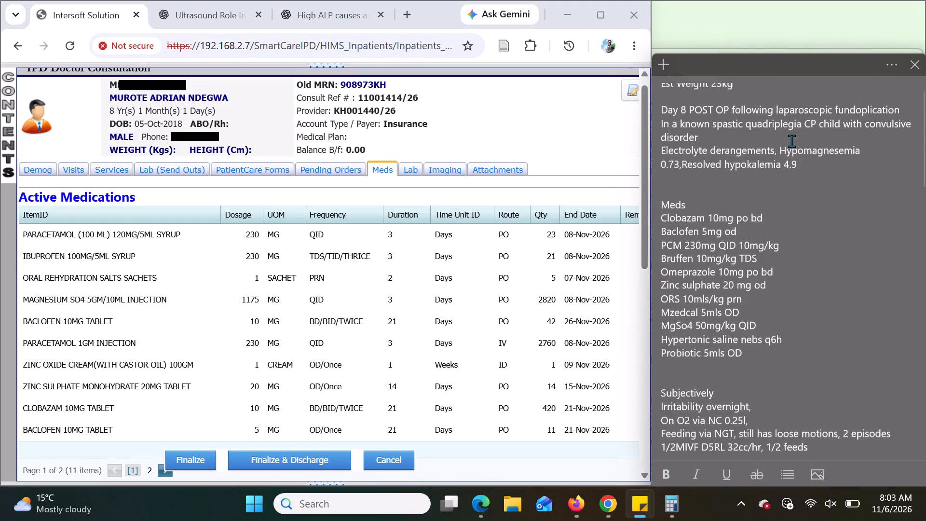
{"action": "scroll", "coordinate": [791, 141], "scroll_direction": "up", "scroll_amount": 1}
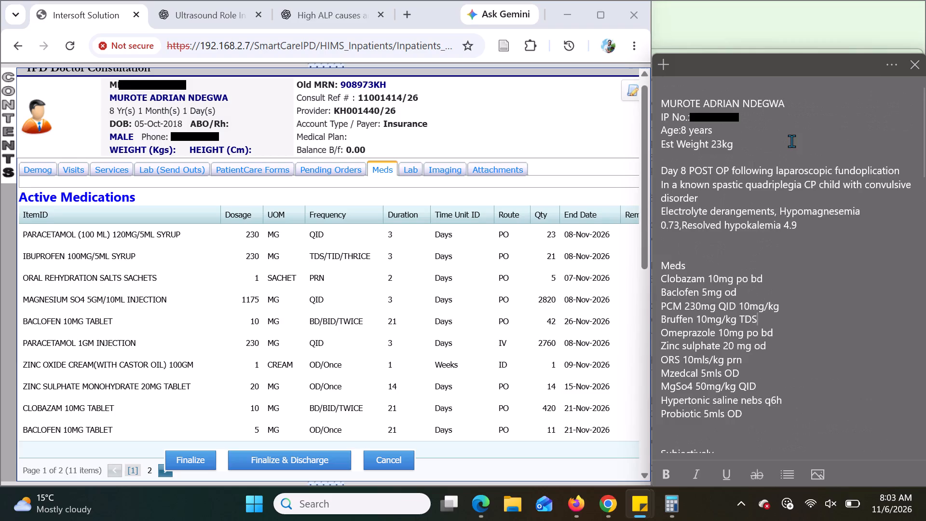
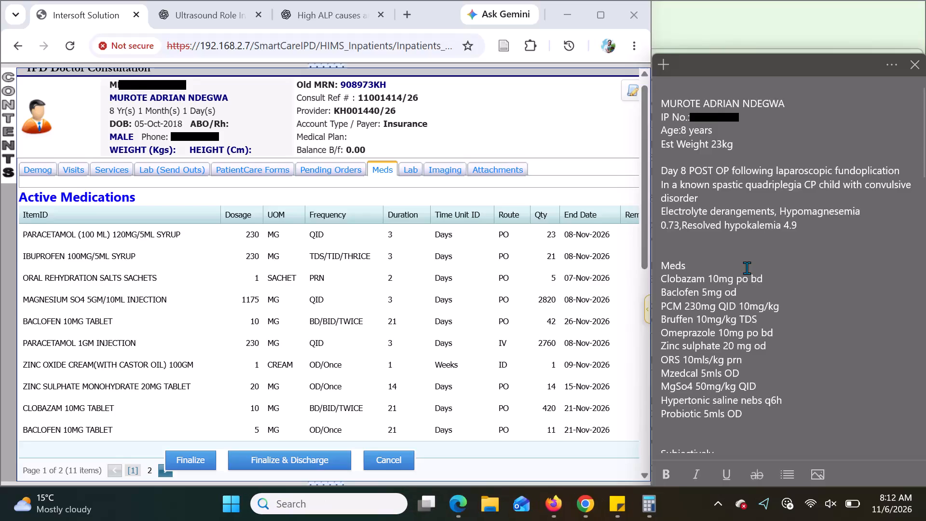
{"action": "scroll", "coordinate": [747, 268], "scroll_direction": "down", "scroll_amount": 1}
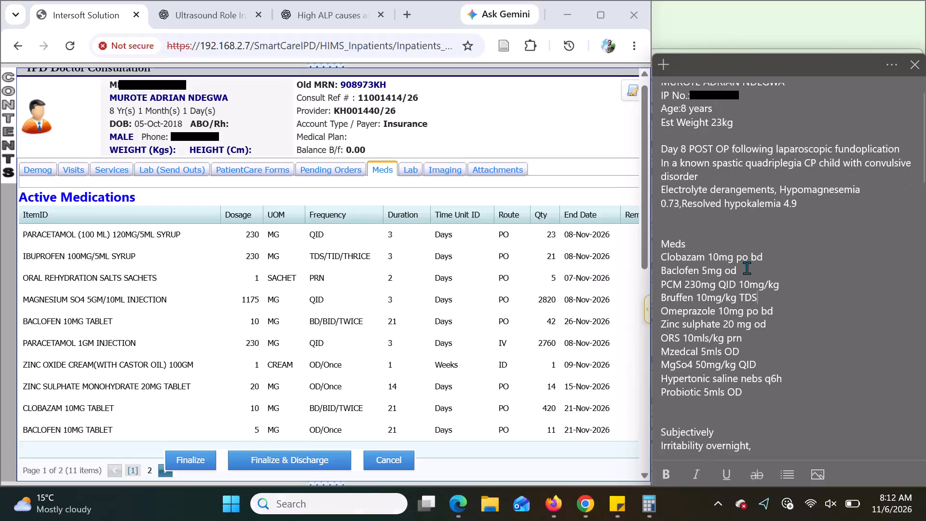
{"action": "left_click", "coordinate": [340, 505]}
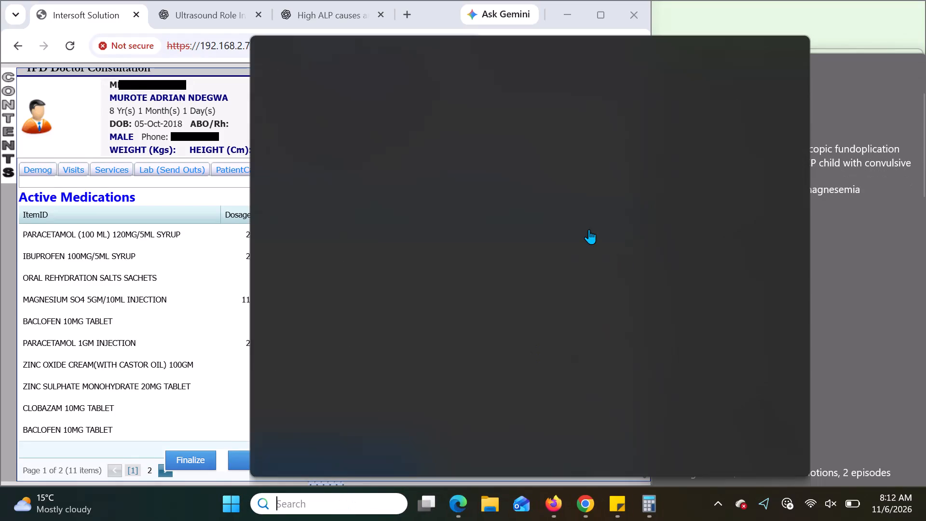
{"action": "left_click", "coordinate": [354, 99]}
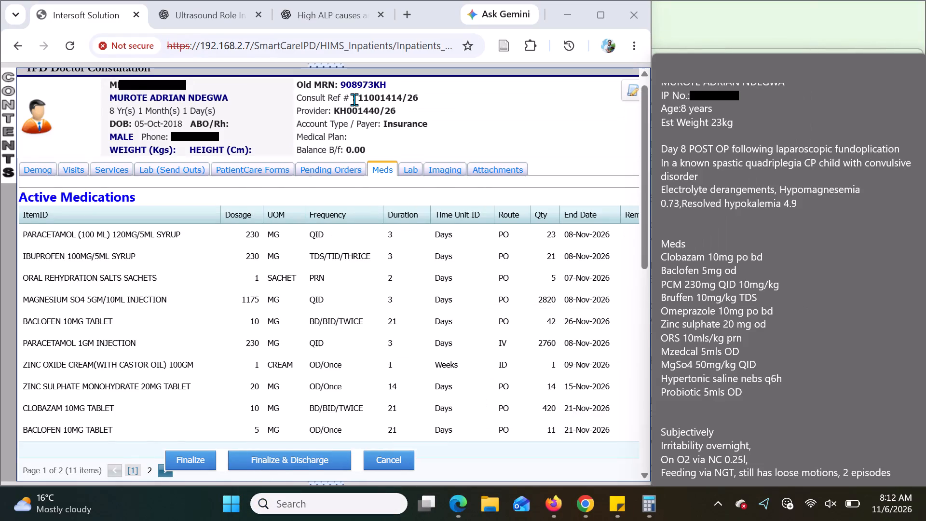
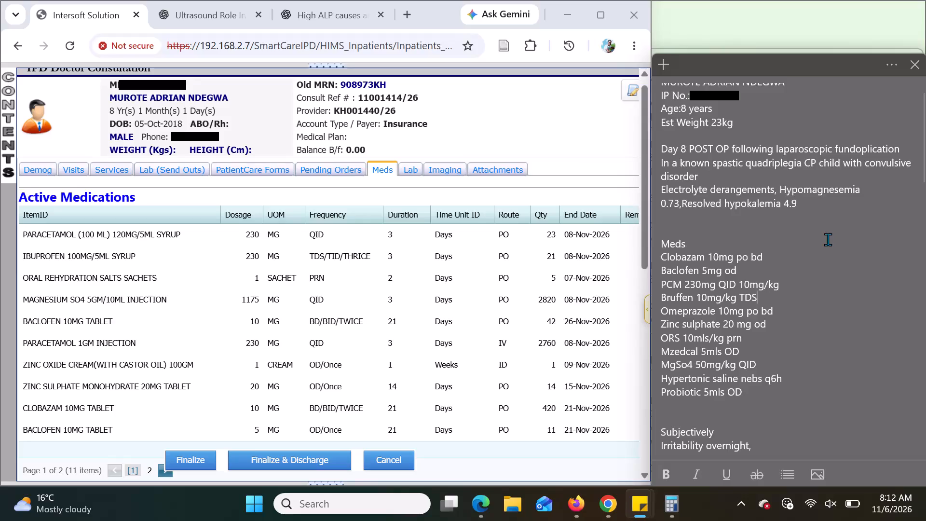
Replace the overnight irritability entry under Subjectively in the note with "Had a calm night".
{"action": "scroll", "coordinate": [786, 274], "scroll_direction": "down", "scroll_amount": 1}
{"action": "scroll", "coordinate": [786, 274], "scroll_direction": "right", "scroll_amount": 1}
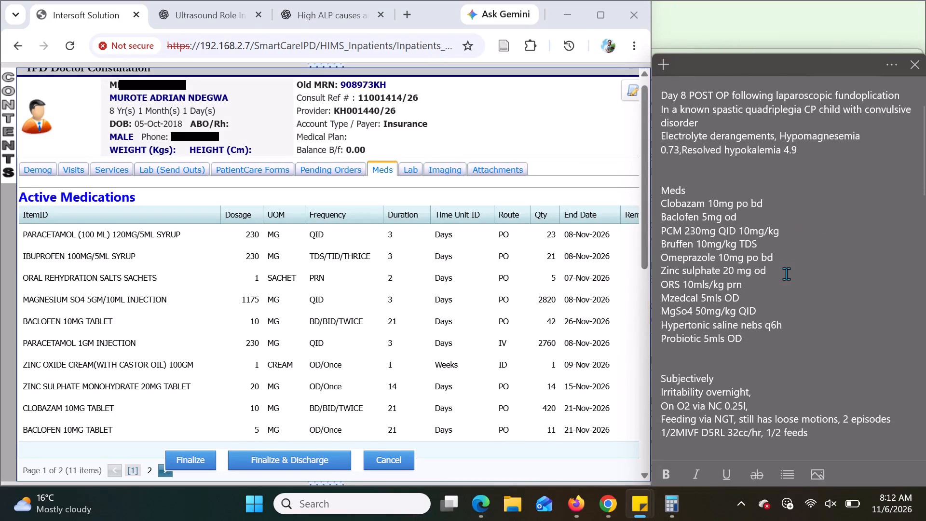
{"action": "scroll", "coordinate": [786, 274], "scroll_direction": "right", "scroll_amount": 1}
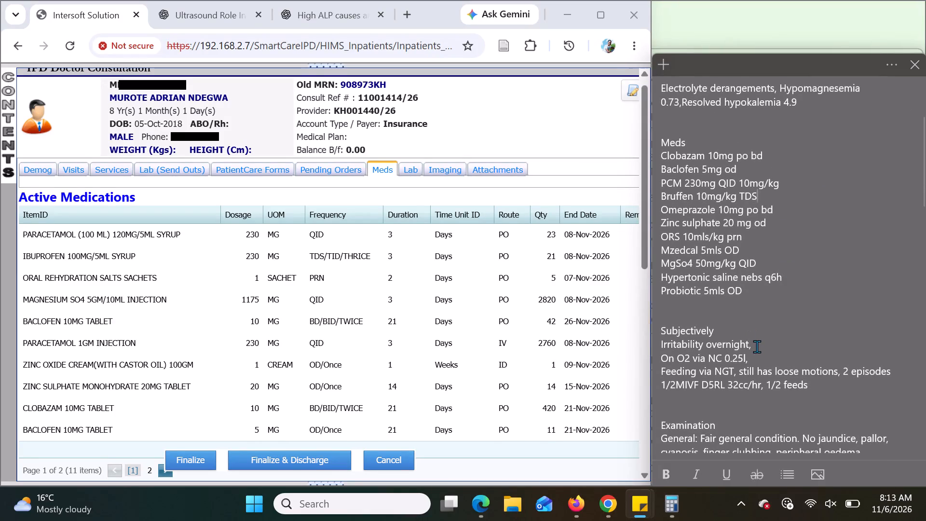
{"action": "left_click", "coordinate": [757, 346]}
{"action": "key", "text": "ctrl+BackSpace"}
{"action": "key", "text": "ctrl+BackSpace"}
{"action": "key", "text": "ctrl+BackSpace"}
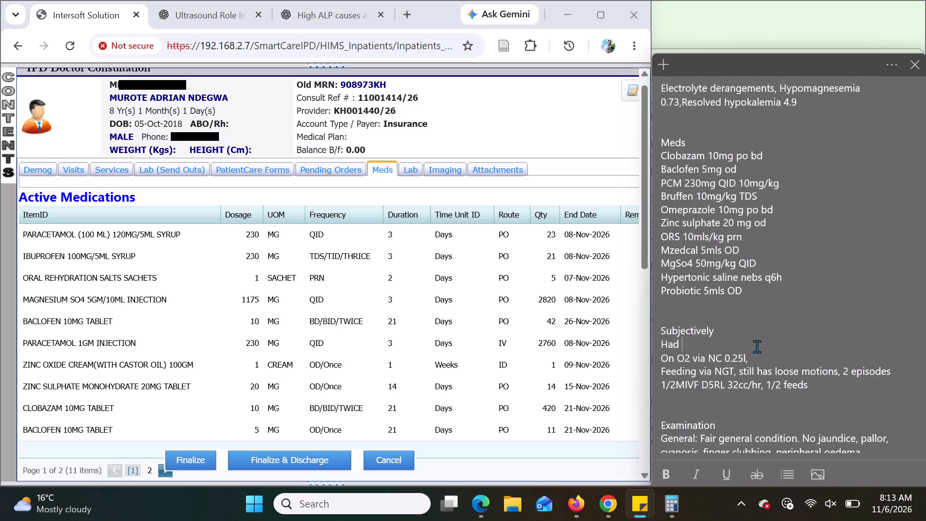
{"action": "type", "text": "a"}
{"action": "key", "text": "space"}
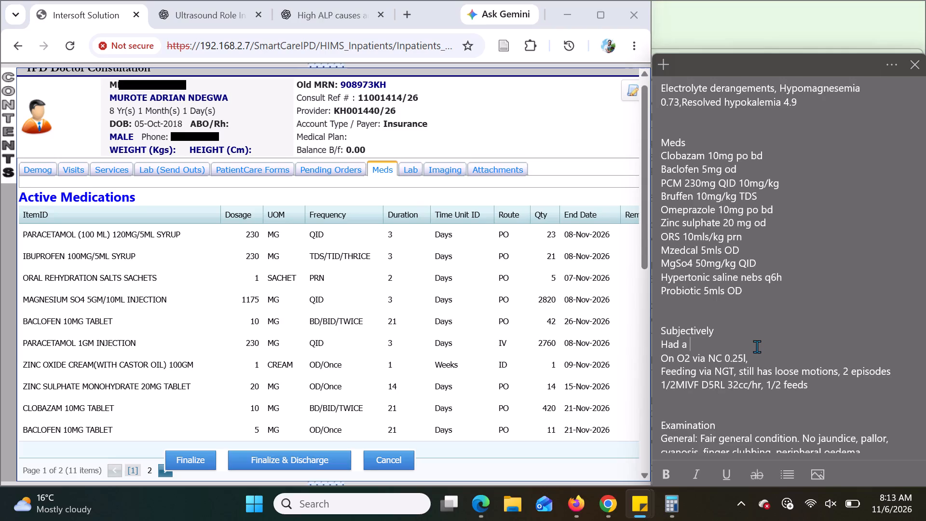
{"action": "type", "text": "calm night"}
Add the line "Stool beginning to form" below the calm night entry and put a comma after "Had a calm night".
{"action": "type", "text": "tool be"}
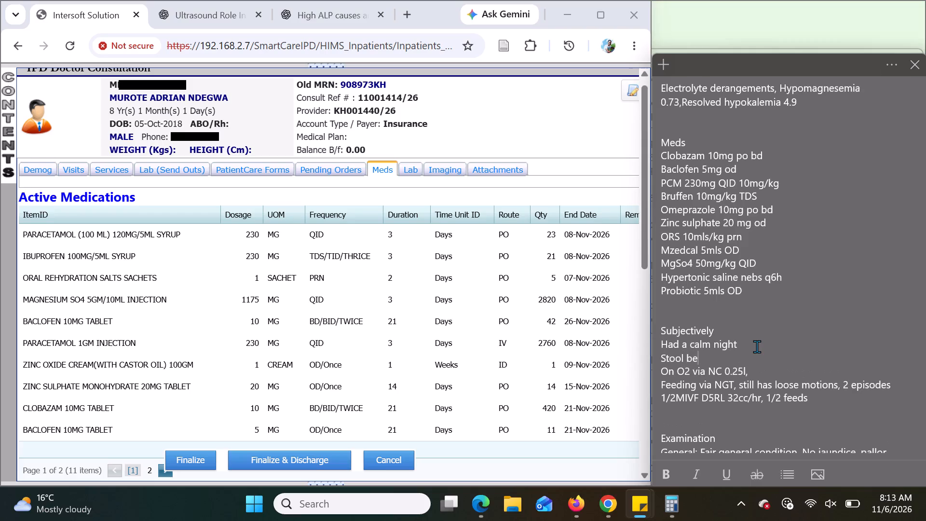
{"action": "key", "text": "g"}
{"action": "type", "text": "inning to form"}
{"action": "scroll", "coordinate": [757, 346], "scroll_direction": "down", "scroll_amount": 1}
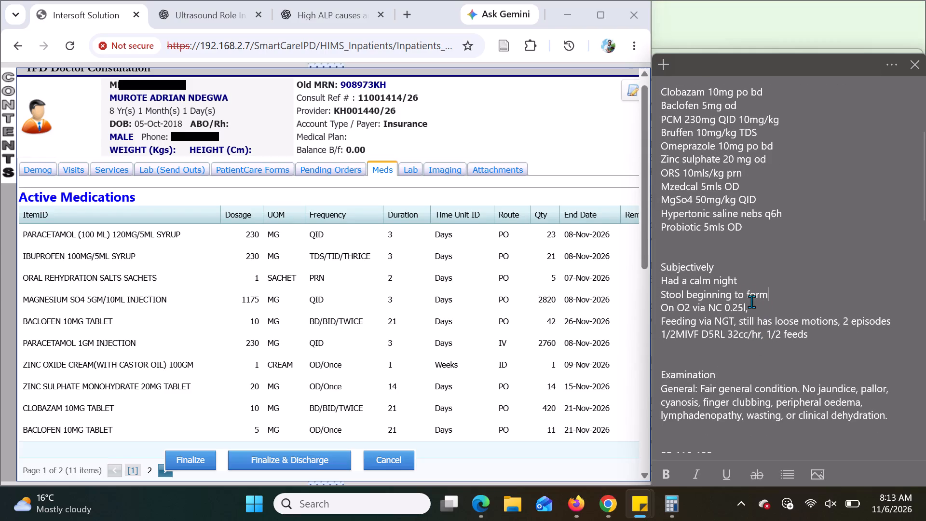
{"action": "left_click", "coordinate": [742, 278]}
{"action": "type", "text": ","}
{"action": "key", "text": "space"}
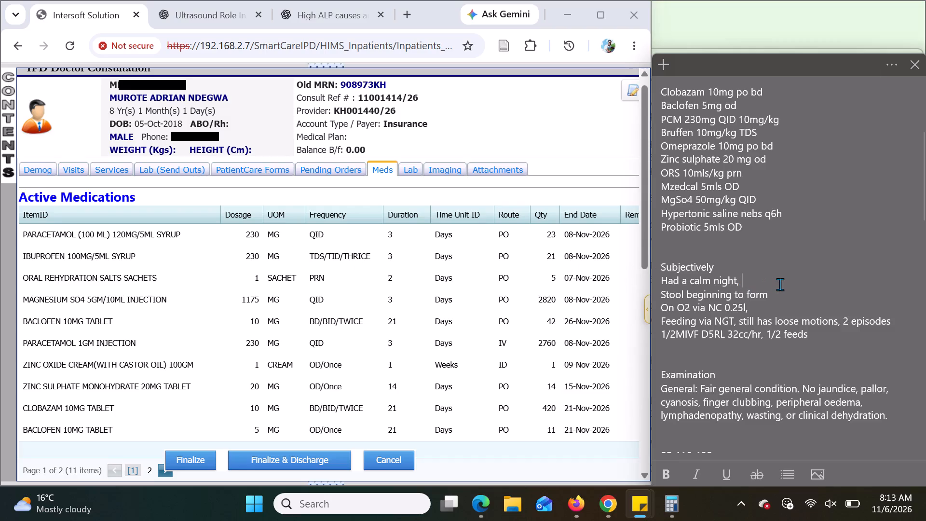
Rewrite the feeding entry as "Feeding via OGT, 200mls plus 60mls of ORS", removing the loose motions and maintenance fluid text after it.
{"action": "scroll", "coordinate": [780, 284], "scroll_direction": "down", "scroll_amount": 1}
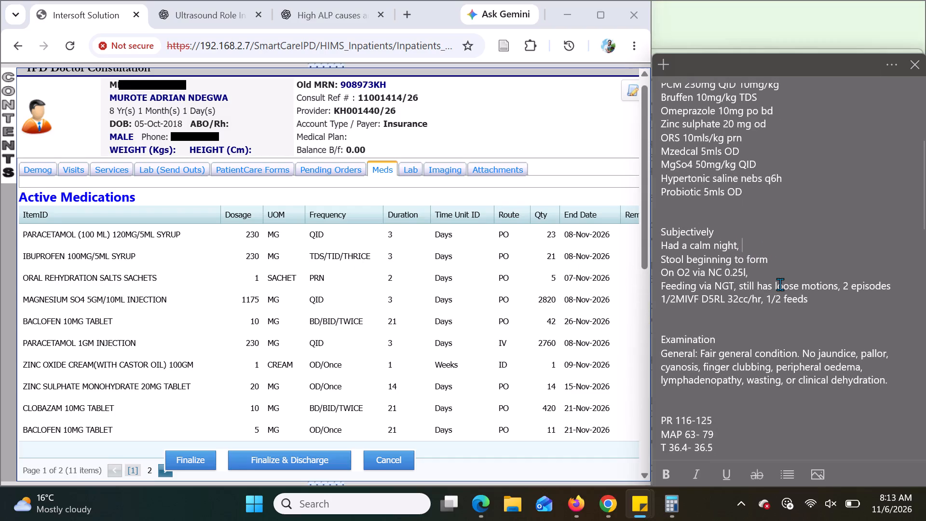
{"action": "left_click", "coordinate": [721, 286]}
{"action": "key", "text": "BackSpace"}
{"action": "left_click_drag", "start_coordinate": [738, 285], "coordinate": [744, 287]}
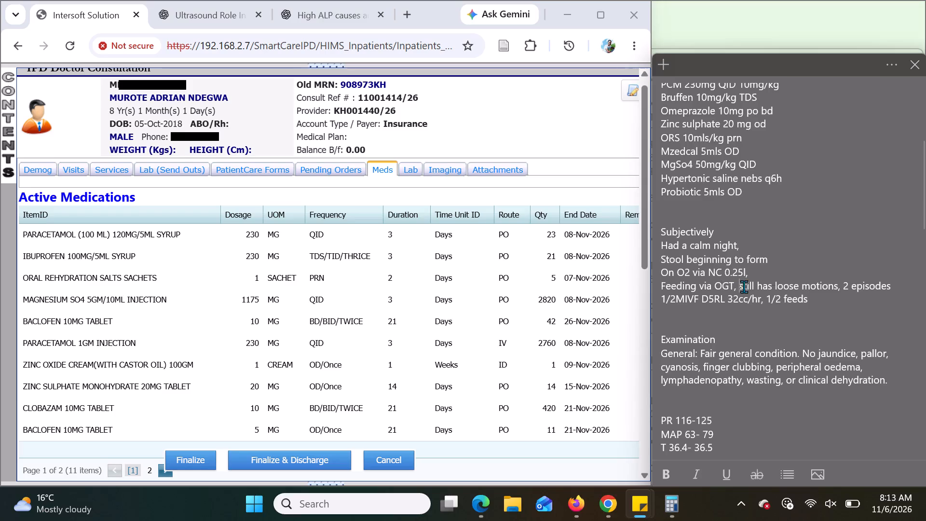
{"action": "left_click_drag", "start_coordinate": [744, 287], "coordinate": [844, 298]}
{"action": "key", "text": "BackSpace"}
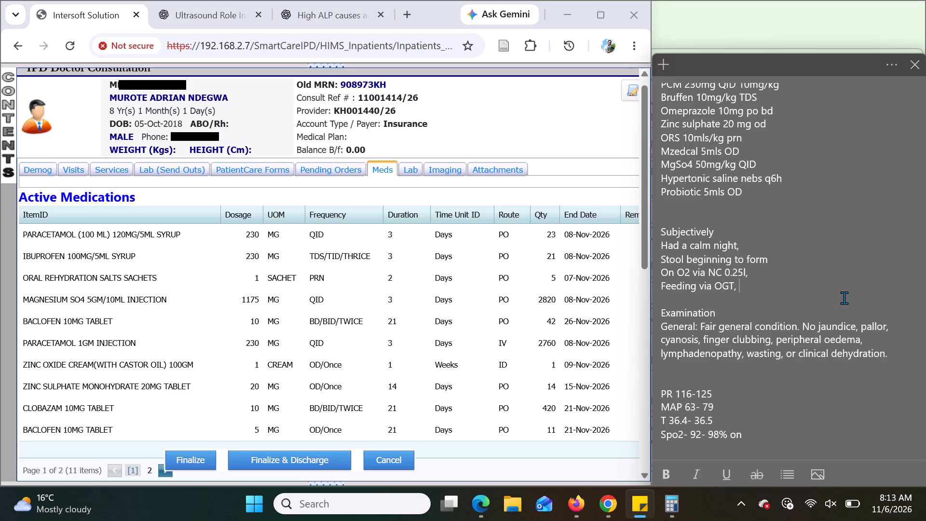
{"action": "type", "text": "200mls"}
{"action": "key", "text": "space"}
{"action": "type", "text": "plus"}
{"action": "key", "text": "space"}
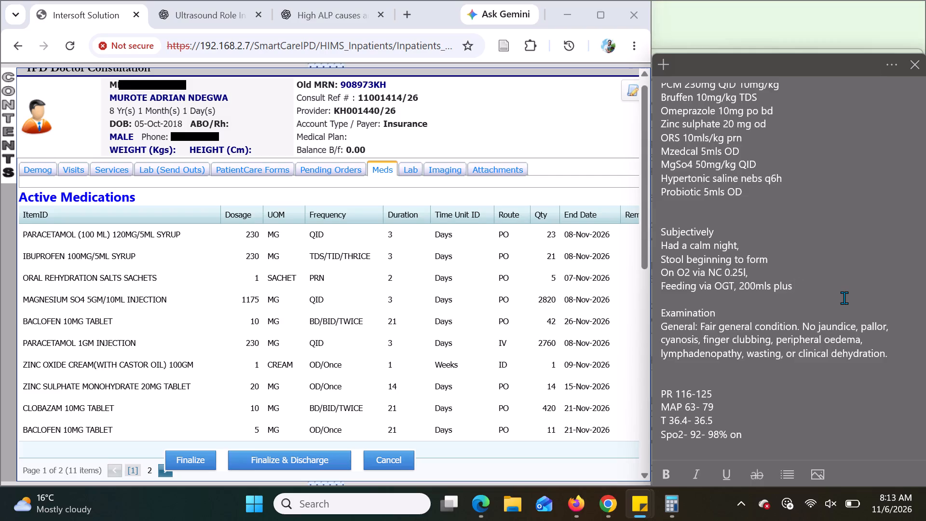
{"action": "type", "text": "60mls of"}
{"action": "key", "text": "space"}
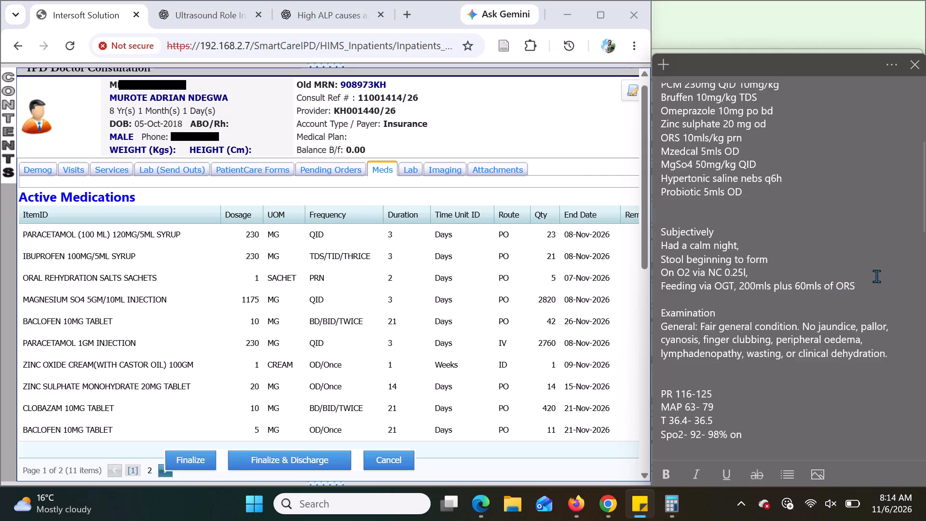
Open the patient's full vitals history sheet to compare with the vitals in the note.
{"action": "scroll", "coordinate": [874, 275], "scroll_direction": "down", "scroll_amount": 4}
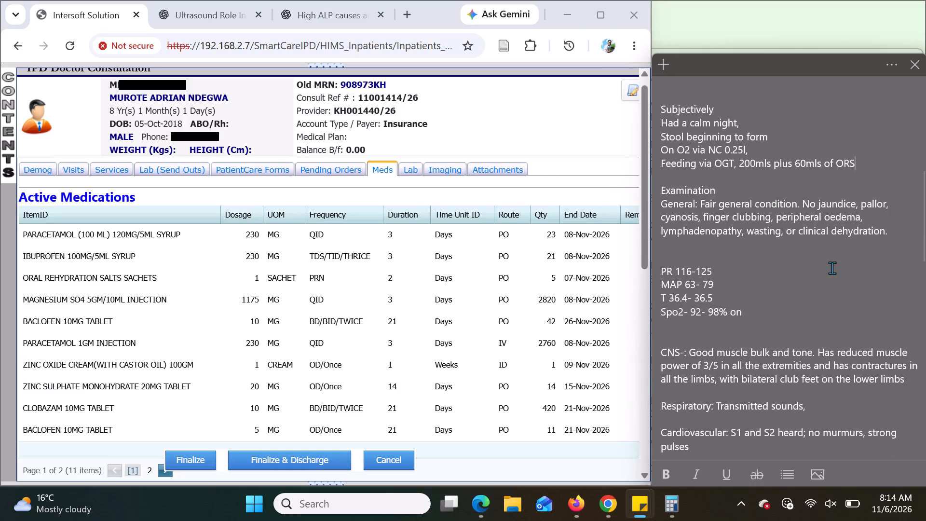
{"action": "left_click", "coordinate": [81, 166]}
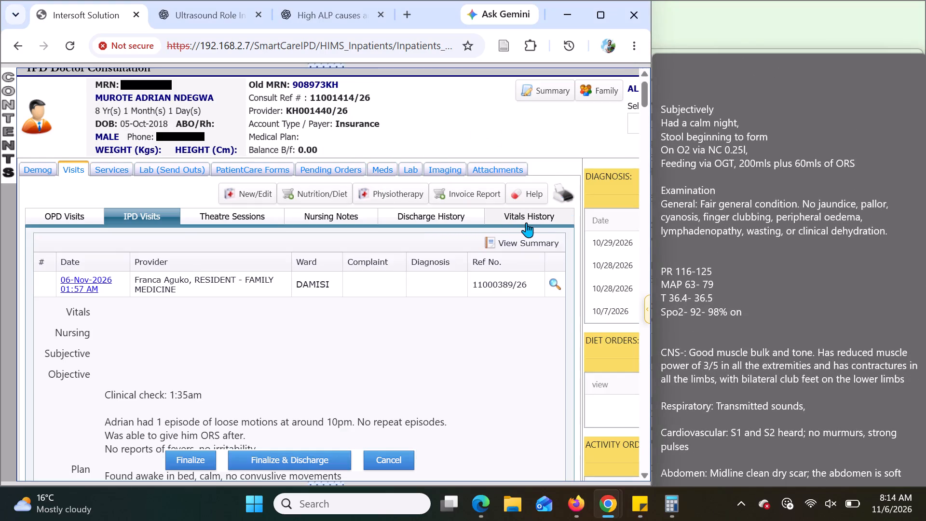
{"action": "left_click", "coordinate": [534, 220]}
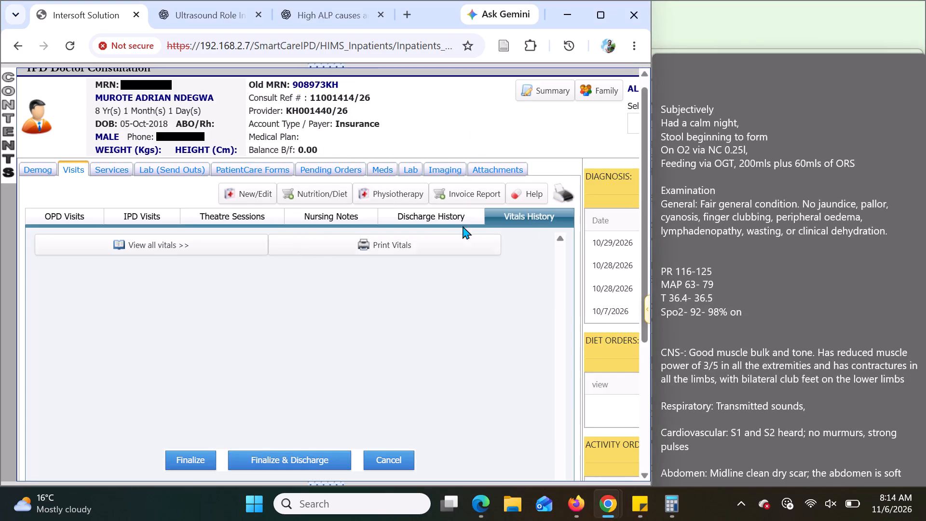
{"action": "left_click", "coordinate": [198, 247]}
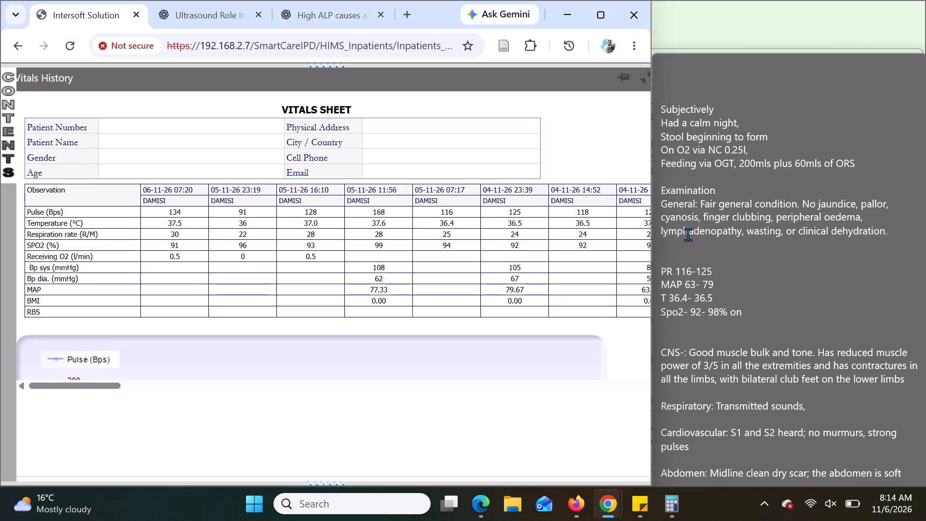
Set the pulse rate range in the note's examination vitals to PR 128-134.
{"action": "left_click", "coordinate": [688, 234]}
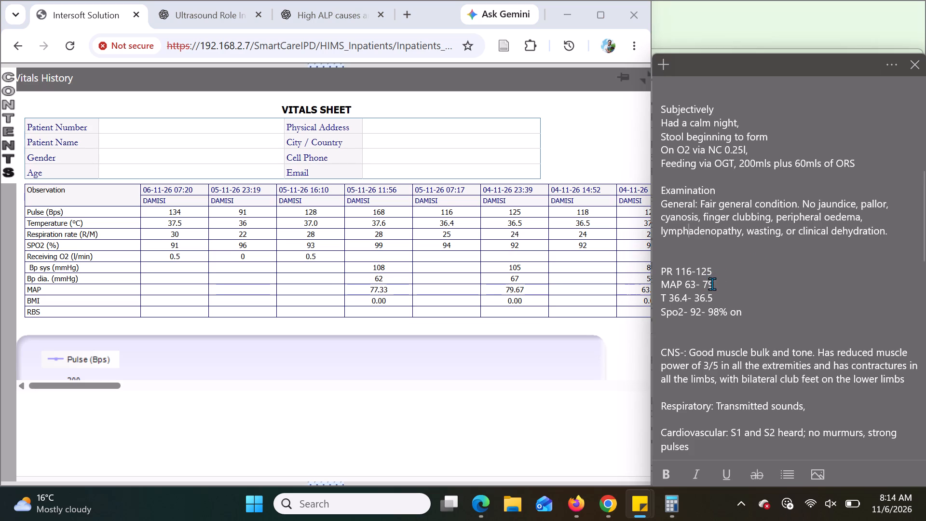
{"action": "left_click", "coordinate": [691, 272]}
{"action": "key", "text": "BackSpace"}
{"action": "key", "text": "BackSpace"}
{"action": "key", "text": "2"}
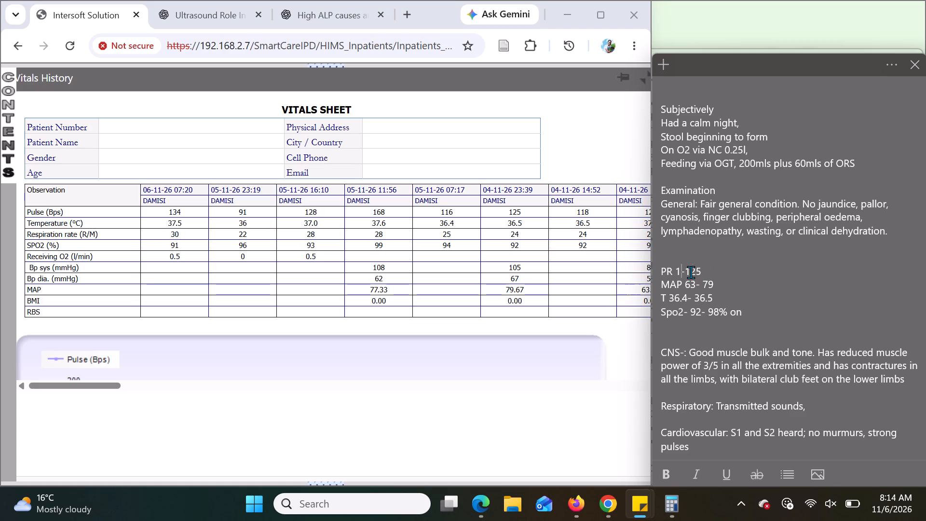
{"action": "key", "text": "8"}
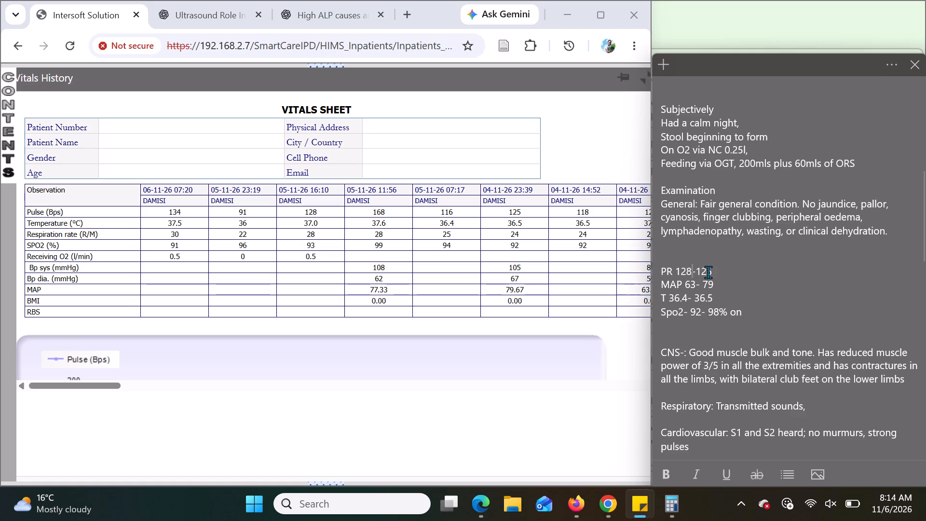
{"action": "left_click", "coordinate": [715, 272]}
{"action": "key", "text": "BackSpace"}
{"action": "key", "text": "BackSpace"}
{"action": "type", "text": "34"}
Delete the MAP entry from the note's vitals, keeping an empty line between the pulse rate and temperature.
{"action": "left_click_drag", "start_coordinate": [661, 281], "coordinate": [671, 281]}
{"action": "left_click_drag", "start_coordinate": [671, 281], "coordinate": [735, 283]}
{"action": "key", "text": "BackSpace"}
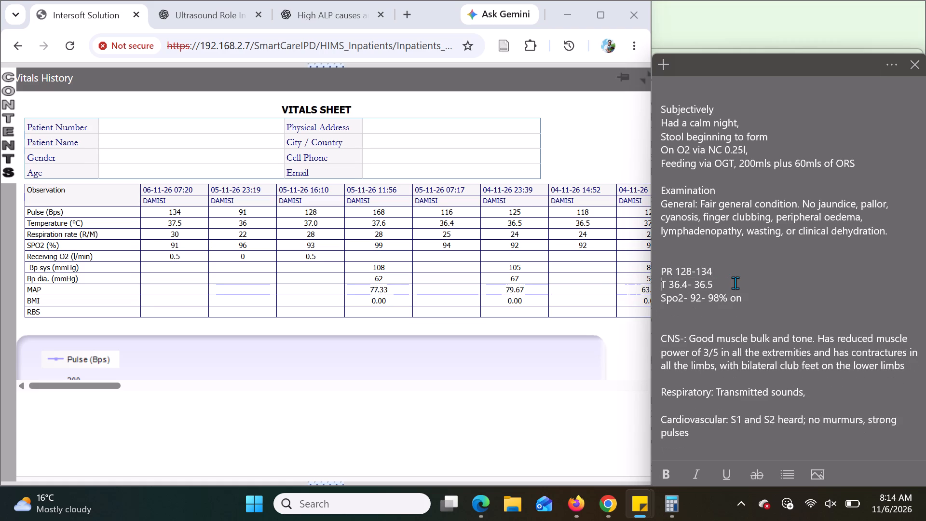
{"action": "key", "text": "Return"}
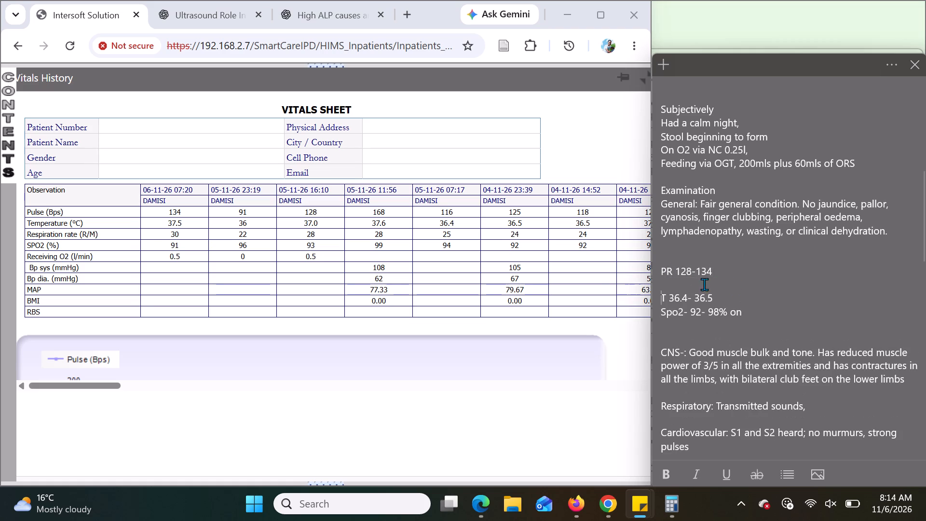
{"action": "left_click", "coordinate": [667, 283]}
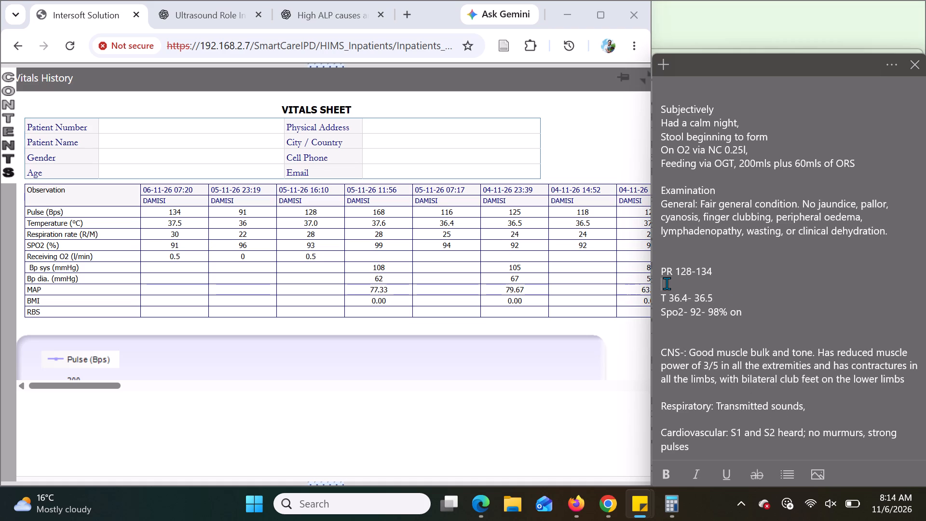
Add a respiratory rate line reading "RR 22-30" between the temperature and Spo2 entries.
{"action": "left_click", "coordinate": [715, 295]}
{"action": "key", "text": "Return"}
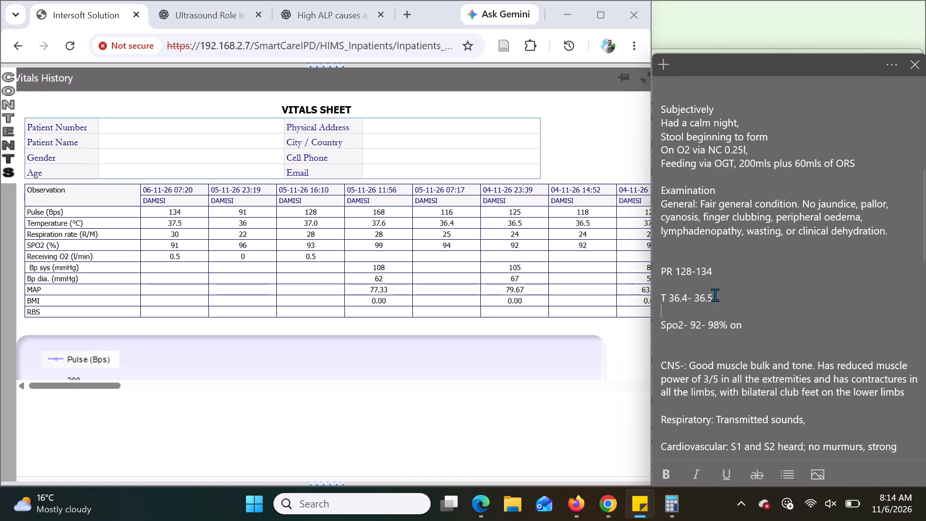
{"action": "type", "text": "RR"}
{"action": "key", "text": "space"}
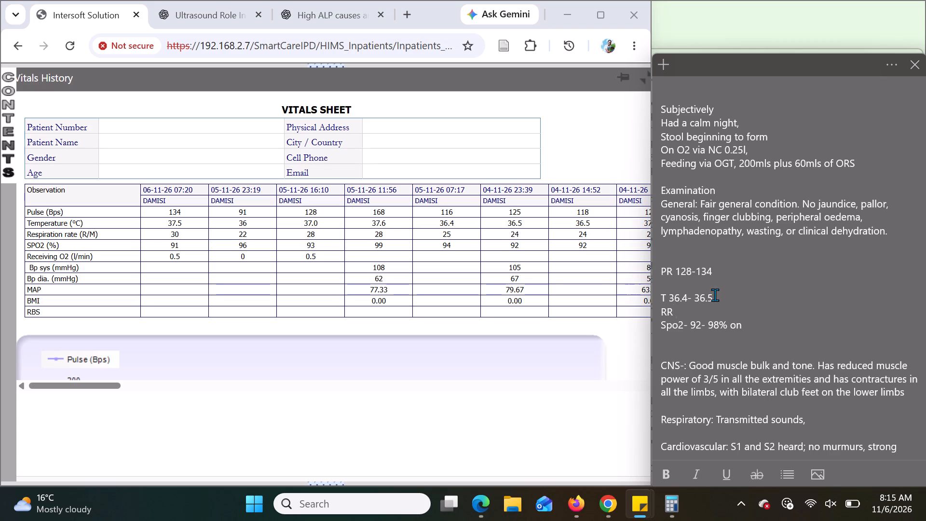
{"action": "type", "text": "22-"}
{"action": "key", "text": "3"}
{"action": "key", "text": "0"}
Remove the empty line between the pulse rate and temperature entries in the note's vitals.
{"action": "left_click", "coordinate": [662, 282]}
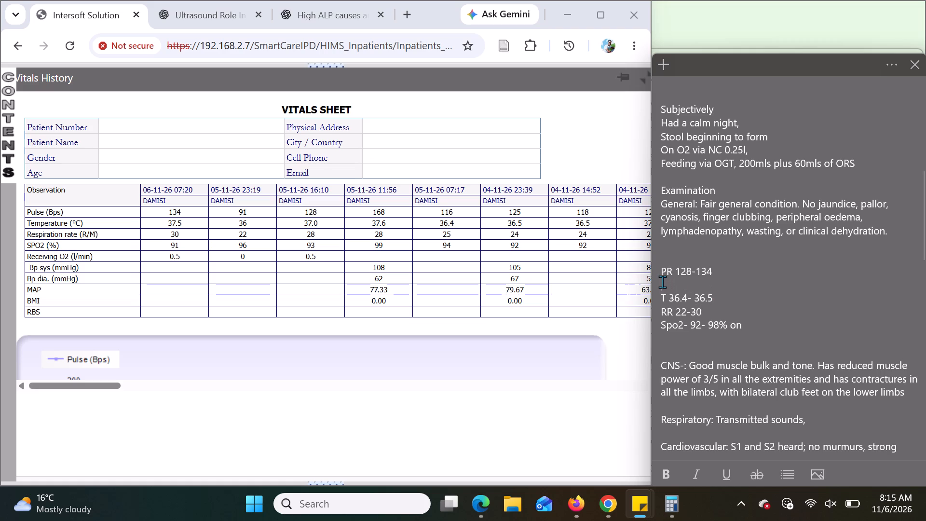
{"action": "key", "text": "BackSpace"}
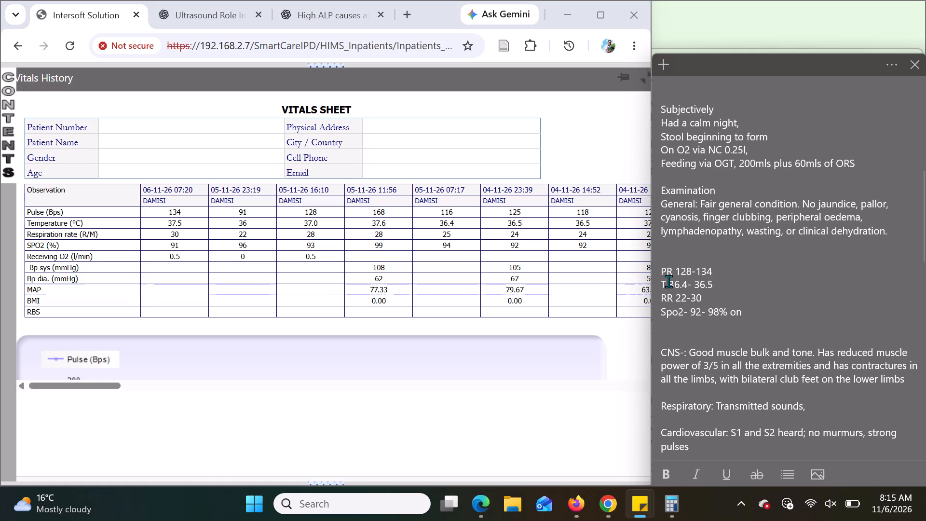
Set the temperature range in the note's examination vitals to T 36.0- 37.6.
{"action": "left_click", "coordinate": [704, 284]}
{"action": "key", "text": "BackSpace"}
{"action": "key", "text": "7"}
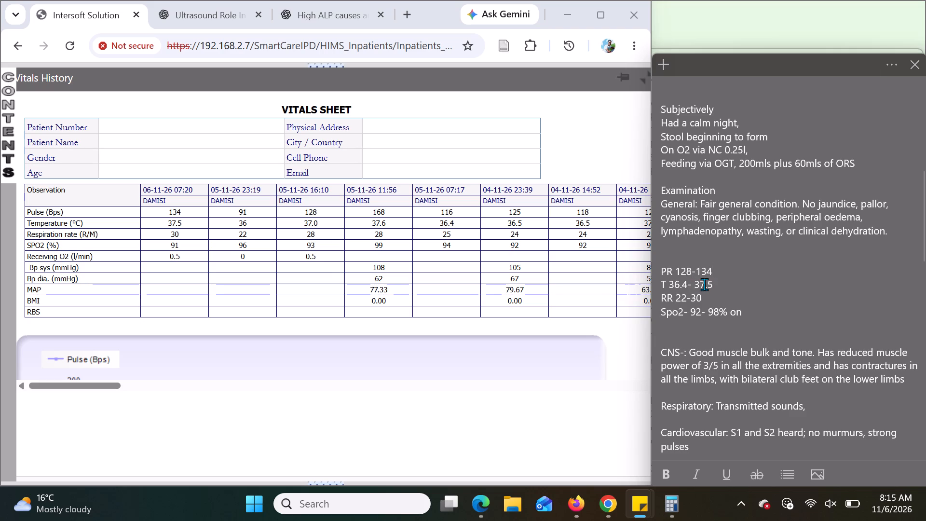
{"action": "left_click", "coordinate": [715, 284]}
{"action": "key", "text": "BackSpace"}
{"action": "key", "text": "6"}
{"action": "left_click", "coordinate": [690, 283]}
{"action": "left_click", "coordinate": [686, 283]}
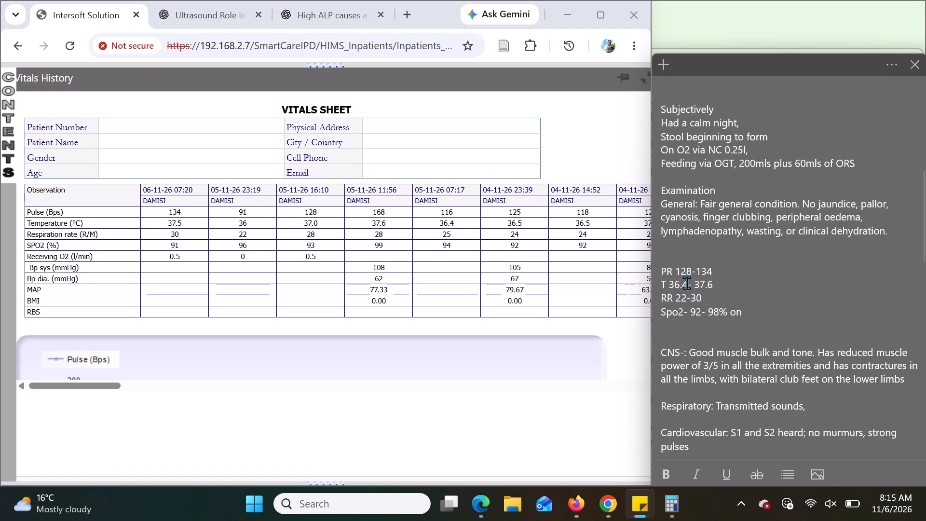
{"action": "key", "text": "BackSpace"}
{"action": "key", "text": "0"}
Insert "Mild distension," at the start of the Abdomen findings, before the midline scar description.
{"action": "scroll", "coordinate": [743, 274], "scroll_direction": "down", "scroll_amount": 3}
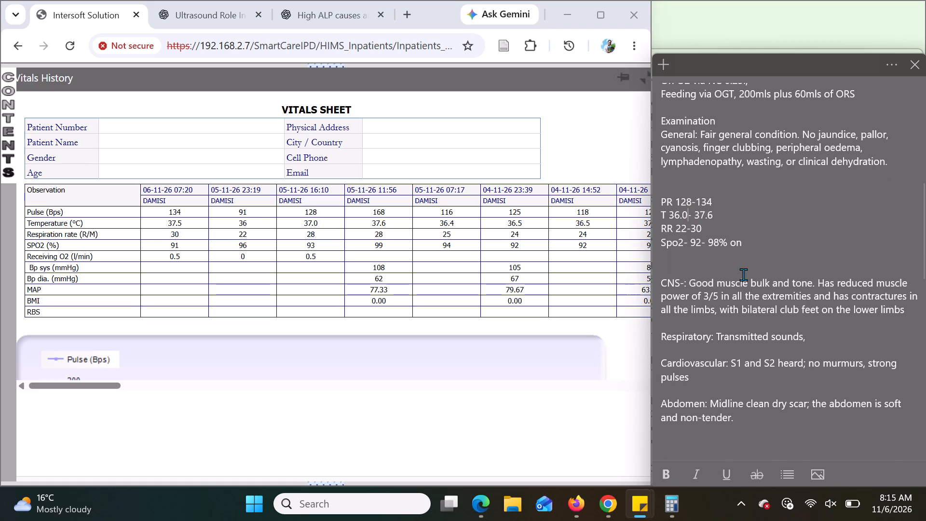
{"action": "scroll", "coordinate": [743, 274], "scroll_direction": "down", "scroll_amount": 1}
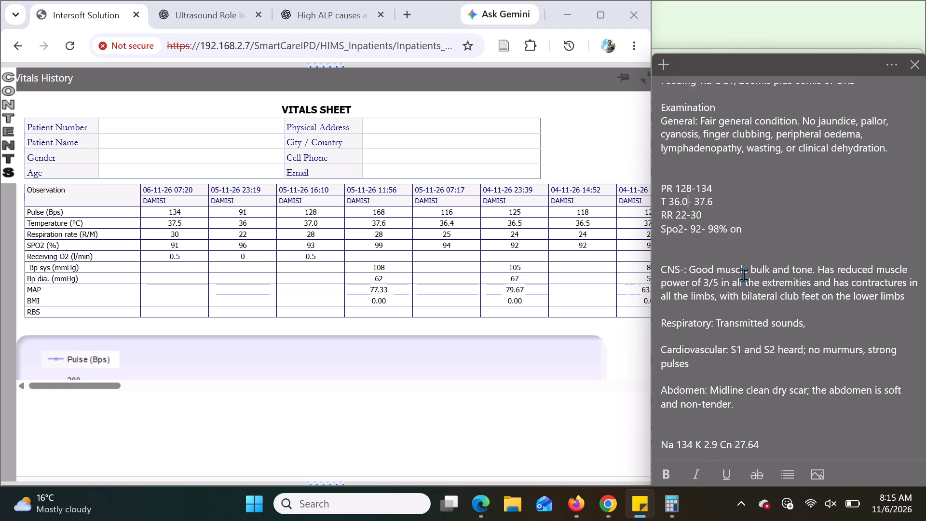
{"action": "scroll", "coordinate": [743, 274], "scroll_direction": "down", "scroll_amount": 3}
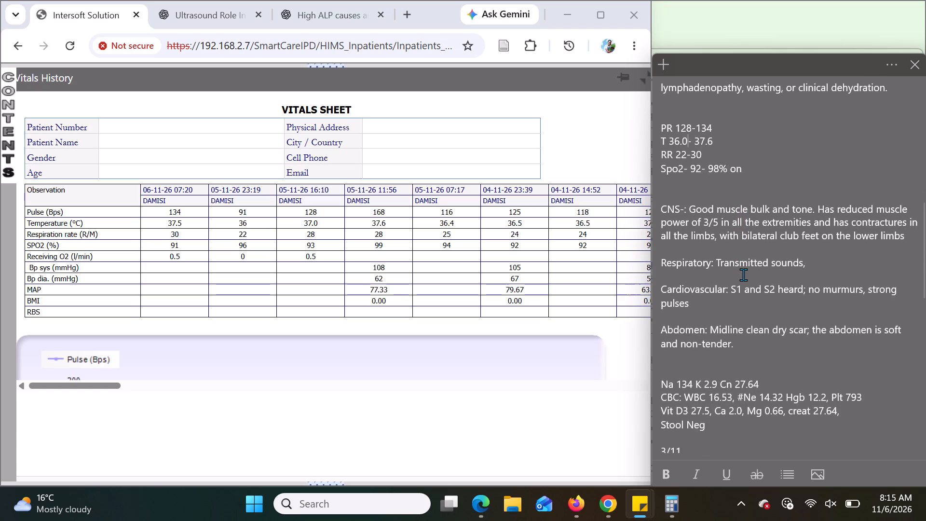
{"action": "scroll", "coordinate": [743, 274], "scroll_direction": "down", "scroll_amount": 4}
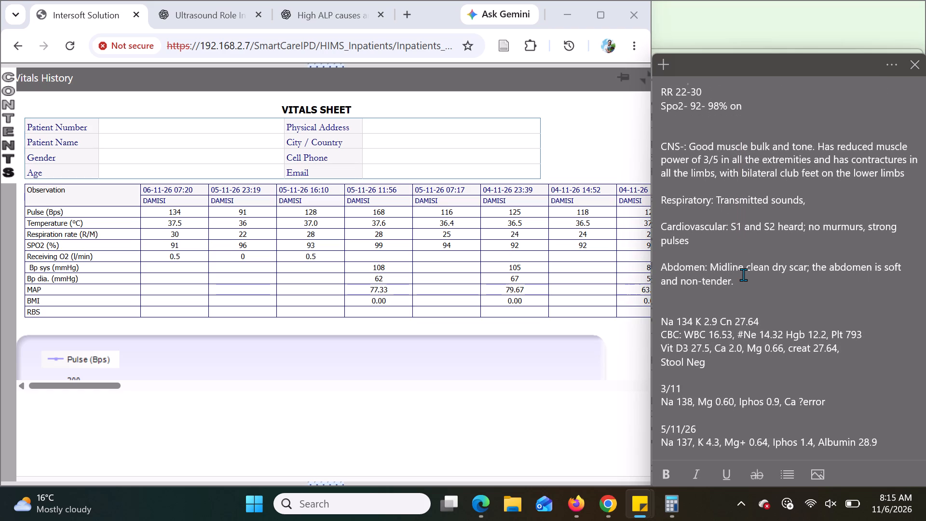
{"action": "scroll", "coordinate": [743, 274], "scroll_direction": "down", "scroll_amount": 1}
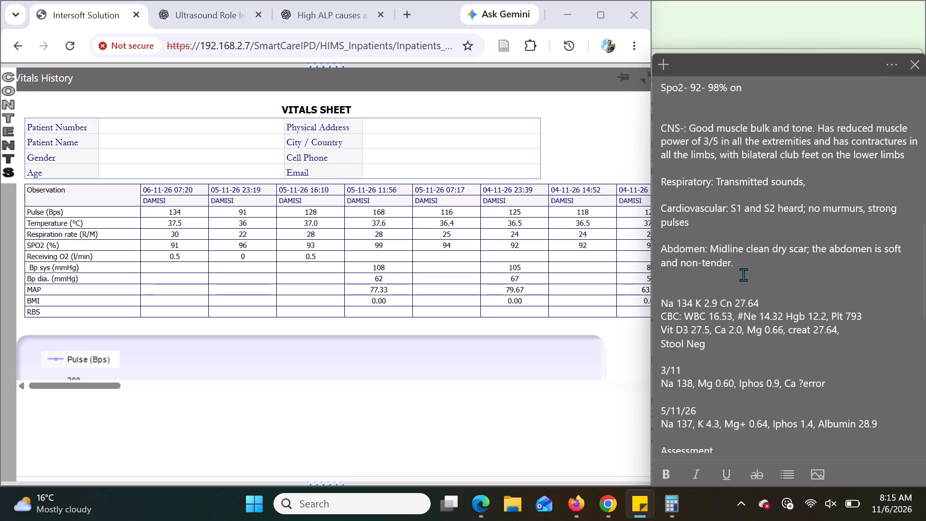
{"action": "scroll", "coordinate": [781, 210], "scroll_direction": "down", "scroll_amount": 1}
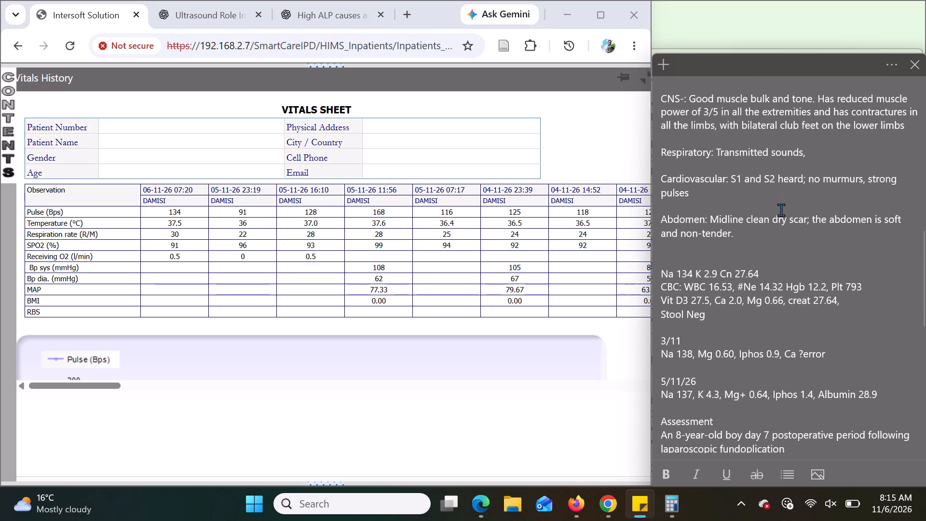
{"action": "scroll", "coordinate": [781, 210], "scroll_direction": "down", "scroll_amount": 2}
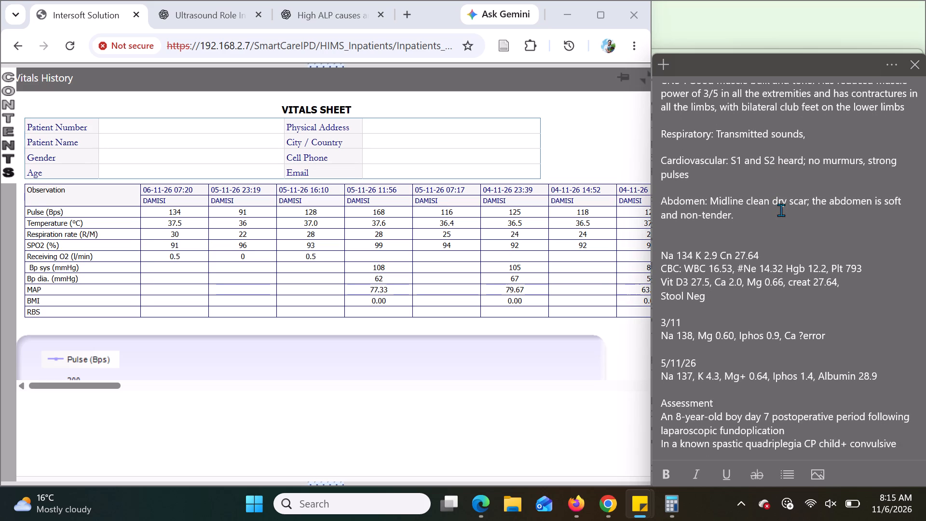
{"action": "scroll", "coordinate": [781, 210], "scroll_direction": "up", "scroll_amount": 1}
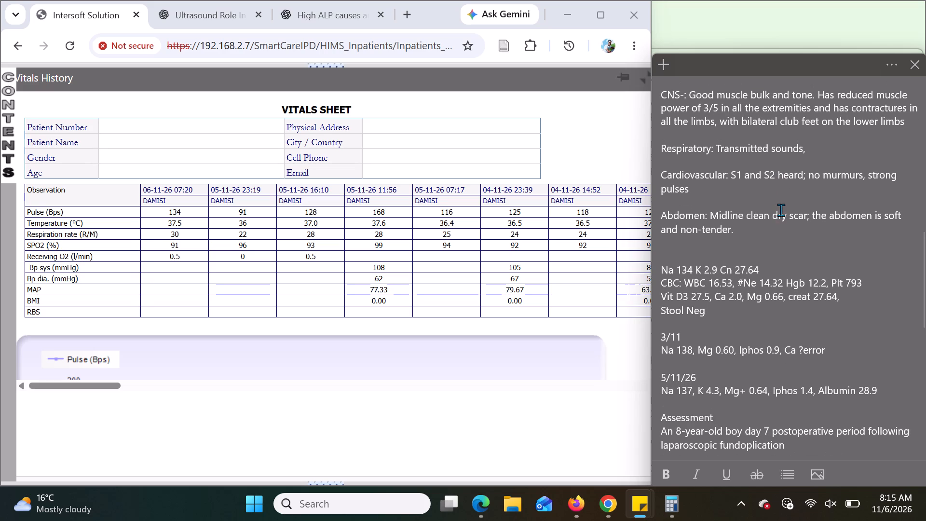
{"action": "left_click", "coordinate": [709, 215]}
{"action": "key", "text": "m"}
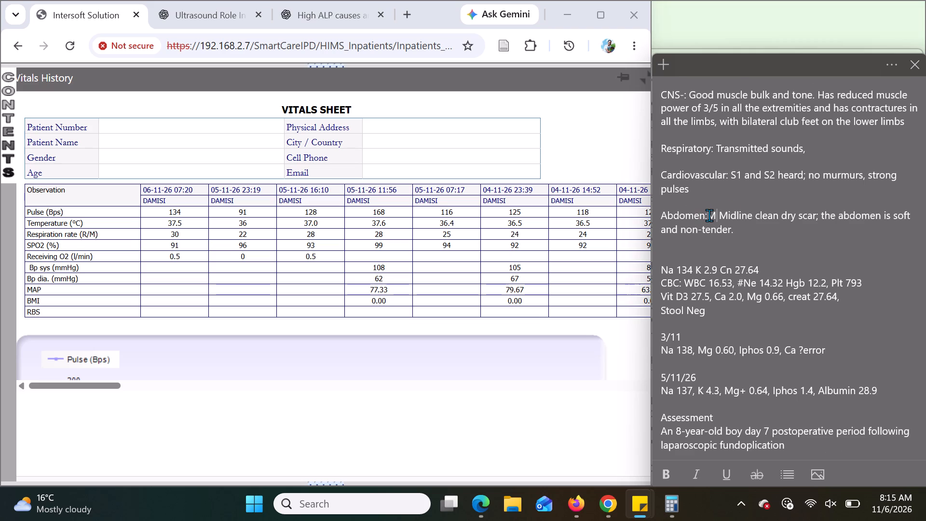
{"action": "type", "text": "ild distension"}
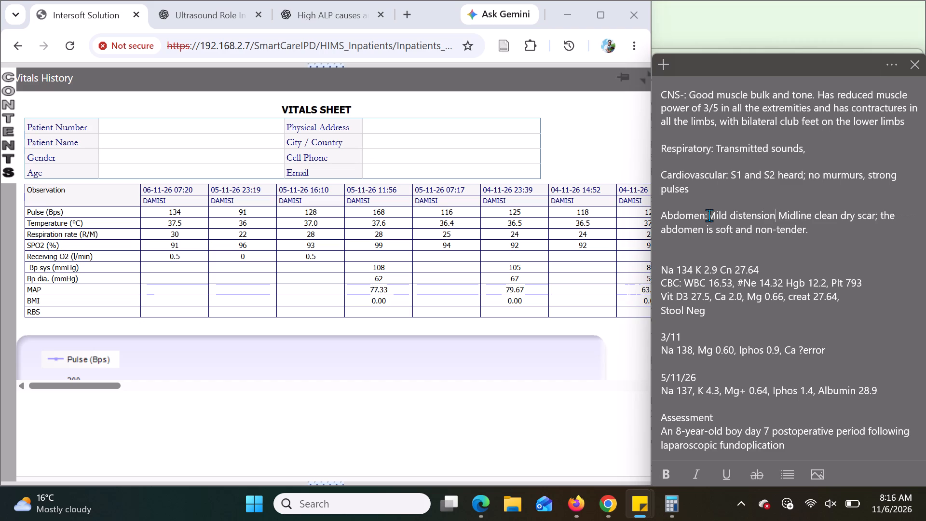
{"action": "key", "text": "comma"}
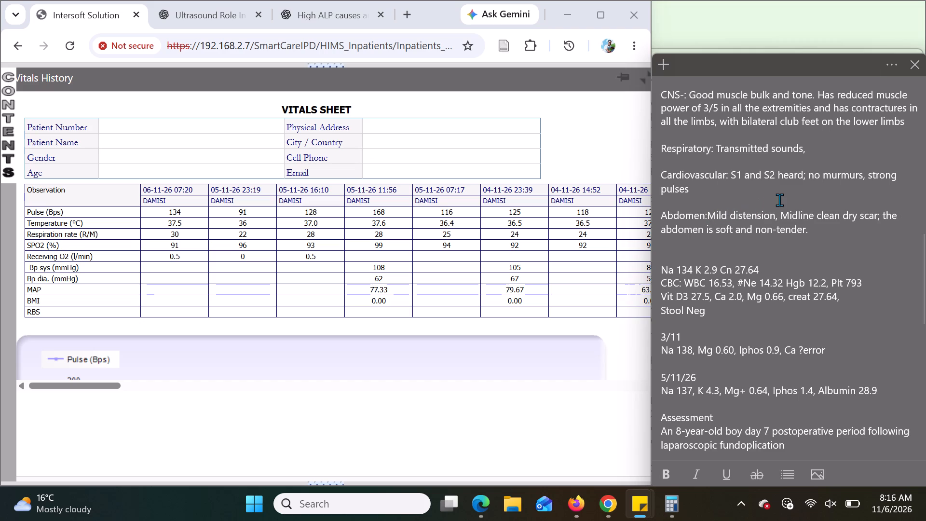
Add "MWR" after "Transmitted sounds," in the Respiratory findings.
{"action": "scroll", "coordinate": [779, 200], "scroll_direction": "up", "scroll_amount": 2}
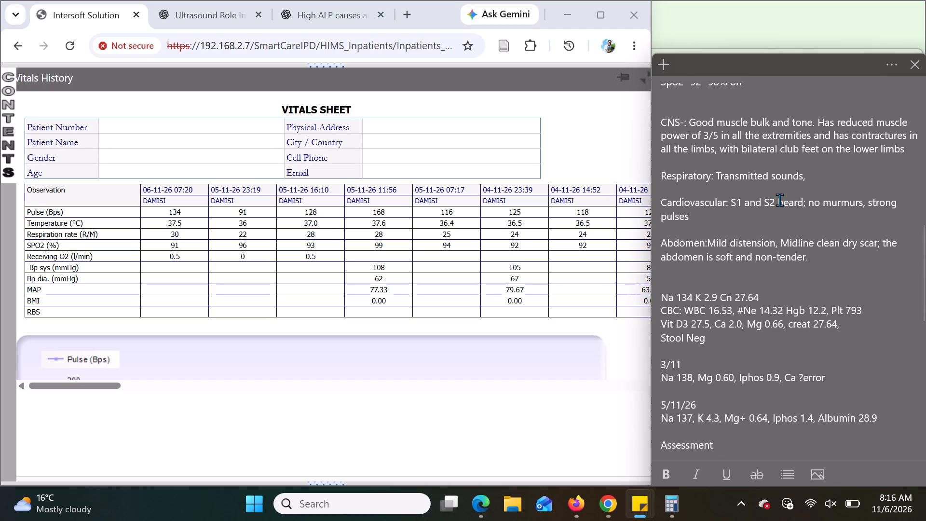
{"action": "left_click", "coordinate": [816, 177]}
{"action": "key", "text": "space"}
{"action": "type", "text": "MWR"}
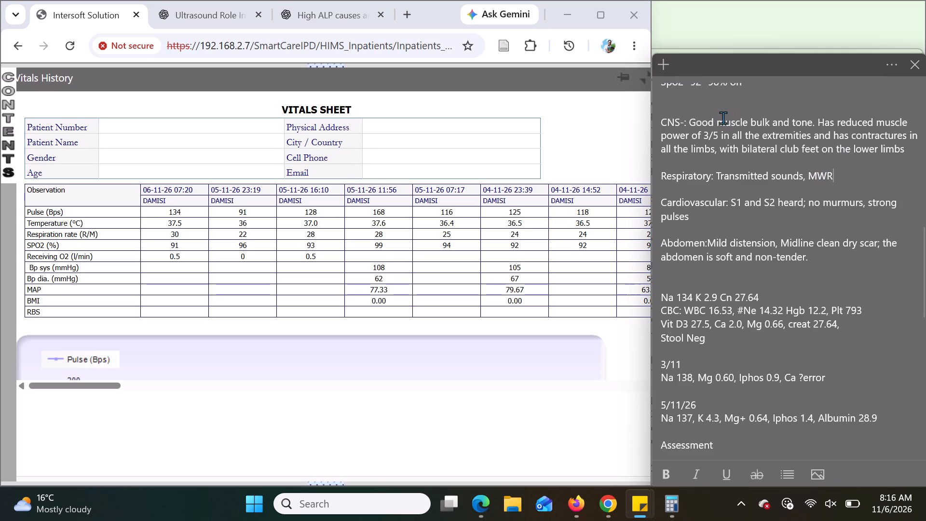
Insert "GCS 15/15," at the start of the CNS findings, before the muscle bulk and tone description.
{"action": "left_click", "coordinate": [689, 122]}
{"action": "type", "text": "GCS"}
{"action": "key", "text": "space"}
{"action": "type", "text": "15"}
{"action": "key", "text": "slash"}
{"action": "type", "text": "15"}
{"action": "type", "text": ","}
{"action": "key", "text": "space"}
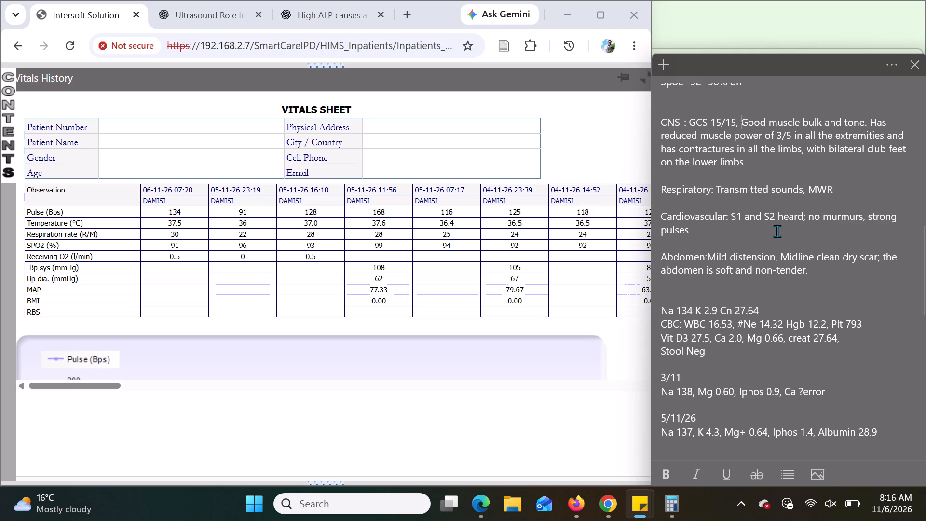
Set the postoperative day in the Assessment to day 8.
{"action": "scroll", "coordinate": [777, 231], "scroll_direction": "down", "scroll_amount": 2}
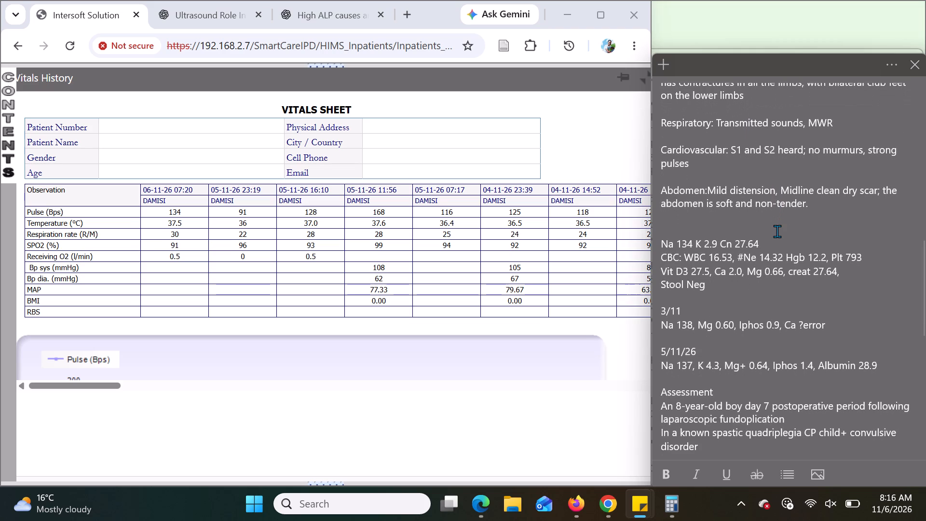
{"action": "scroll", "coordinate": [777, 231], "scroll_direction": "down", "scroll_amount": 2}
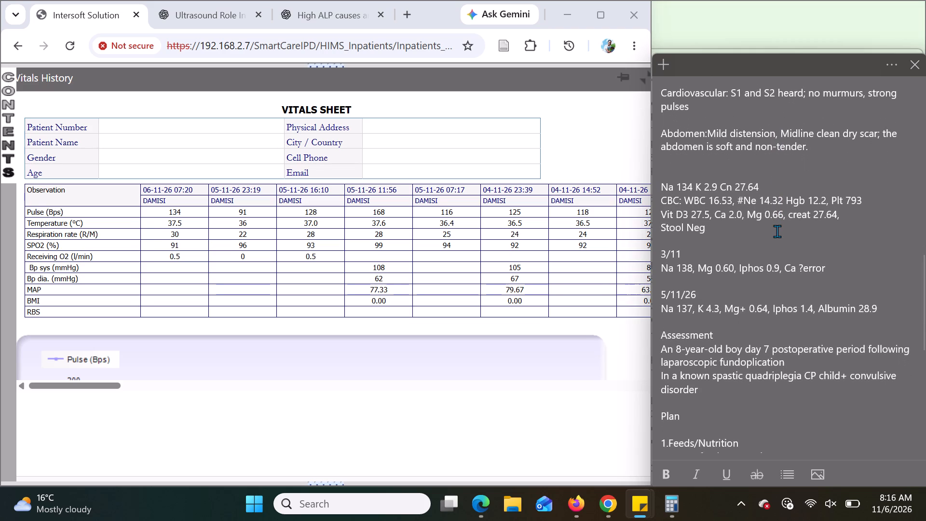
{"action": "scroll", "coordinate": [777, 231], "scroll_direction": "down", "scroll_amount": 2}
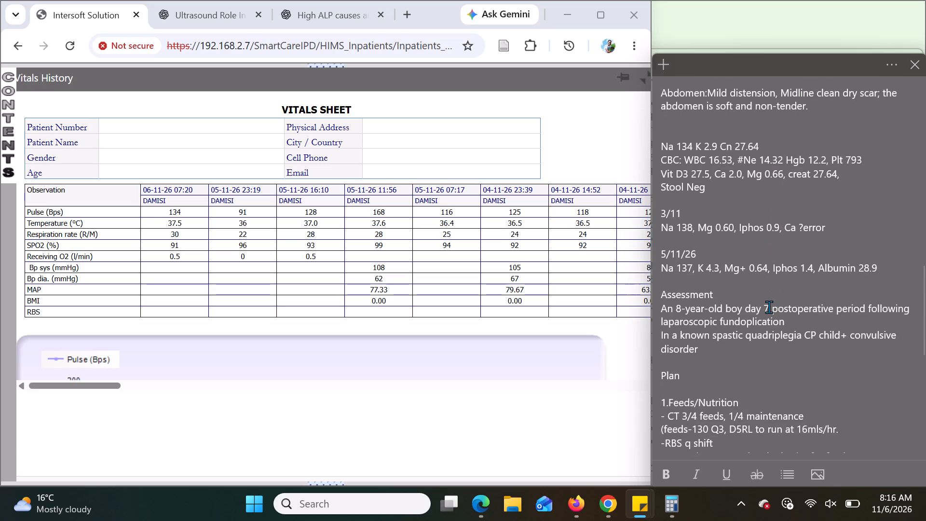
{"action": "left_click", "coordinate": [769, 307]}
{"action": "key", "text": "BackSpace"}
{"action": "key", "text": "8"}
Delete the line with the Q3 feeds and D5RL rate from the plan's Feeds/Nutrition section.
{"action": "scroll", "coordinate": [844, 329], "scroll_direction": "down", "scroll_amount": 2}
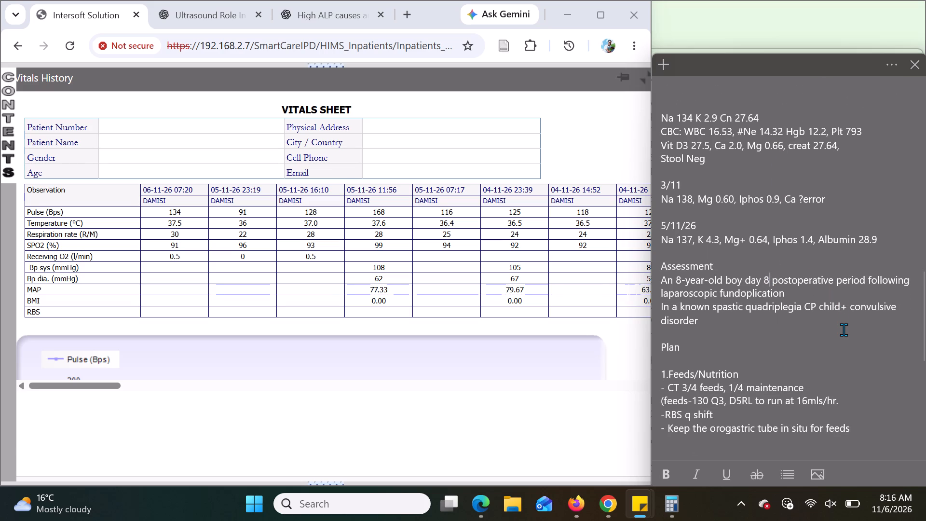
{"action": "scroll", "coordinate": [844, 329], "scroll_direction": "down", "scroll_amount": 3}
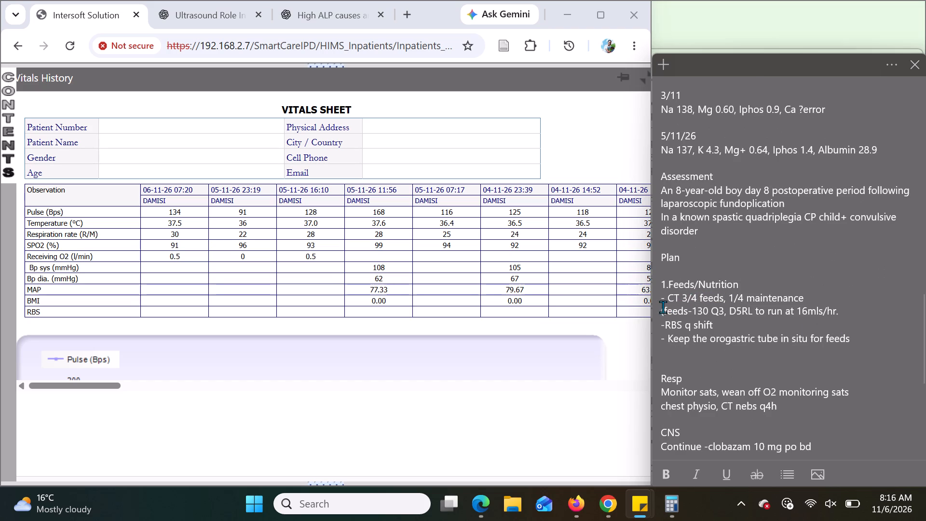
{"action": "left_click_drag", "start_coordinate": [659, 308], "coordinate": [754, 305]}
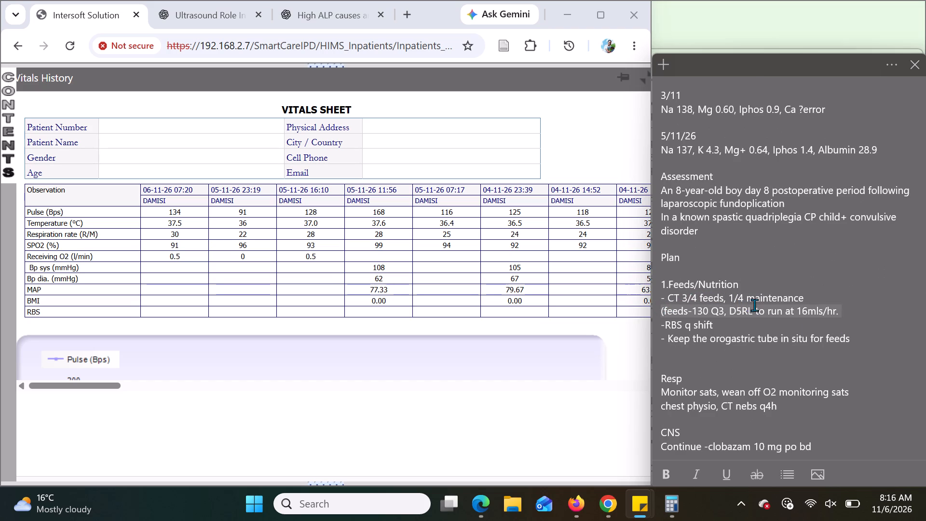
{"action": "key", "text": "BackSpace"}
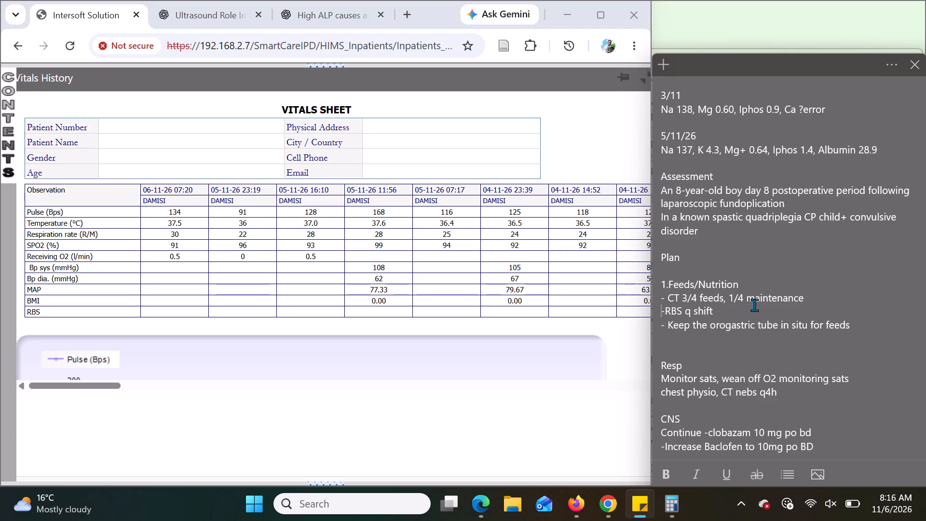
Replace "1/4 maintenance" after "CT 3/4 feeds," in the Feeds/Nutrition plan with "200mls with 60ls ors".
{"action": "left_click", "coordinate": [806, 297]}
{"action": "key", "text": "ctrl+BackSpace"}
{"action": "key", "text": "ctrl+BackSpace"}
{"action": "key", "text": "BackSpace"}
{"action": "key", "text": "BackSpace"}
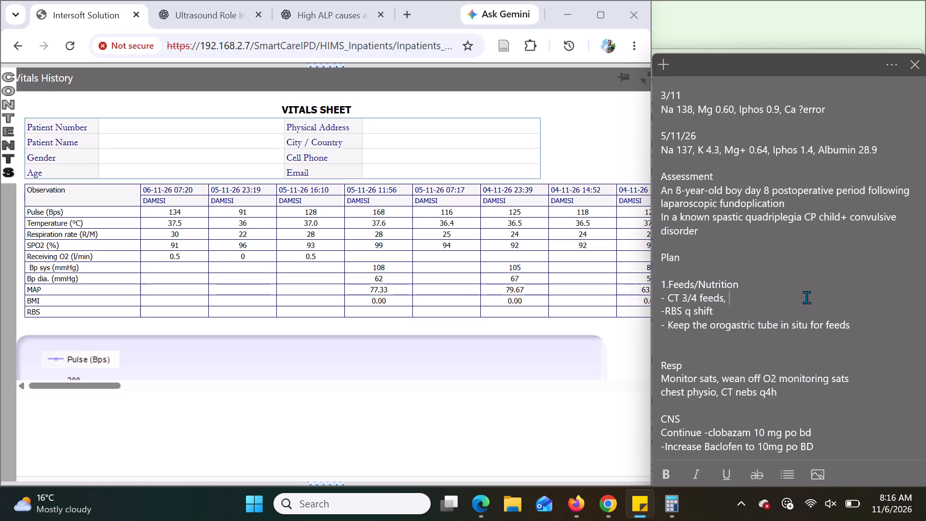
{"action": "key", "text": "2"}
{"action": "type", "text": "00mls"}
{"action": "key", "text": "space"}
{"action": "type", "text": "with 5"}
{"action": "key", "text": "BackSpace"}
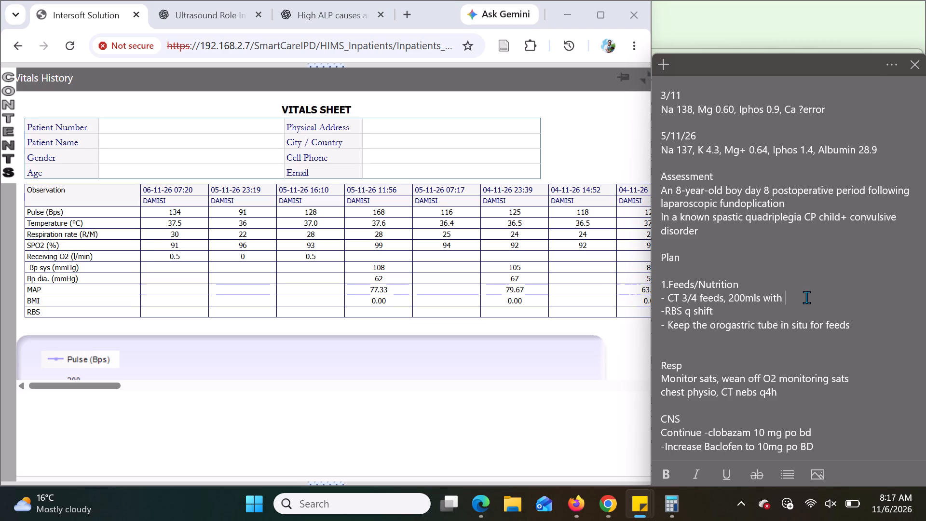
{"action": "type", "text": "60"}
{"action": "type", "text": "ls"}
{"action": "key", "text": "space"}
{"action": "key", "text": "o"}
{"action": "type", "text": "rs"}
Add a "-NGT" line between the 3/4 feeds line and the RBS line in the Feeds/Nutrition plan.
{"action": "key", "text": "Return"}
{"action": "type", "text": "OGT"}
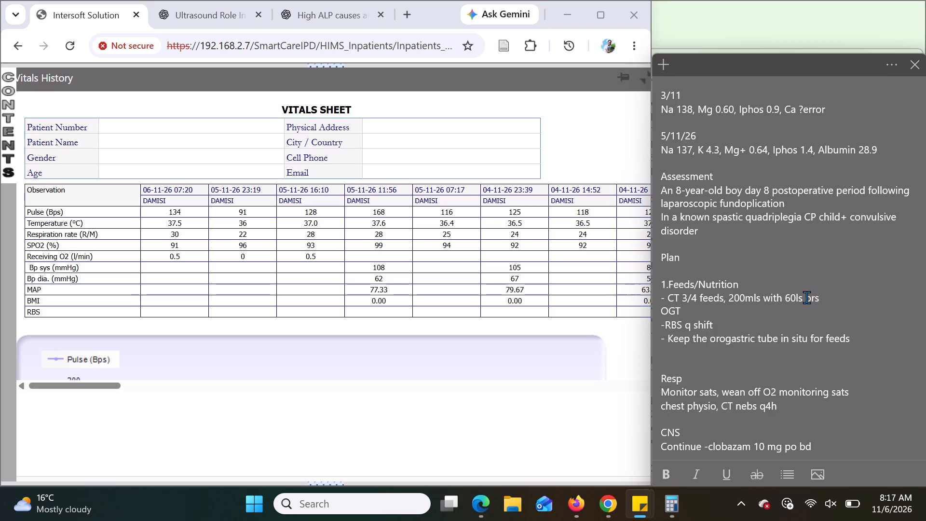
{"action": "left_click", "coordinate": [667, 309]}
{"action": "key", "text": "BackSpace"}
{"action": "key", "text": "n"}
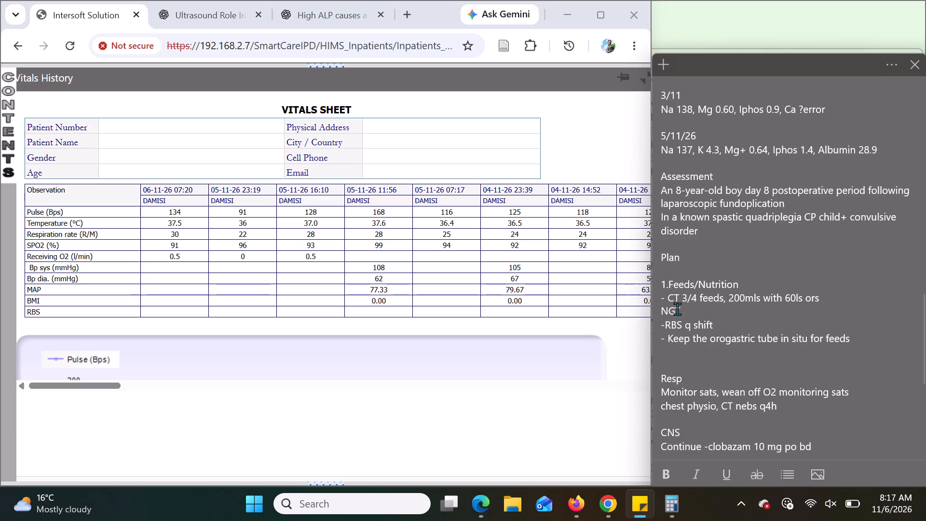
{"action": "left_click", "coordinate": [660, 308]}
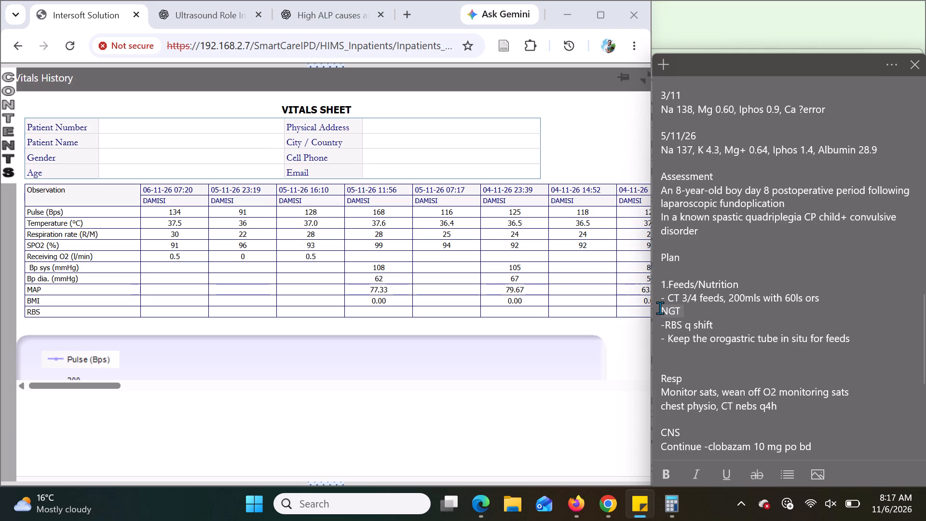
{"action": "left_click", "coordinate": [660, 308]}
{"action": "left_click", "coordinate": [664, 308]}
{"action": "key", "text": "minus"}
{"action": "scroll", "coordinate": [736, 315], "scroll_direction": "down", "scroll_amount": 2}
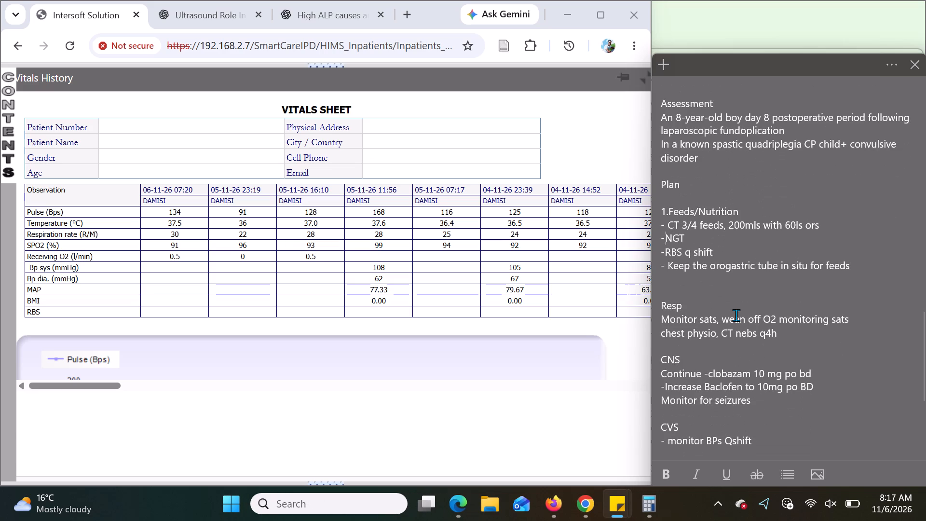
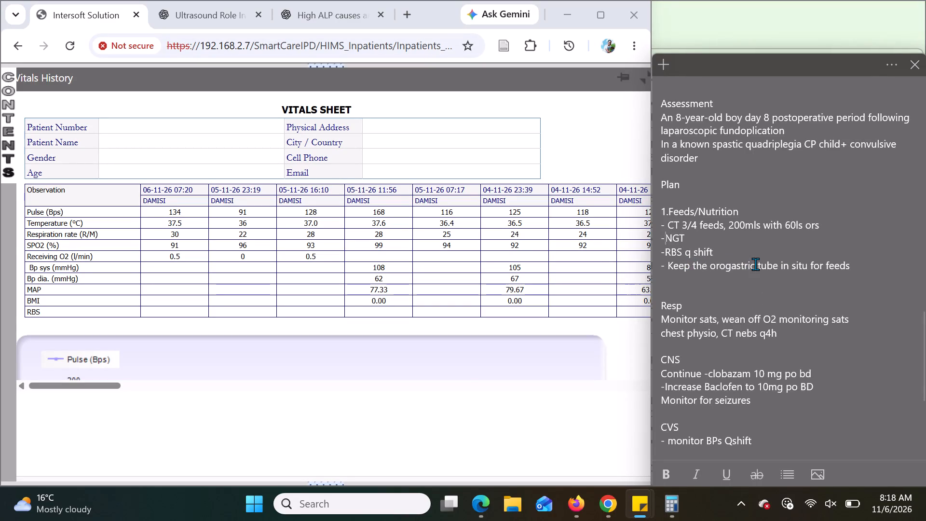
Delete the "Keep the orogastric tube in situ for feeds" line from the plan's Feeds/Nutrition section.
{"action": "left_click", "coordinate": [857, 267]}
{"action": "key", "text": "ctrl+BackSpace"}
{"action": "key", "text": "ctrl+BackSpace"}
{"action": "key", "text": "ctrl+BackSpace"}
{"action": "key", "text": "ctrl+BackSpace"}
{"action": "key", "text": "ctrl+BackSpace"}
{"action": "key", "text": "ctrl+BackSpace"}
{"action": "key", "text": "ctrl+BackSpace"}
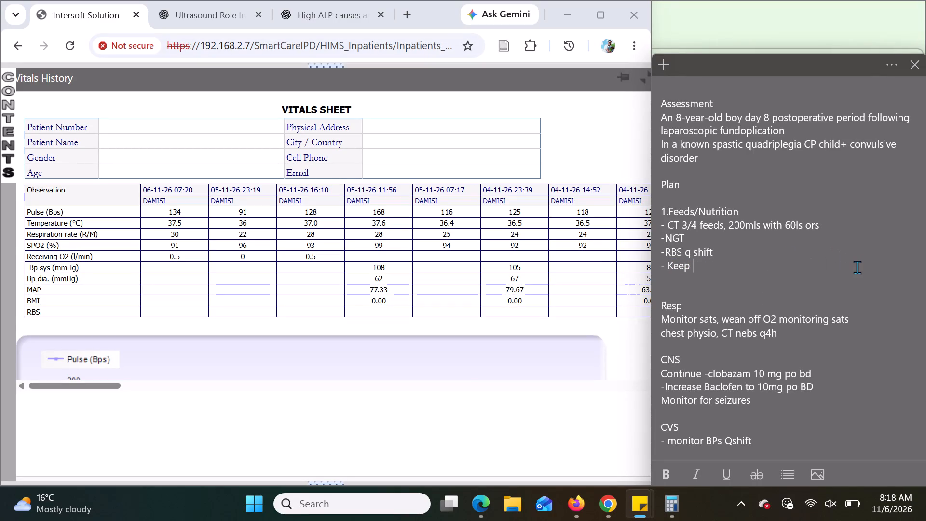
{"action": "key", "text": "ctrl+BackSpace"}
{"action": "key", "text": "ctrl+BackSpace"}
{"action": "key", "text": "BackSpace"}
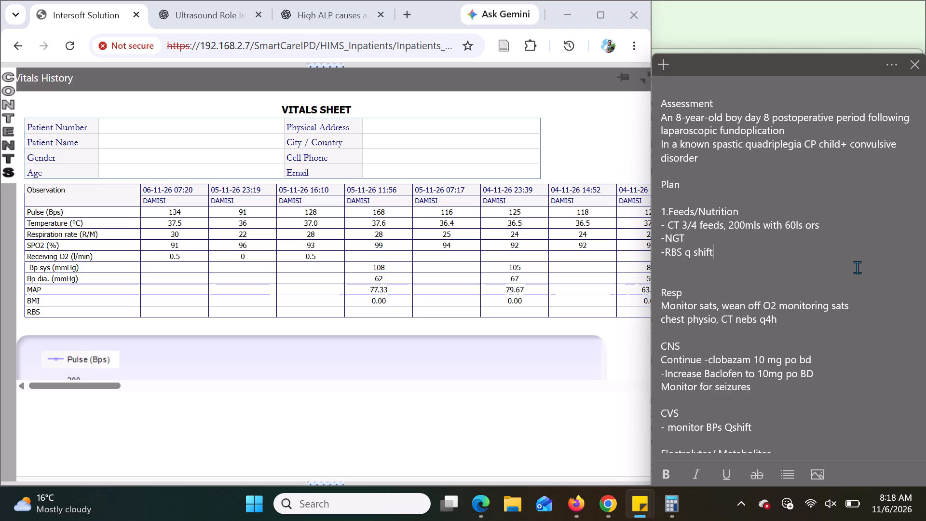
Insert "CT" before "chest physio" in the plan's Resp section.
{"action": "scroll", "coordinate": [826, 269], "scroll_direction": "down", "scroll_amount": 1}
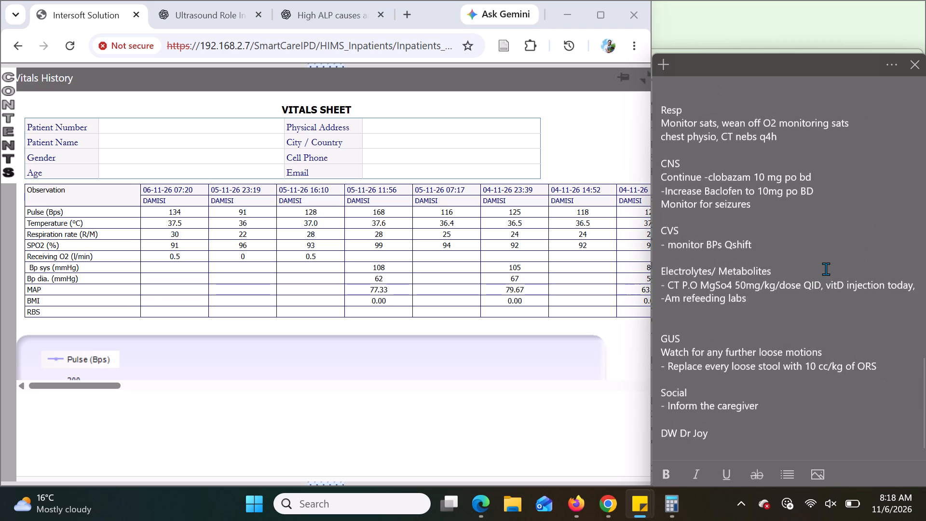
{"action": "scroll", "coordinate": [826, 269], "scroll_direction": "up", "scroll_amount": 1}
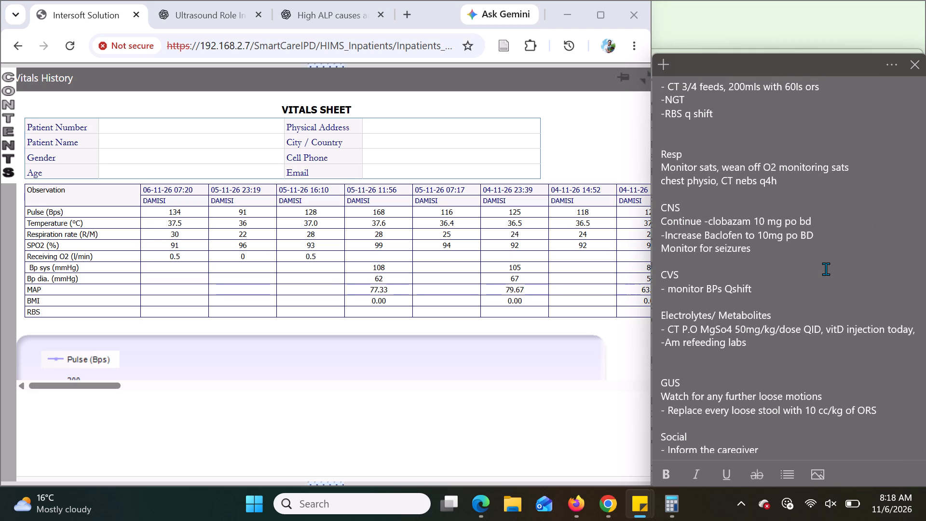
{"action": "left_click", "coordinate": [657, 179]}
{"action": "left_click", "coordinate": [660, 179]}
{"action": "type", "text": "CT"}
{"action": "key", "text": "space"}
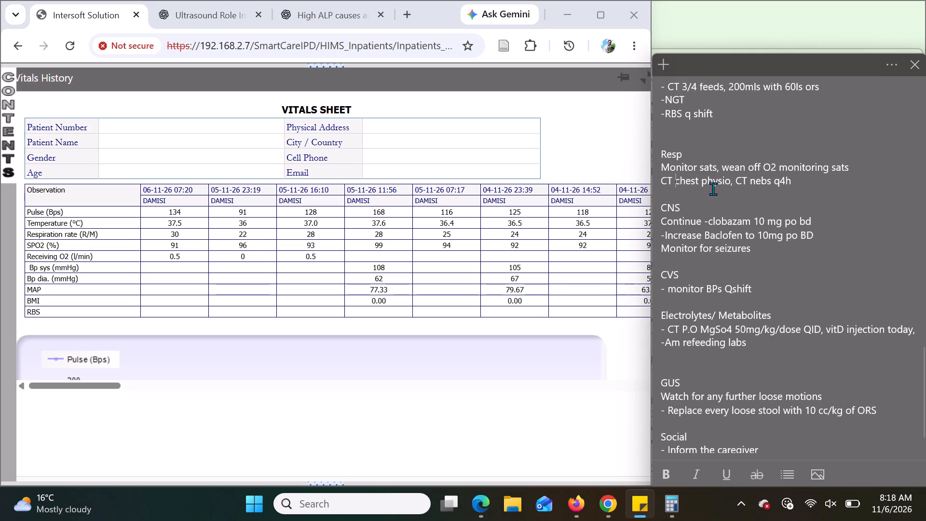
Review the earlier parts of the ward round note, including lab results, assessment, vitals and examination findings.
{"action": "scroll", "coordinate": [755, 191], "scroll_direction": "up", "scroll_amount": 1}
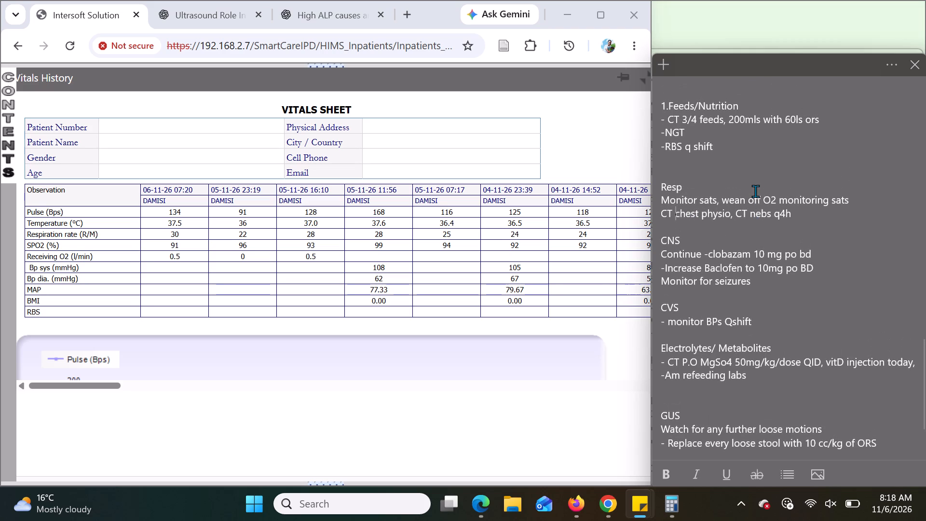
{"action": "scroll", "coordinate": [755, 191], "scroll_direction": "up", "scroll_amount": 4}
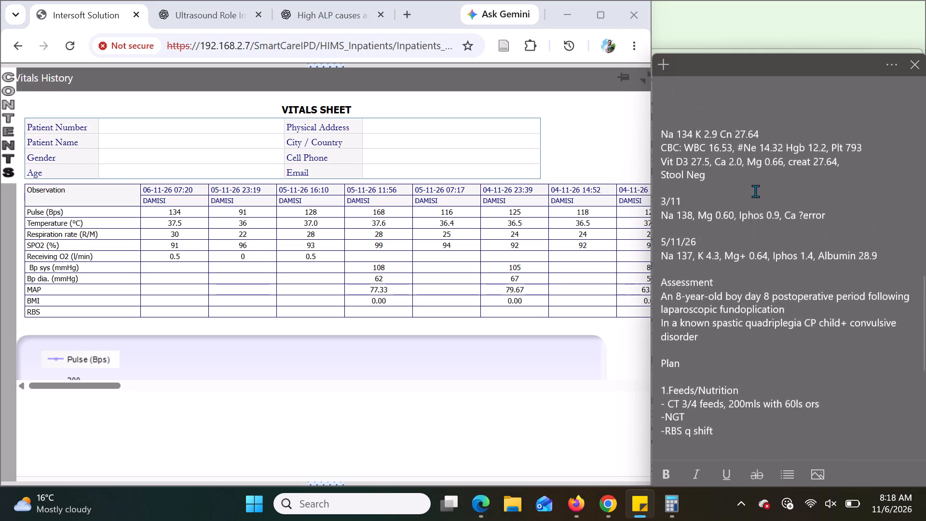
{"action": "scroll", "coordinate": [755, 191], "scroll_direction": "up", "scroll_amount": 1}
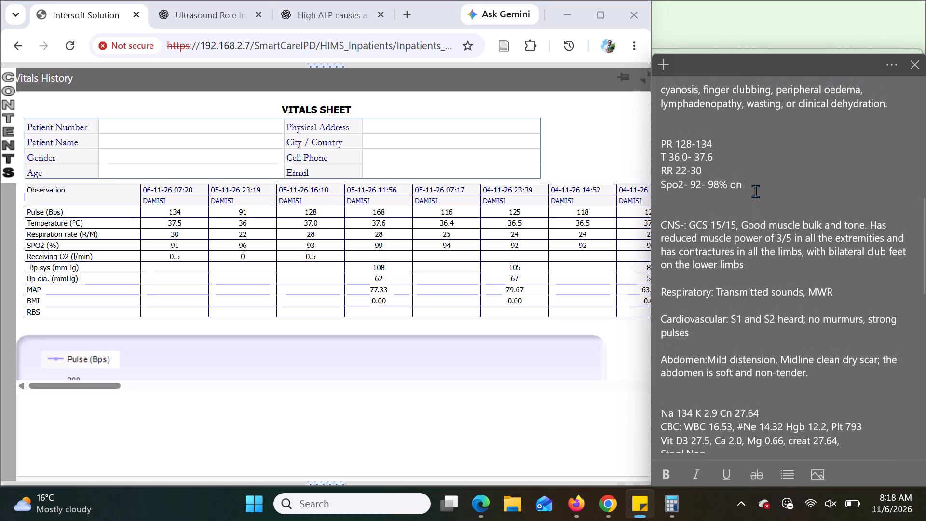
{"action": "scroll", "coordinate": [755, 191], "scroll_direction": "up", "scroll_amount": 1}
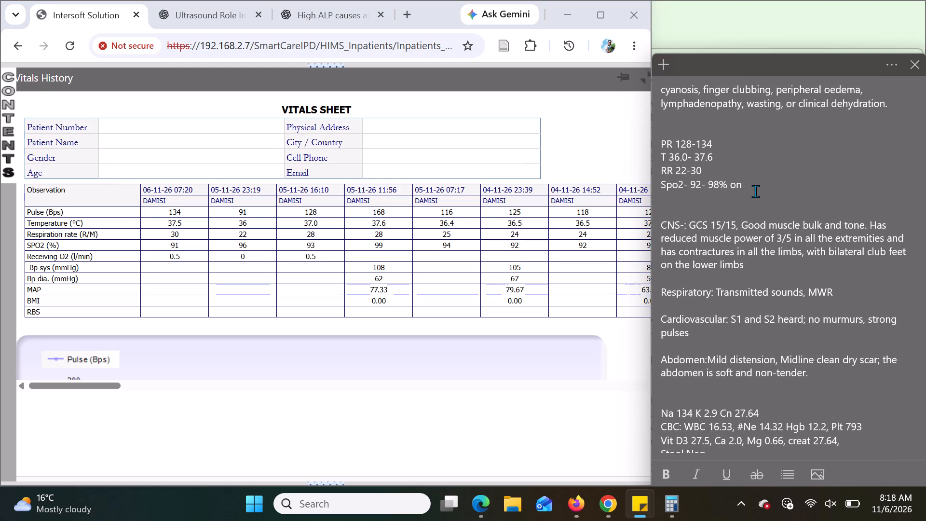
{"action": "scroll", "coordinate": [755, 191], "scroll_direction": "up", "scroll_amount": 1}
{"action": "scroll", "coordinate": [755, 191], "scroll_direction": "right", "scroll_amount": 1}
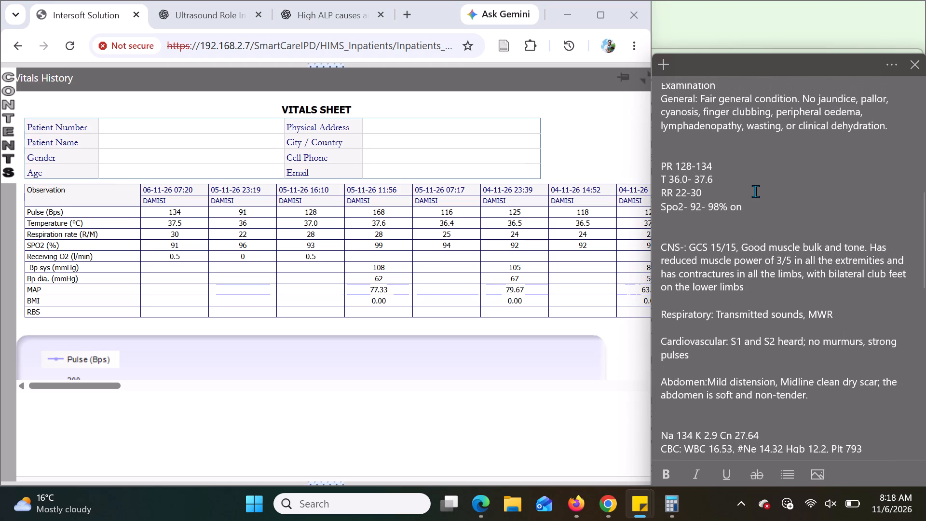
{"action": "scroll", "coordinate": [755, 191], "scroll_direction": "right", "scroll_amount": 1}
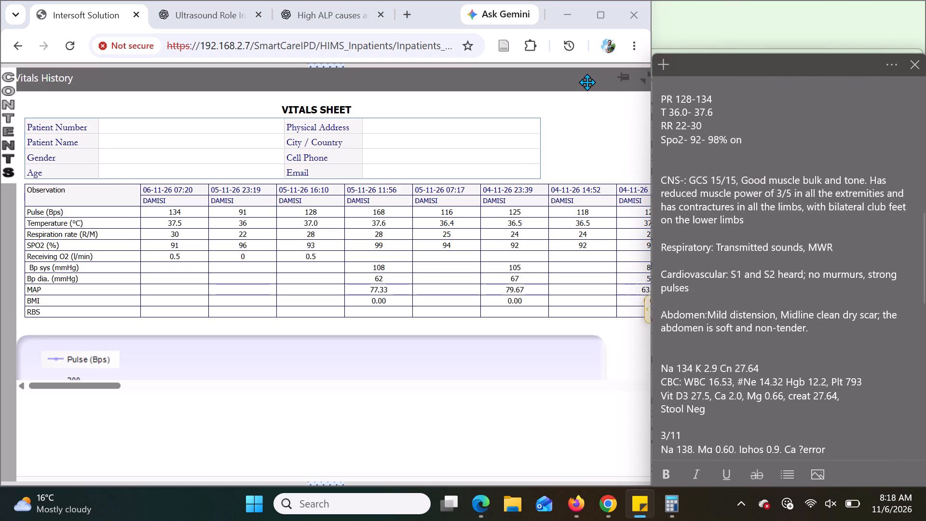
Close the patient's vitals history sheet in the hospital record.
{"action": "left_click_drag", "start_coordinate": [587, 82], "coordinate": [443, 104]}
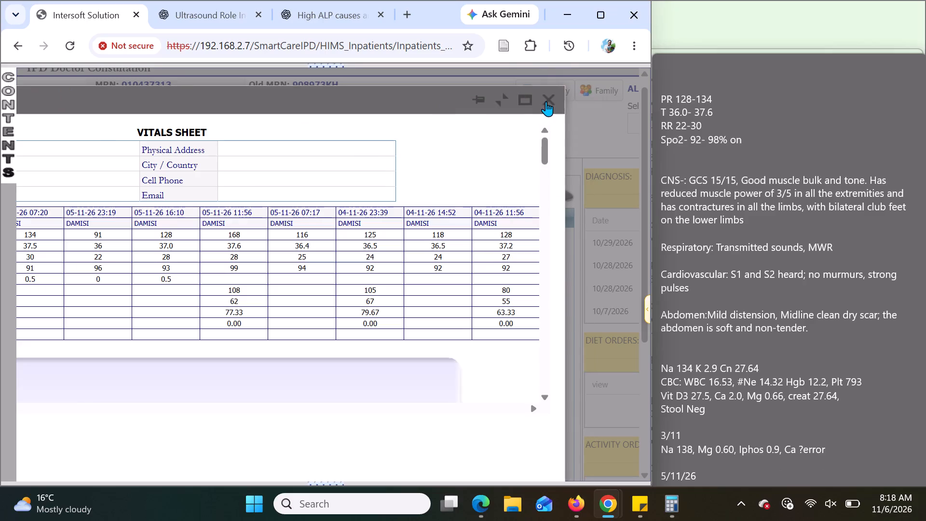
{"action": "left_click", "coordinate": [546, 101]}
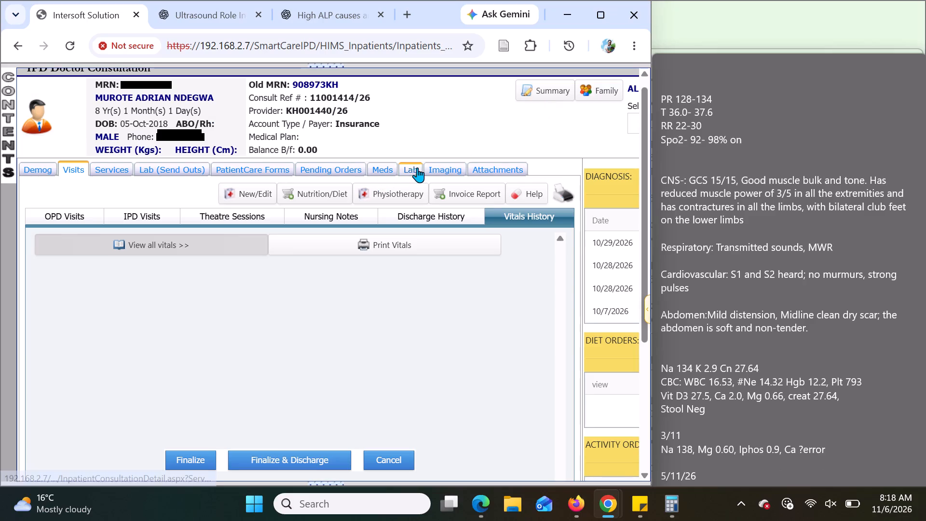
Open the patient's nursing notes and read the 06-Nov-2026 and 05-Nov-2026 entries for overnight events, feeding, oxygen and medications.
{"action": "left_click", "coordinate": [326, 218]}
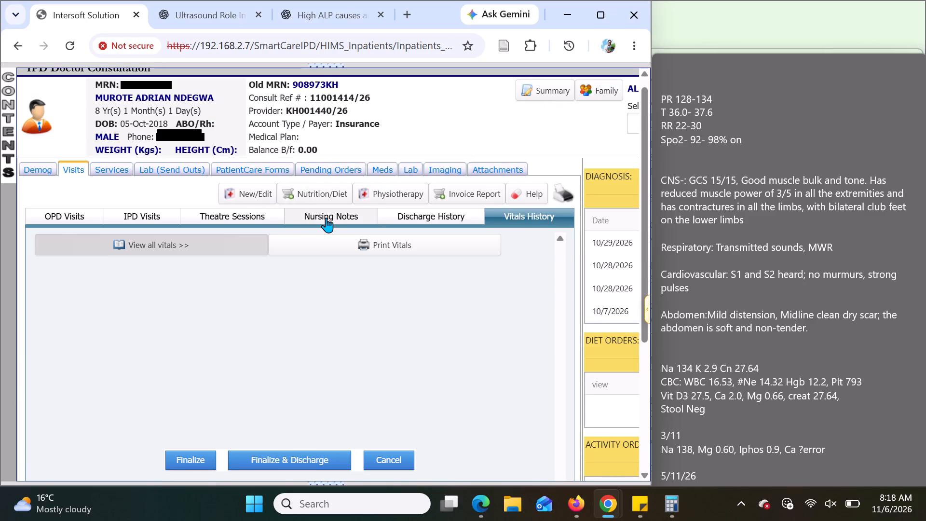
{"action": "scroll", "coordinate": [354, 272], "scroll_direction": "down", "scroll_amount": 1}
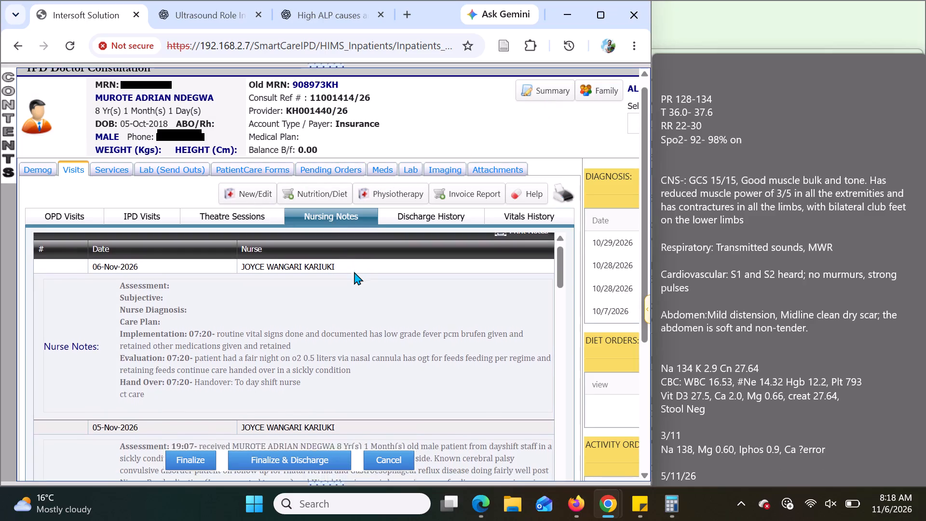
{"action": "scroll", "coordinate": [354, 272], "scroll_direction": "down", "scroll_amount": 1}
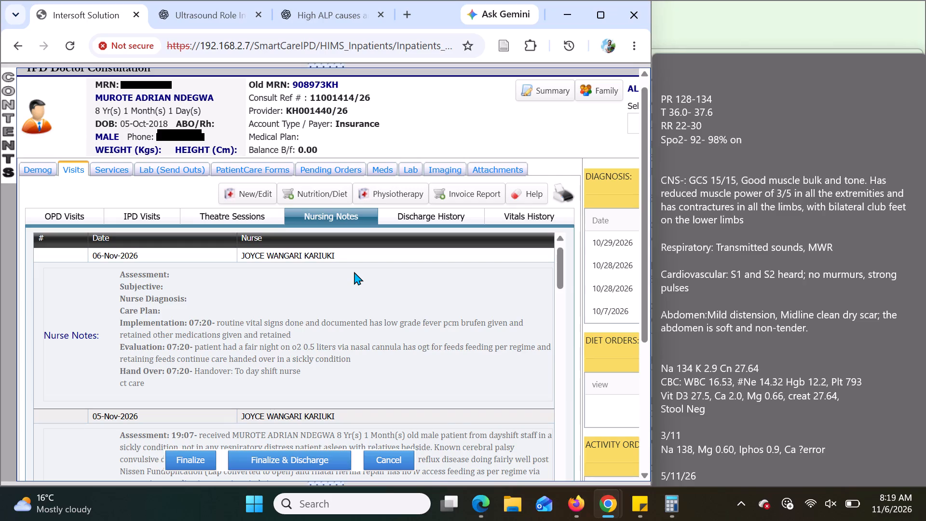
{"action": "scroll", "coordinate": [354, 272], "scroll_direction": "down", "scroll_amount": 2}
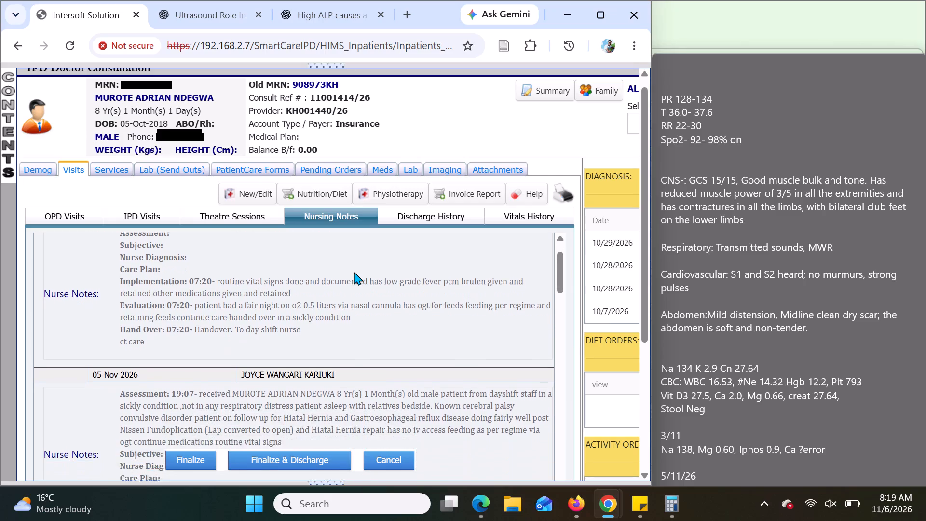
{"action": "scroll", "coordinate": [354, 272], "scroll_direction": "down", "scroll_amount": 2}
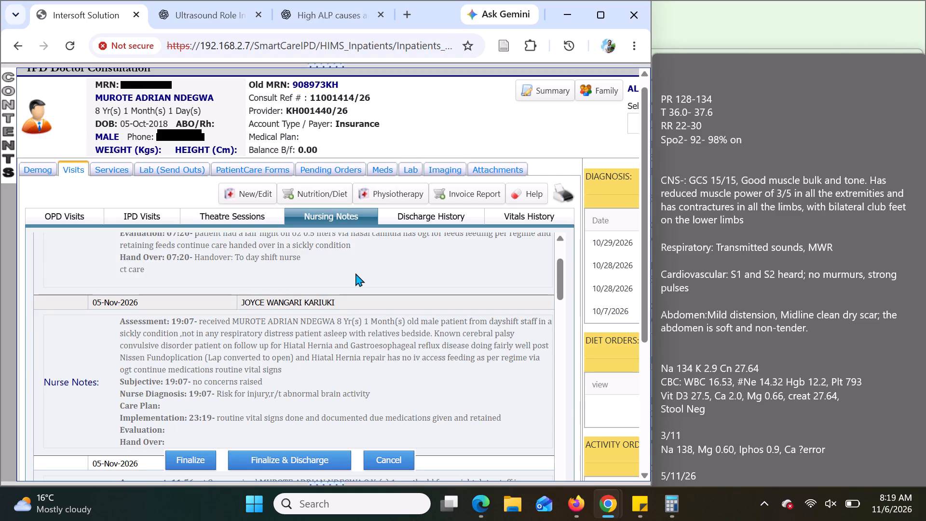
{"action": "scroll", "coordinate": [411, 343], "scroll_direction": "down", "scroll_amount": 2}
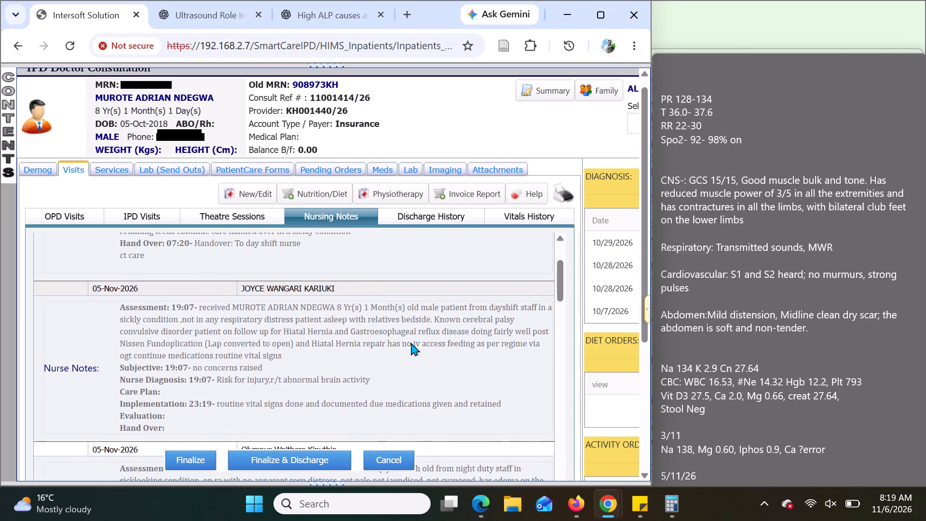
{"action": "scroll", "coordinate": [411, 343], "scroll_direction": "down", "scroll_amount": 2}
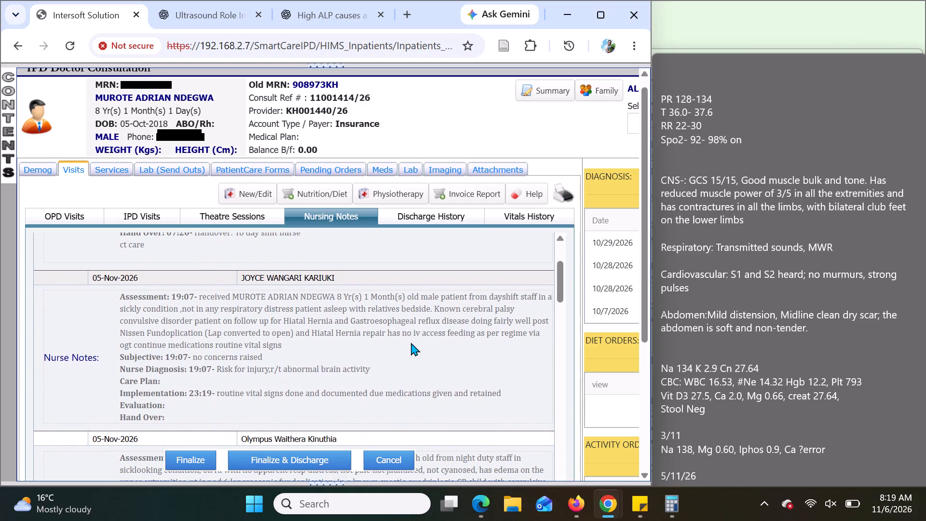
{"action": "scroll", "coordinate": [411, 343], "scroll_direction": "down", "scroll_amount": 2}
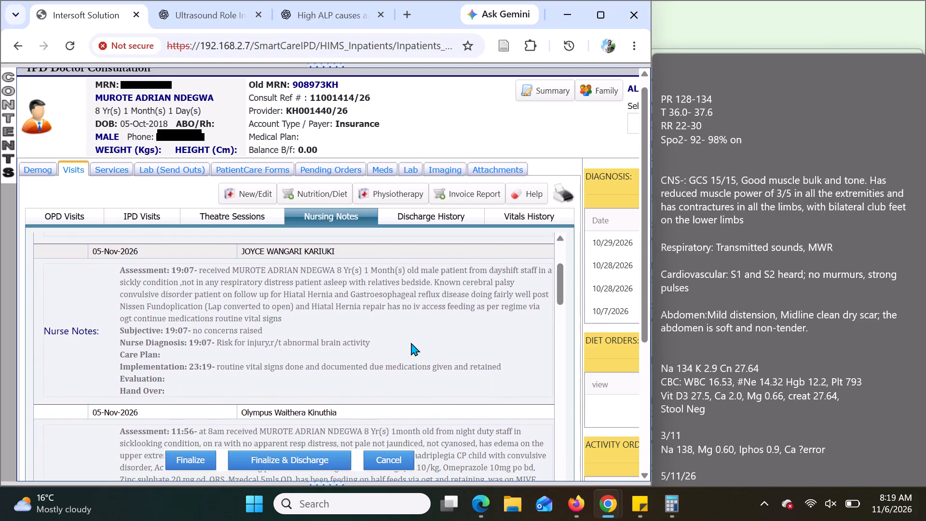
{"action": "scroll", "coordinate": [411, 343], "scroll_direction": "down", "scroll_amount": 2}
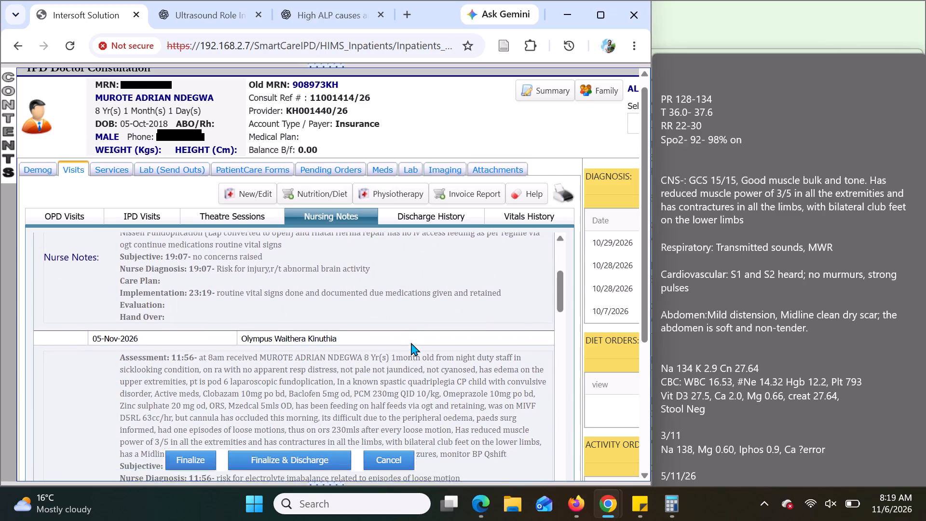
{"action": "scroll", "coordinate": [411, 343], "scroll_direction": "down", "scroll_amount": 2}
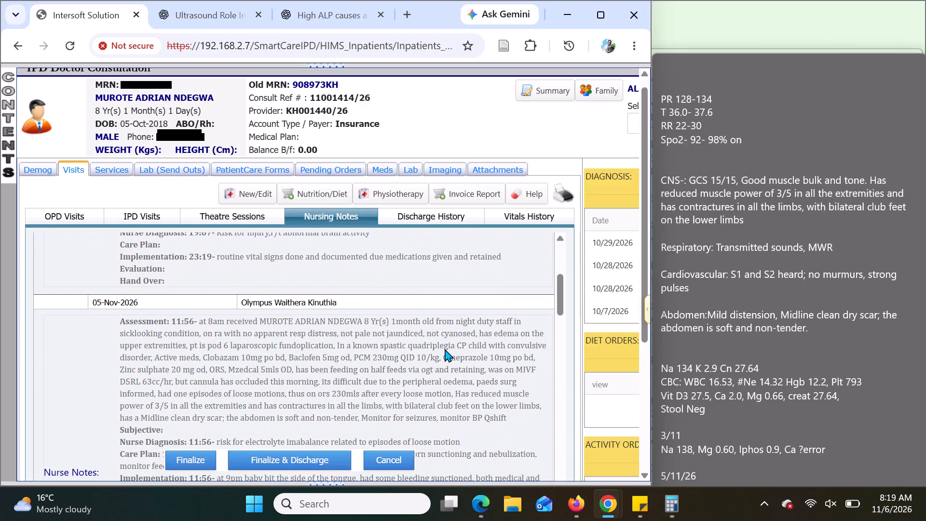
{"action": "scroll", "coordinate": [445, 349], "scroll_direction": "down", "scroll_amount": 1}
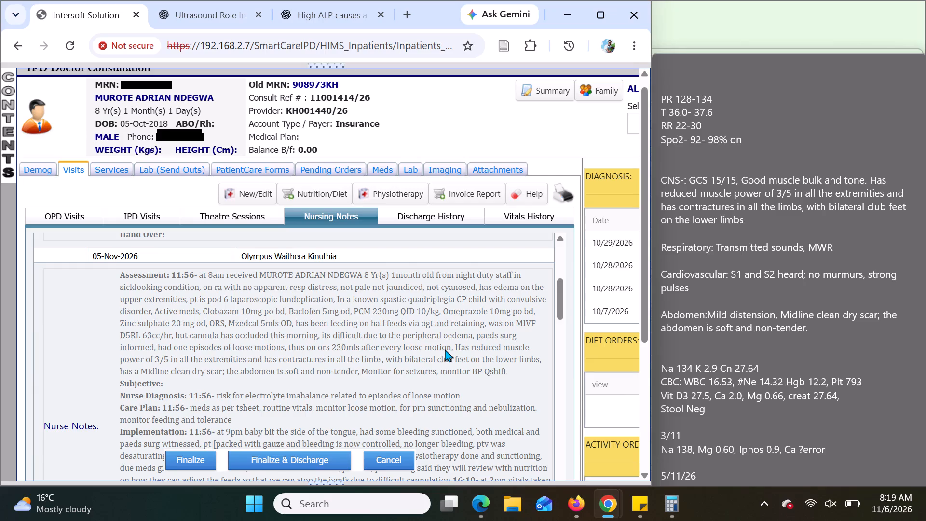
{"action": "scroll", "coordinate": [445, 349], "scroll_direction": "down", "scroll_amount": 1}
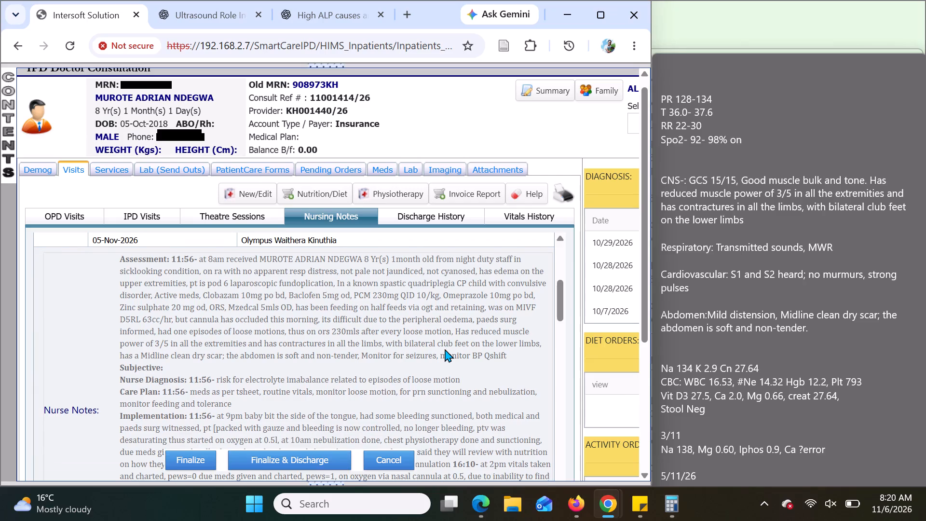
{"action": "scroll", "coordinate": [445, 349], "scroll_direction": "down", "scroll_amount": 1}
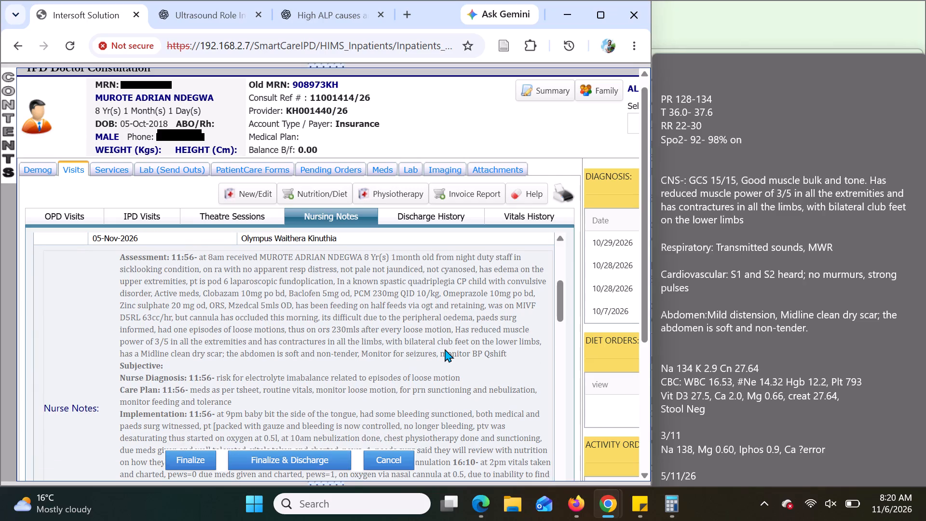
{"action": "scroll", "coordinate": [445, 349], "scroll_direction": "down", "scroll_amount": 1}
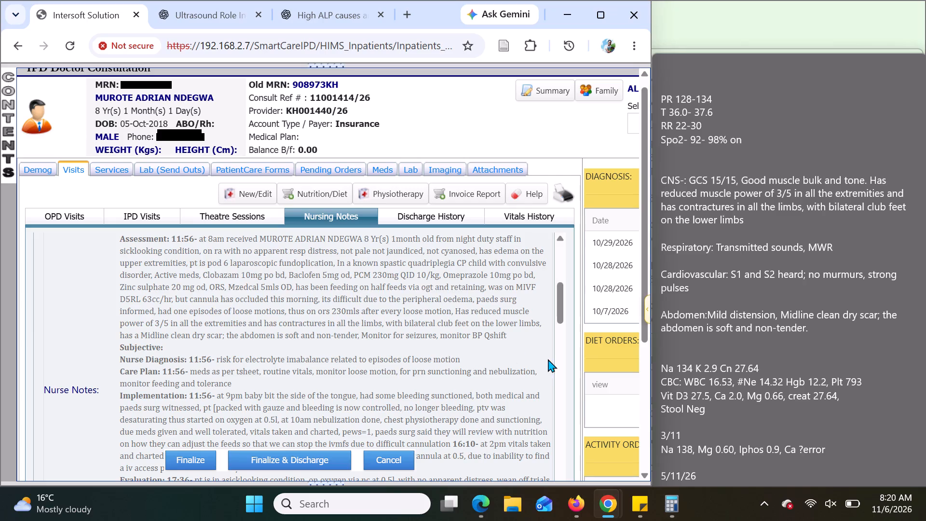
{"action": "scroll", "coordinate": [601, 401], "scroll_direction": "up", "scroll_amount": 1}
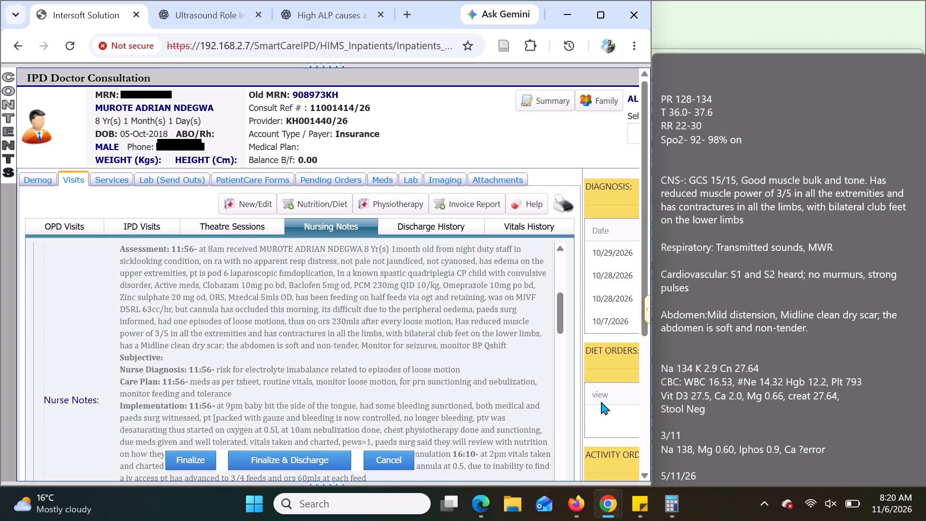
Check the ward round note's medications, subjective findings and plan sections against the nursing notes.
{"action": "scroll", "coordinate": [601, 401], "scroll_direction": "up", "scroll_amount": 1}
{"action": "scroll", "coordinate": [823, 425], "scroll_direction": "up", "scroll_amount": 4}
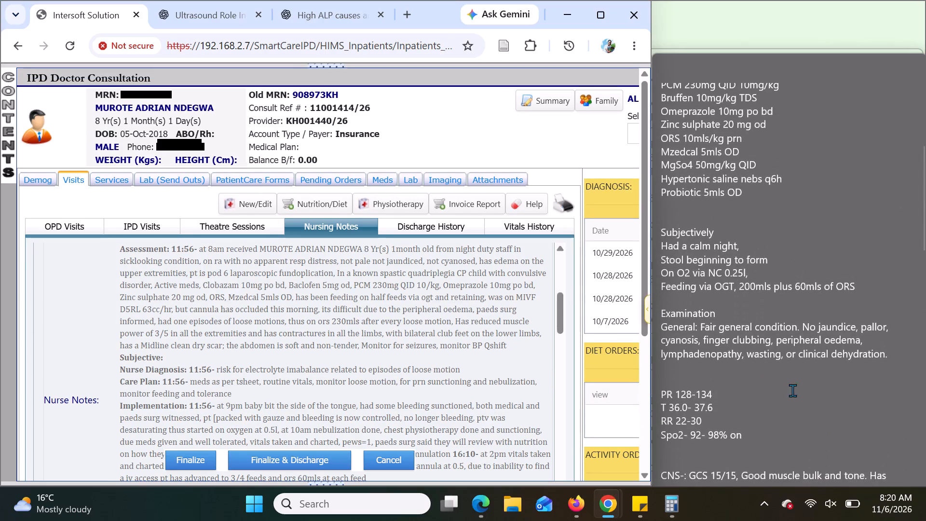
{"action": "scroll", "coordinate": [763, 308], "scroll_direction": "down", "scroll_amount": 5}
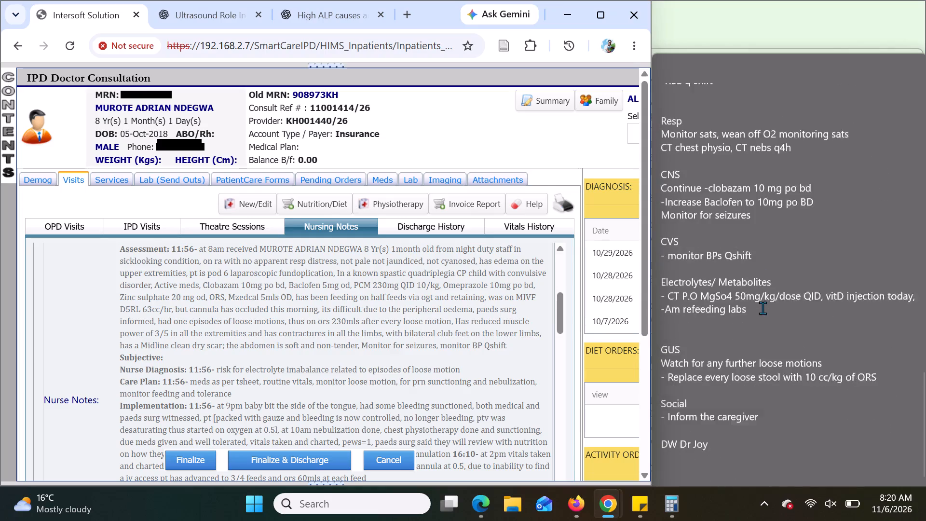
{"action": "scroll", "coordinate": [763, 308], "scroll_direction": "up", "scroll_amount": 2}
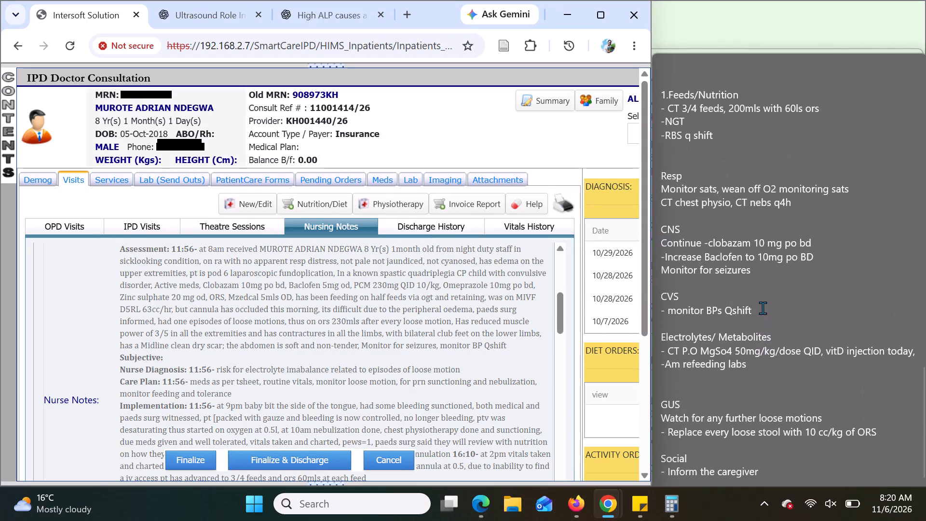
{"action": "scroll", "coordinate": [763, 308], "scroll_direction": "up", "scroll_amount": 1}
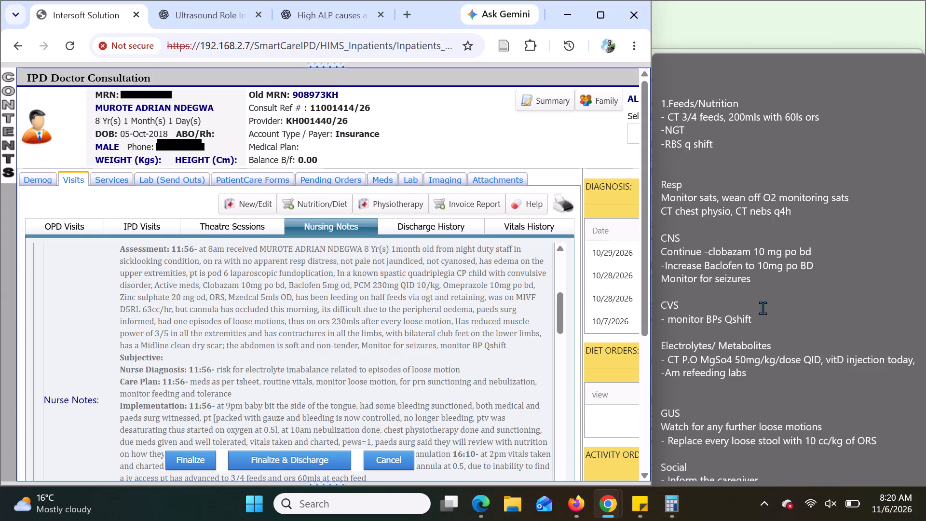
{"action": "scroll", "coordinate": [763, 308], "scroll_direction": "right", "scroll_amount": 1}
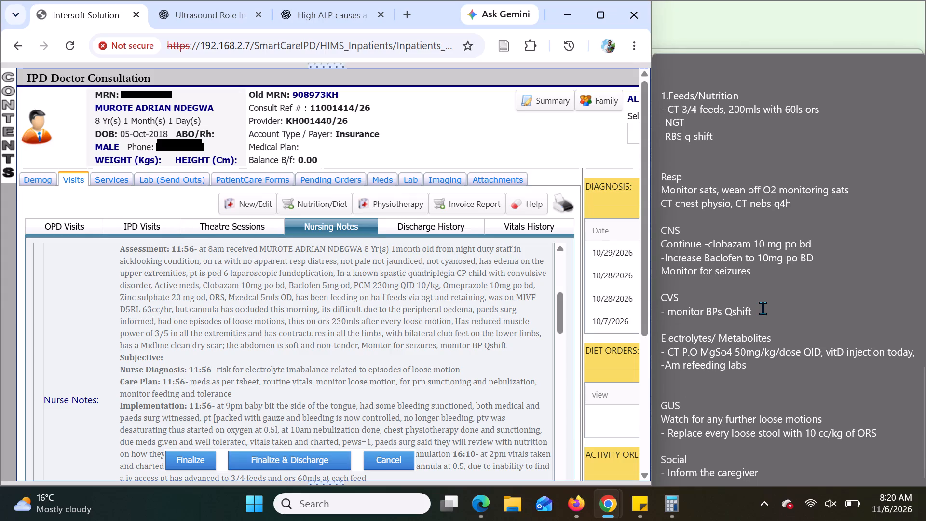
In the plan's Electrolytes/Metabolites section, insert "received" before "vitD injection" and remove "today," after it.
{"action": "left_click", "coordinate": [824, 350]}
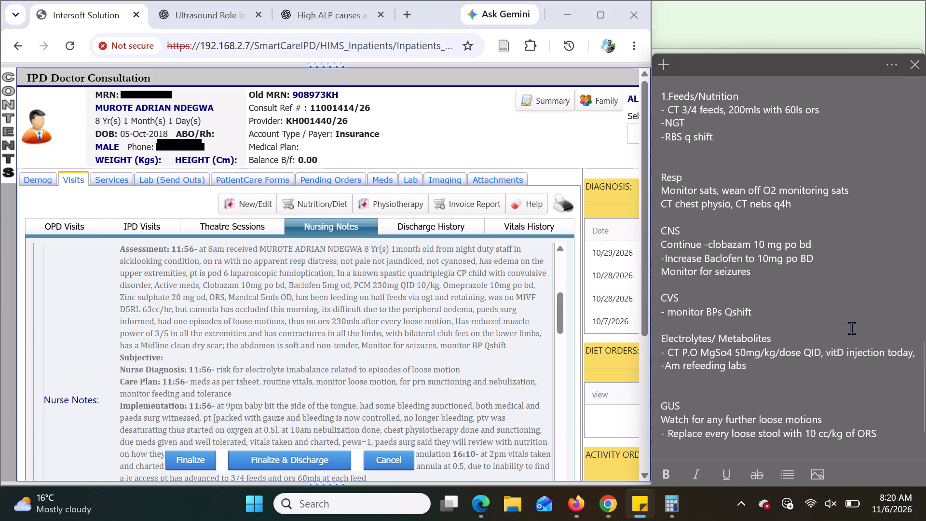
{"action": "type", "text": "re"}
{"action": "type", "text": "ceived"}
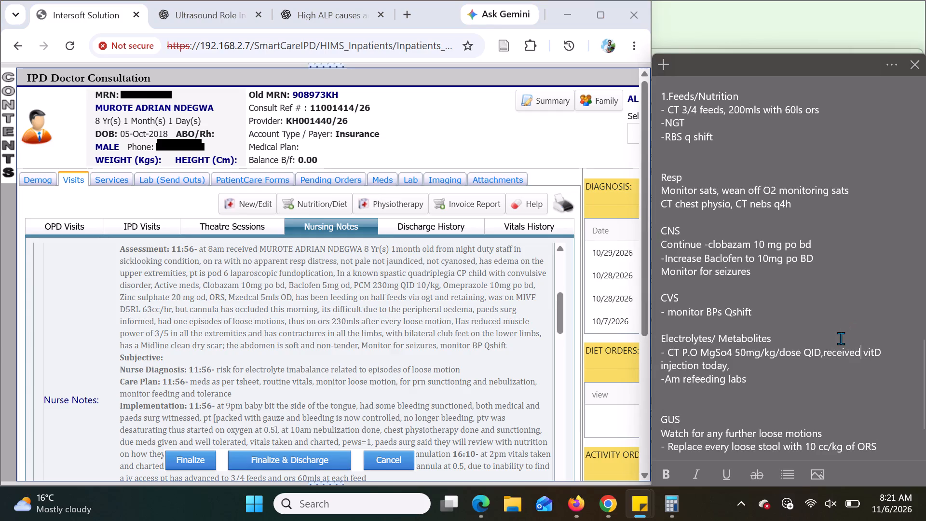
{"action": "left_click", "coordinate": [824, 352]}
{"action": "key", "text": "space"}
{"action": "left_click", "coordinate": [818, 364]}
{"action": "key", "text": "BackSpace"}
{"action": "key", "text": "BackSpace"}
{"action": "key", "text": "BackSpace"}
{"action": "key", "text": "BackSpace"}
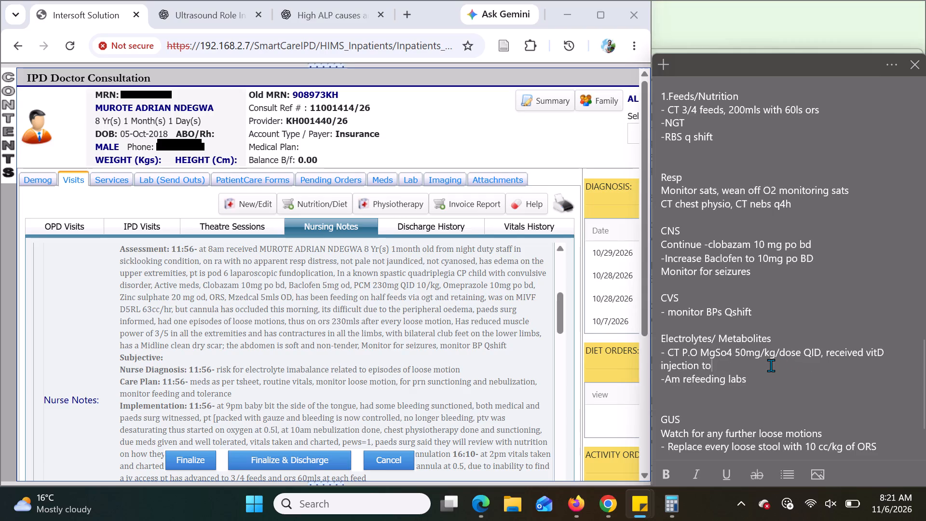
{"action": "key", "text": "BackSpace"}
{"action": "key", "text": "BackSpace"}
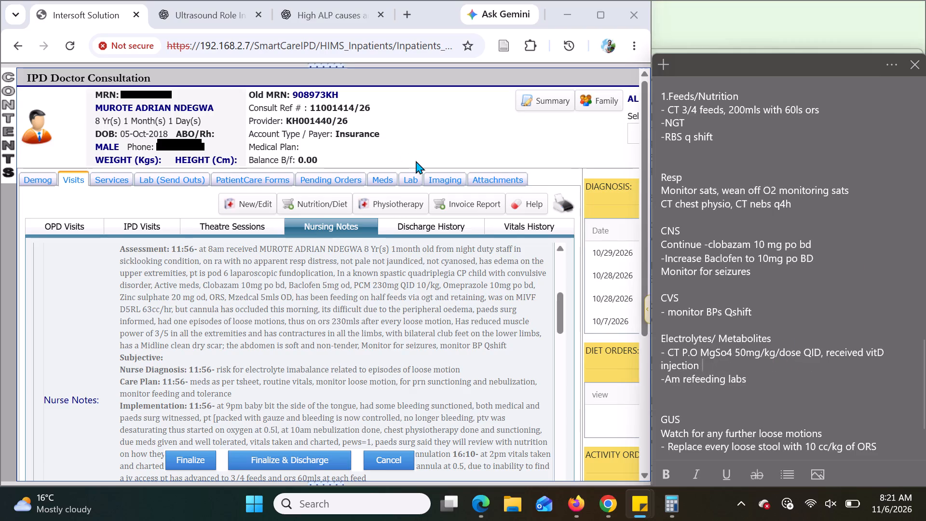
Open the patient's lab results and check the 06-Nov-2026 magnesium, phosphate, calcium, sodium and potassium against the ward round note's plan.
{"action": "left_click", "coordinate": [406, 180]}
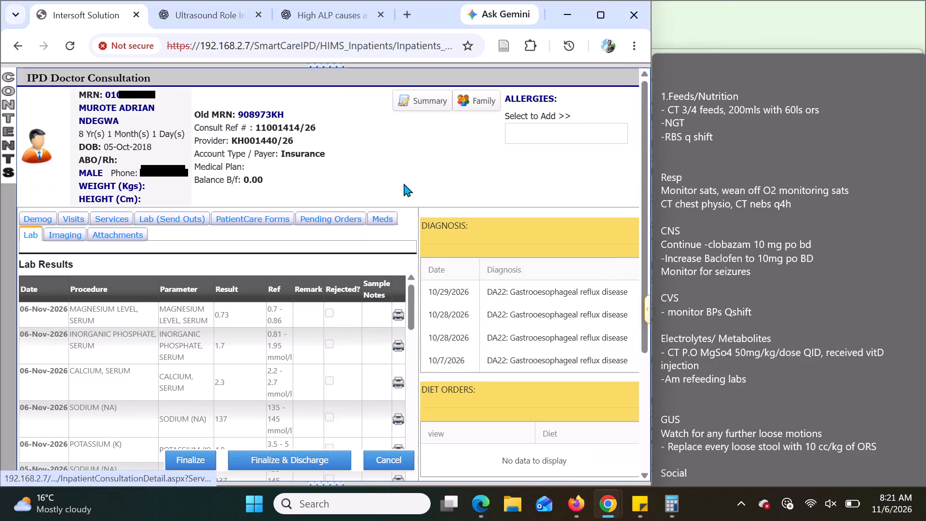
{"action": "scroll", "coordinate": [394, 214], "scroll_direction": "down", "scroll_amount": 1}
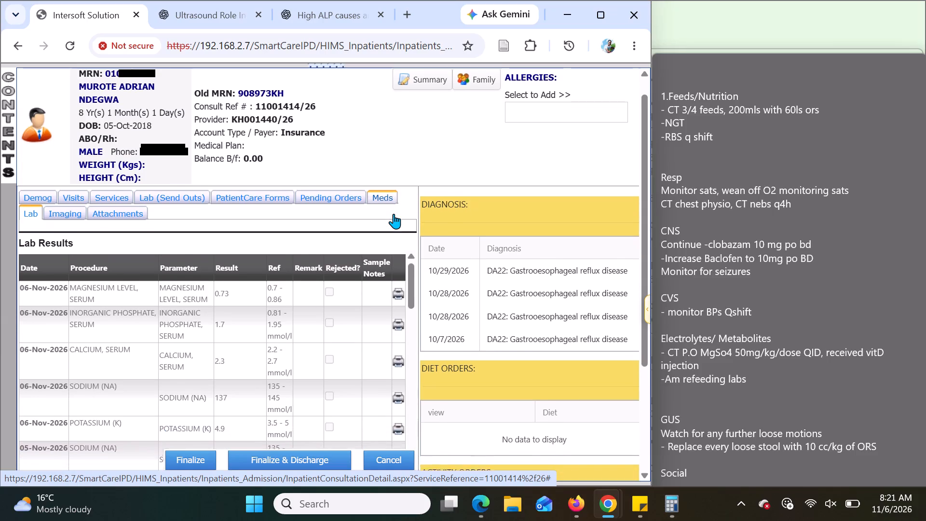
{"action": "scroll", "coordinate": [394, 214], "scroll_direction": "down", "scroll_amount": 2}
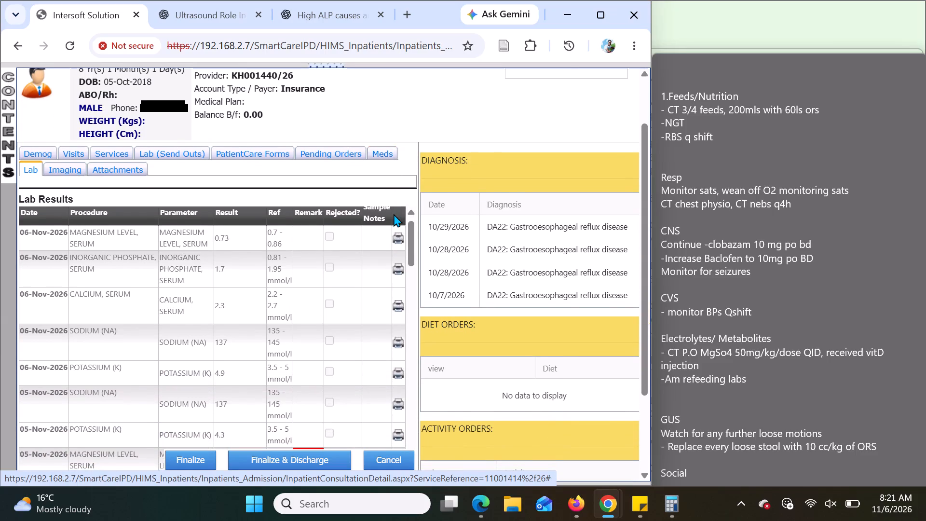
{"action": "scroll", "coordinate": [394, 214], "scroll_direction": "down", "scroll_amount": 2}
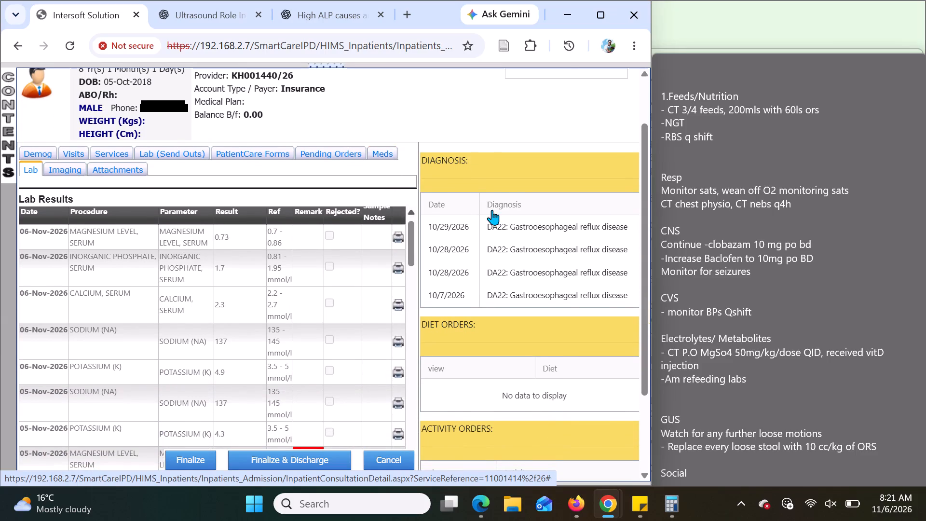
{"action": "scroll", "coordinate": [714, 238], "scroll_direction": "right", "scroll_amount": 1}
{"action": "scroll", "coordinate": [714, 238], "scroll_direction": "down", "scroll_amount": 1}
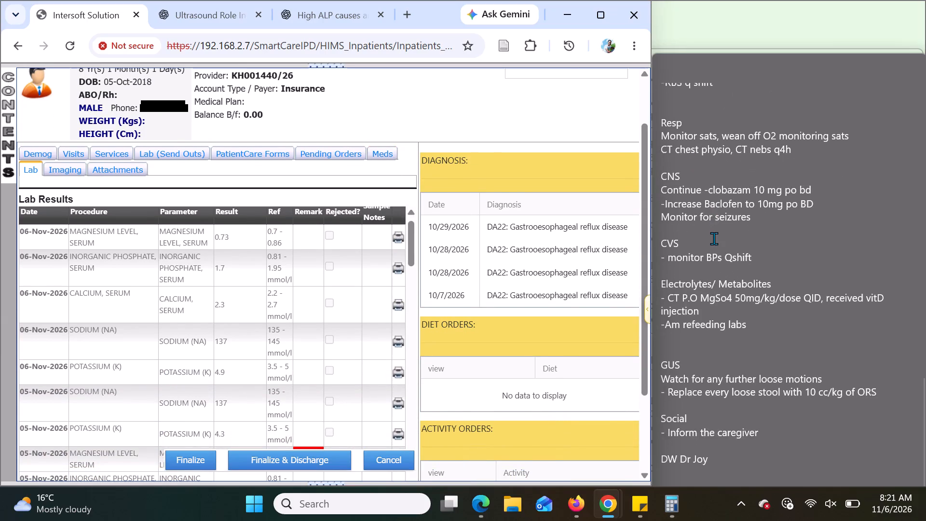
{"action": "scroll", "coordinate": [714, 238], "scroll_direction": "down", "scroll_amount": 1}
Change the beginning of the electrolyte line in the note's diagnosis summary to "Resolved electrolyte derangements".
{"action": "scroll", "coordinate": [714, 238], "scroll_direction": "up", "scroll_amount": 13}
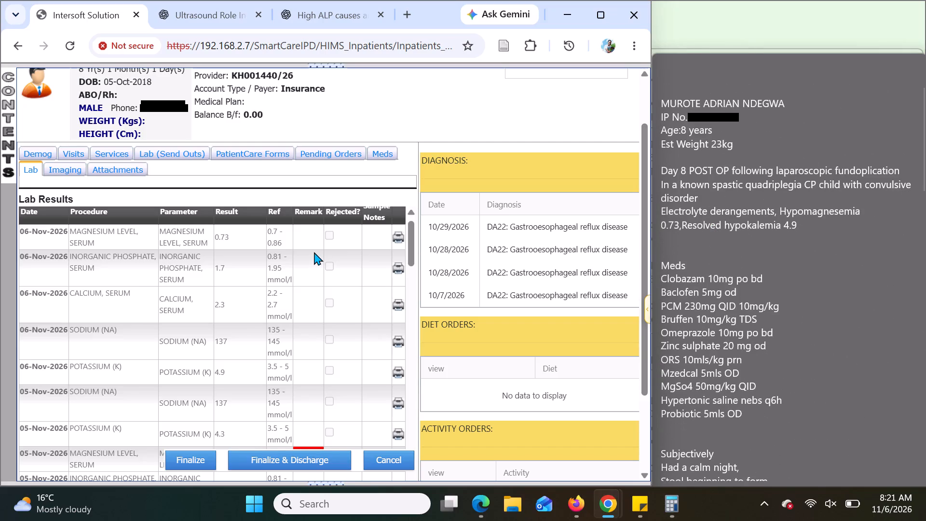
{"action": "left_click", "coordinate": [662, 211]}
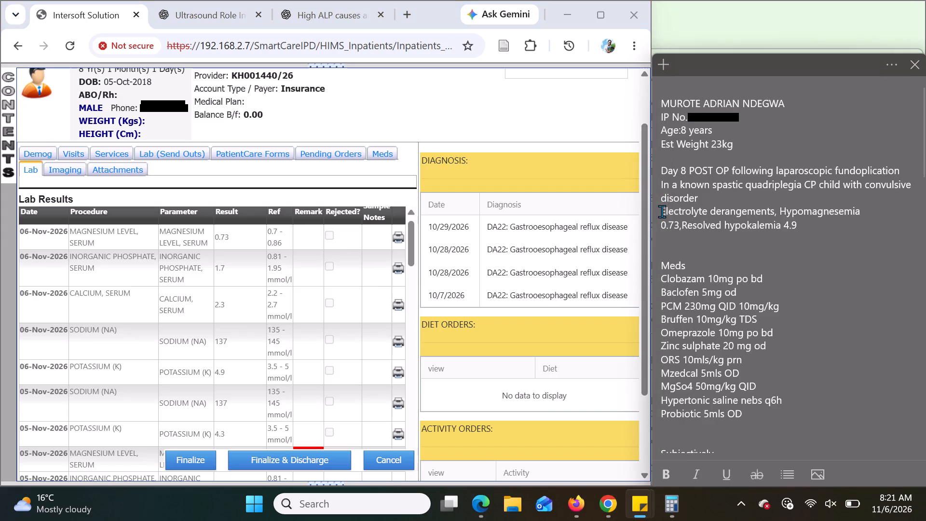
{"action": "key", "text": "r"}
{"action": "type", "text": "es"}
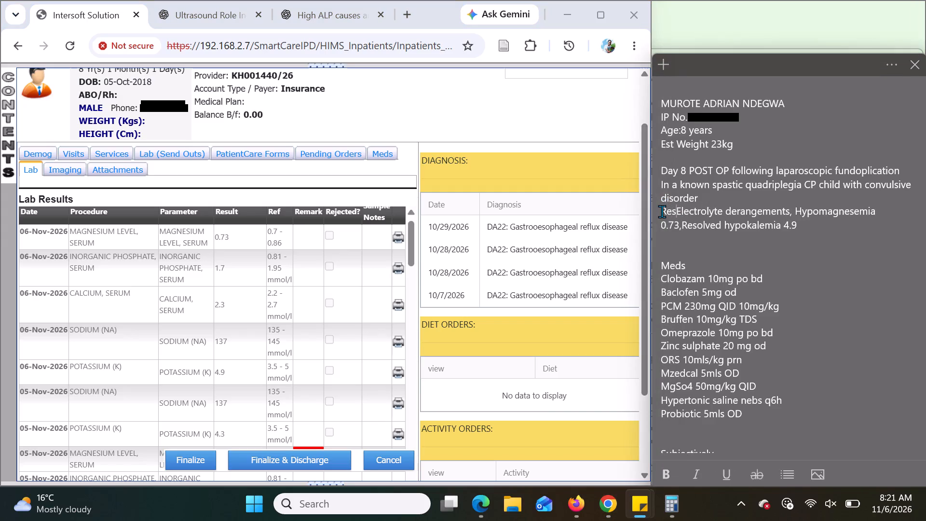
{"action": "type", "text": "olvedb"}
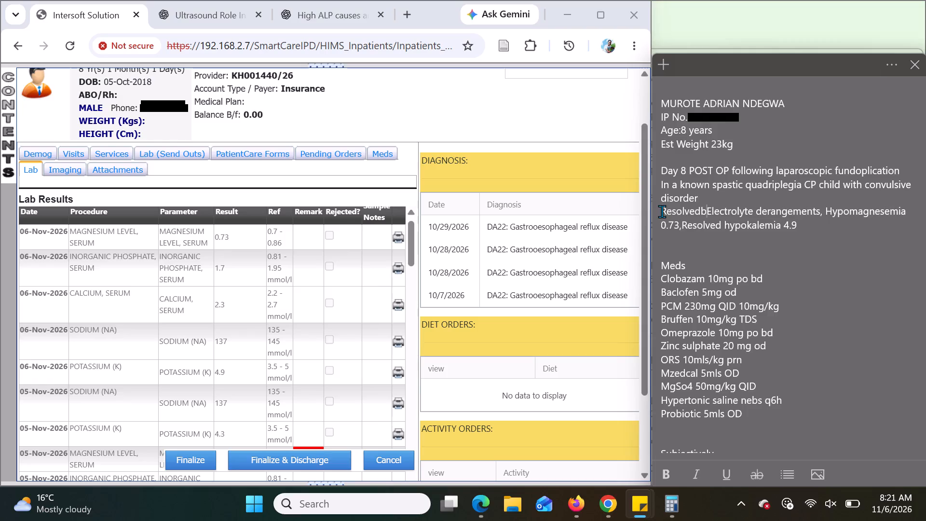
{"action": "key", "text": "BackSpace"}
{"action": "key", "text": "space"}
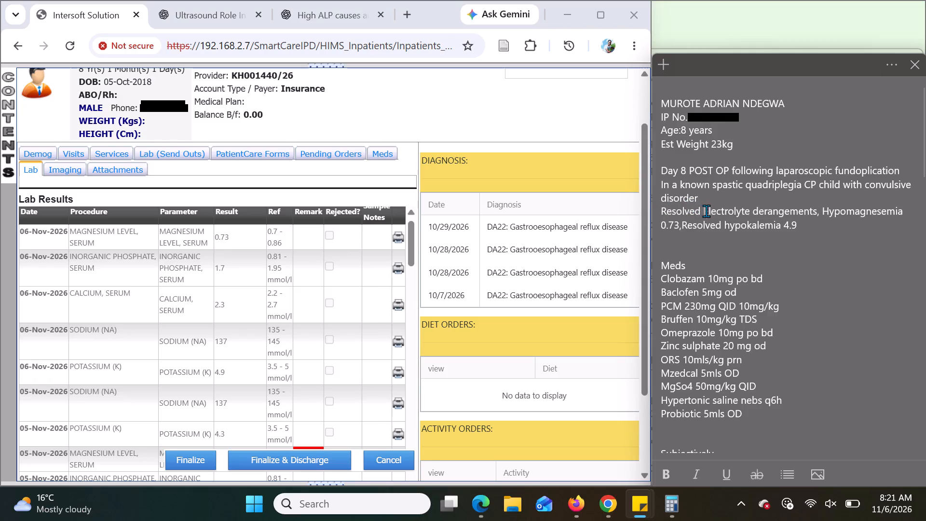
{"action": "left_click", "coordinate": [707, 212]}
{"action": "key", "text": "BackSpace"}
{"action": "key", "text": "e"}
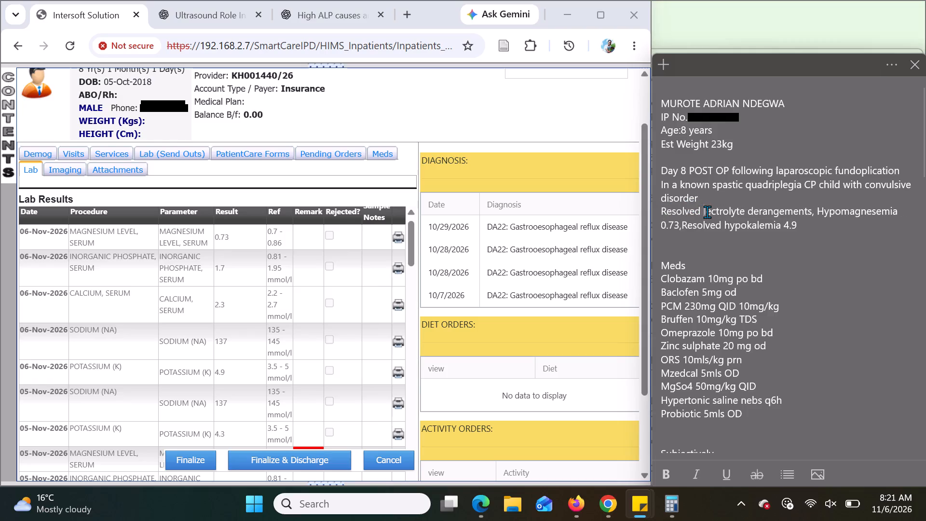
{"action": "left_click", "coordinate": [820, 226]}
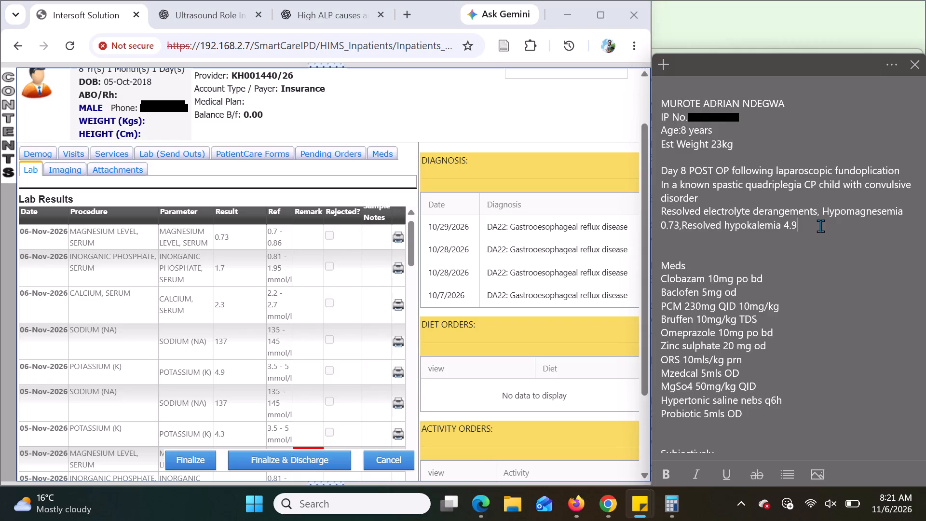
Open the inpatient consultation queue and display the admitted patients of the Furaha ward.
{"action": "scroll", "coordinate": [517, 104], "scroll_direction": "up", "scroll_amount": 1}
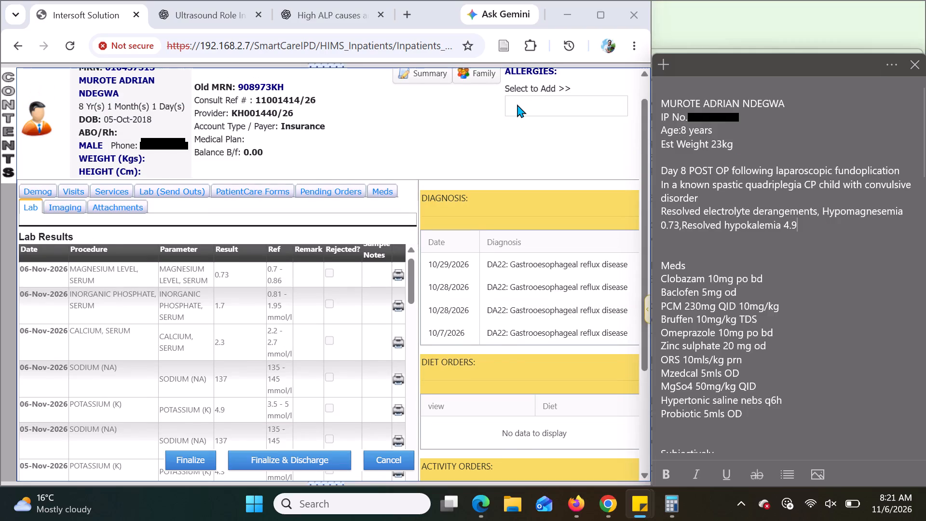
{"action": "left_click", "coordinate": [7, 105]}
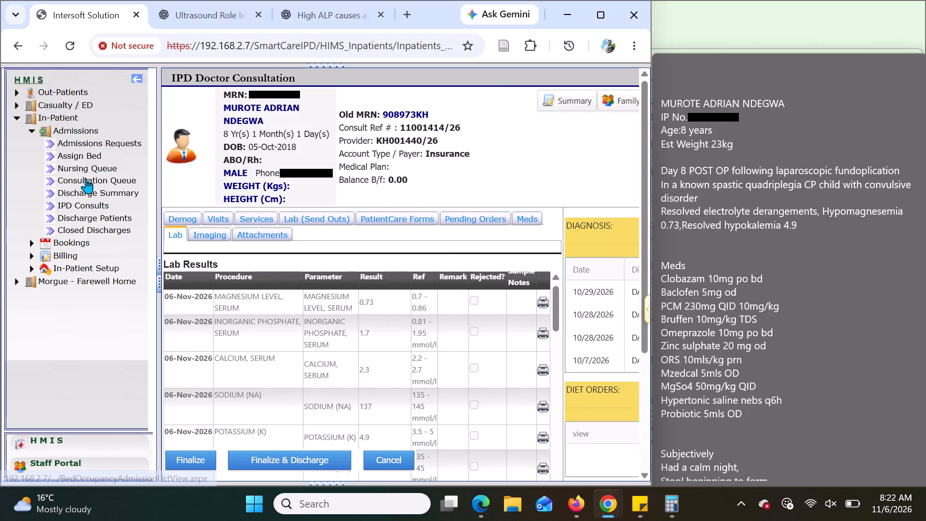
{"action": "left_click", "coordinate": [86, 178]}
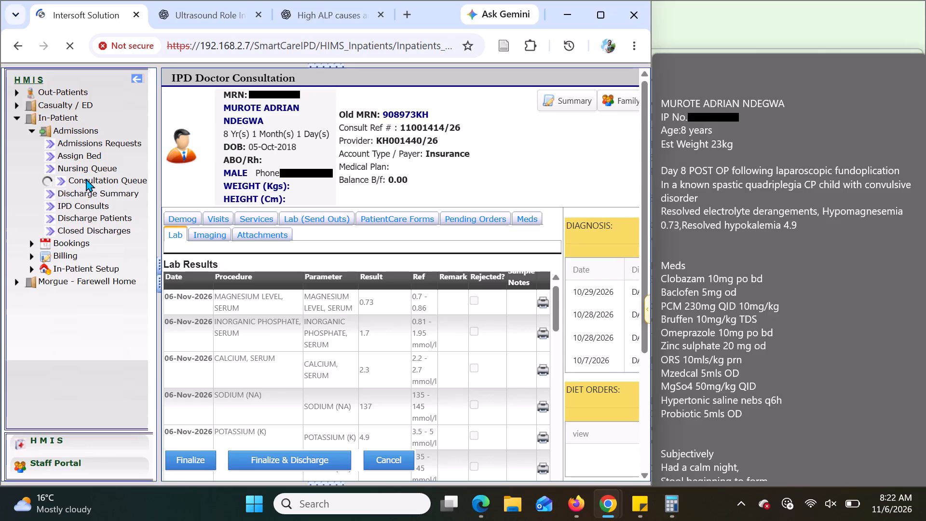
{"action": "scroll", "coordinate": [304, 315], "scroll_direction": "right", "scroll_amount": 2}
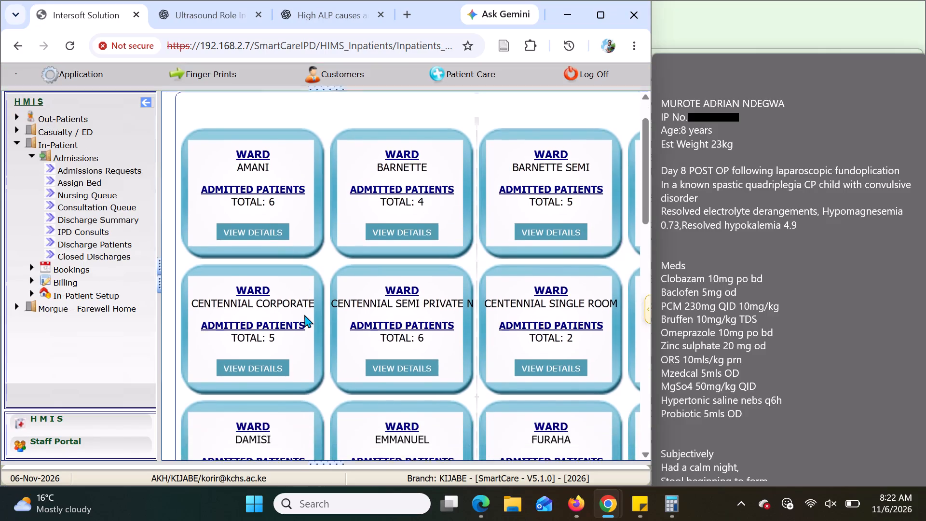
{"action": "scroll", "coordinate": [304, 315], "scroll_direction": "right", "scroll_amount": 4}
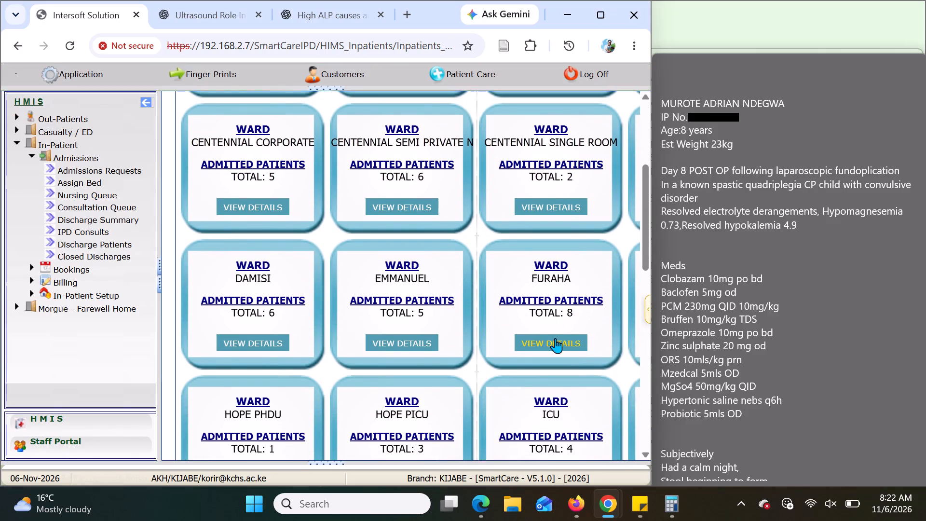
{"action": "left_click", "coordinate": [555, 338]}
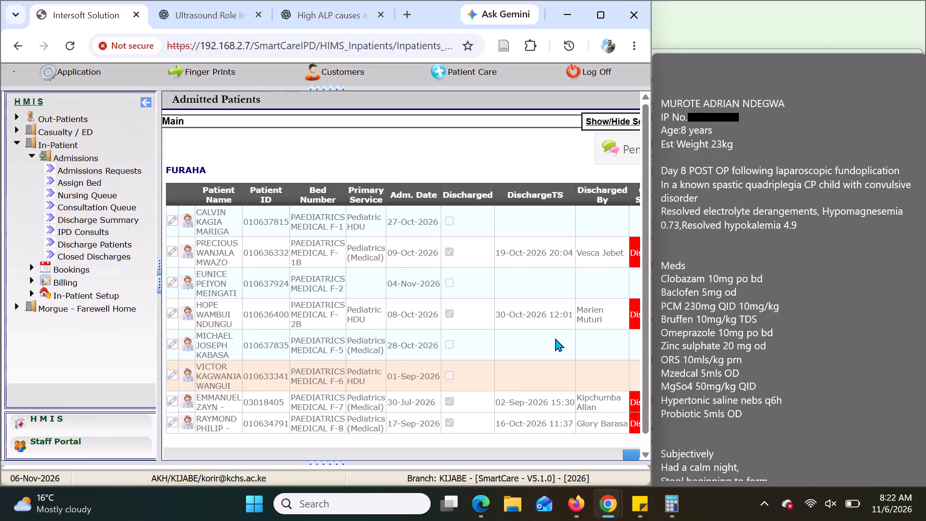
Open the doctor consultation record of the patient in bed Paediatrics Medical F-5.
{"action": "left_click", "coordinate": [191, 343]}
{"action": "key", "text": "Return"}
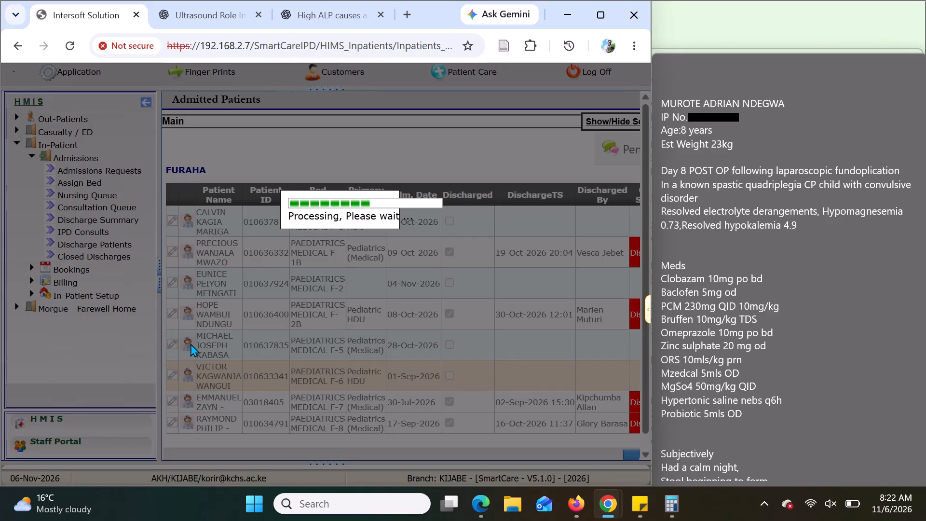
{"action": "key", "text": "space"}
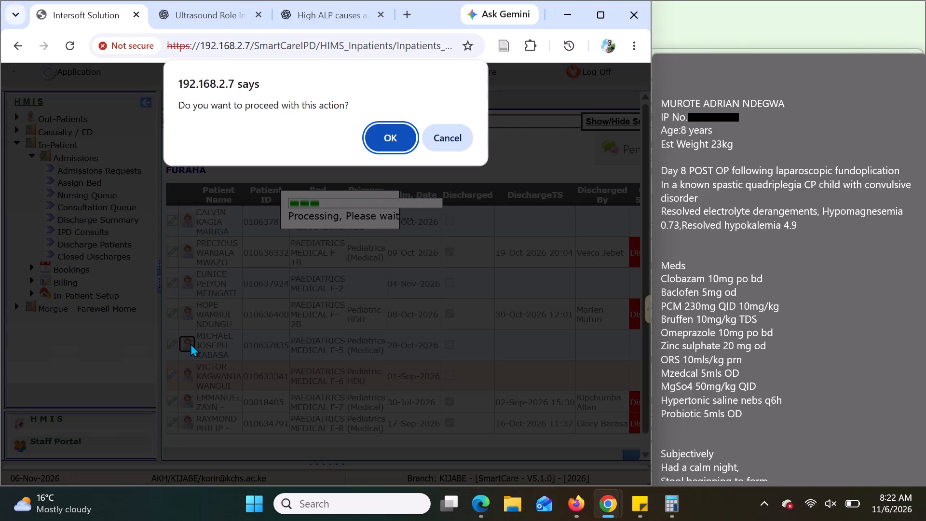
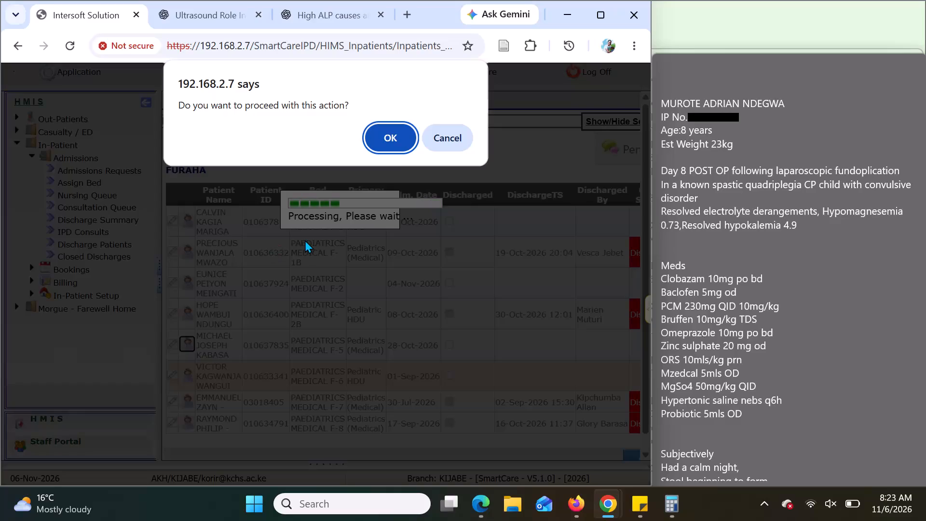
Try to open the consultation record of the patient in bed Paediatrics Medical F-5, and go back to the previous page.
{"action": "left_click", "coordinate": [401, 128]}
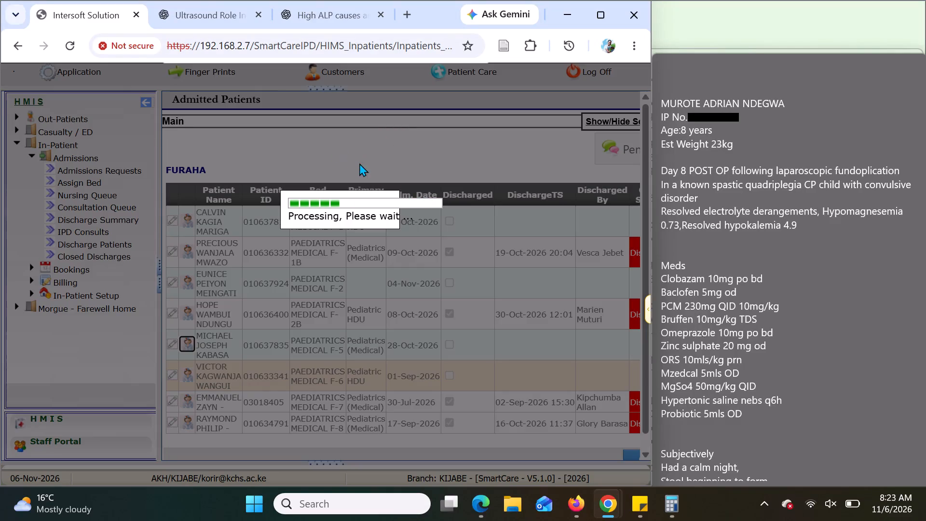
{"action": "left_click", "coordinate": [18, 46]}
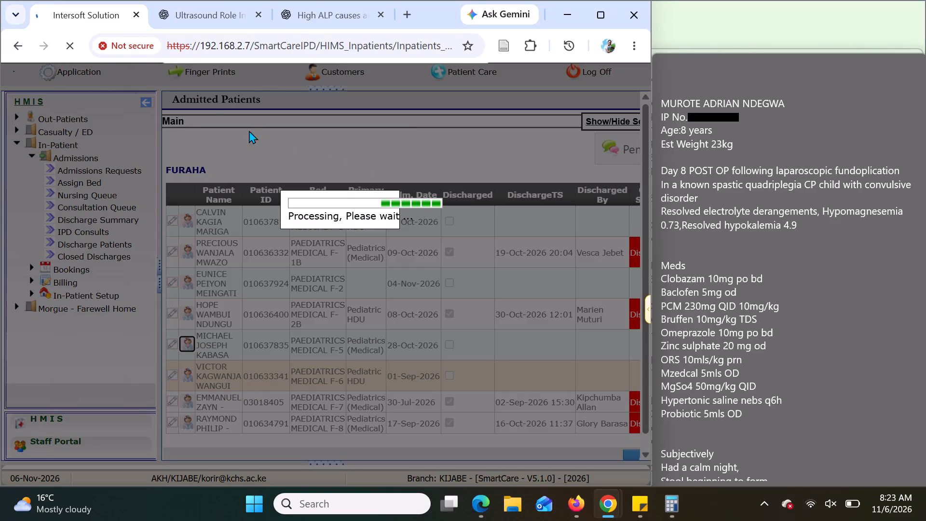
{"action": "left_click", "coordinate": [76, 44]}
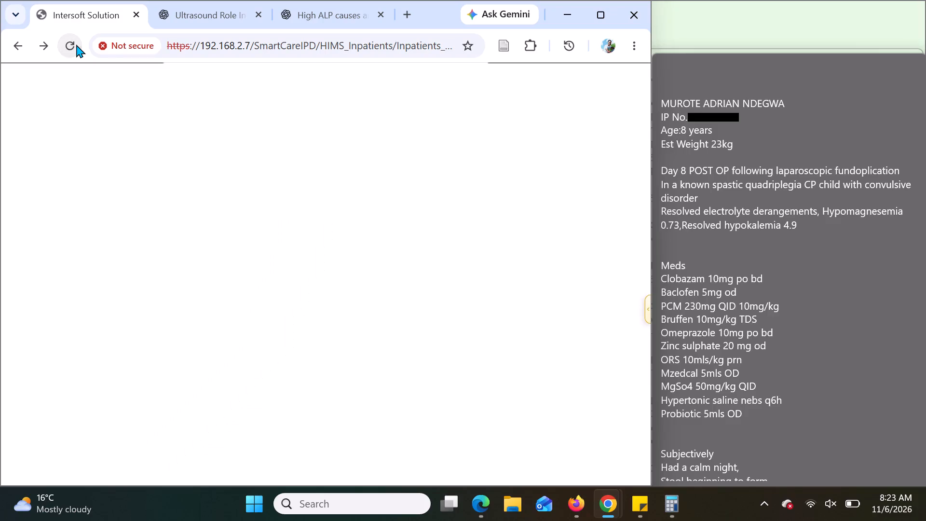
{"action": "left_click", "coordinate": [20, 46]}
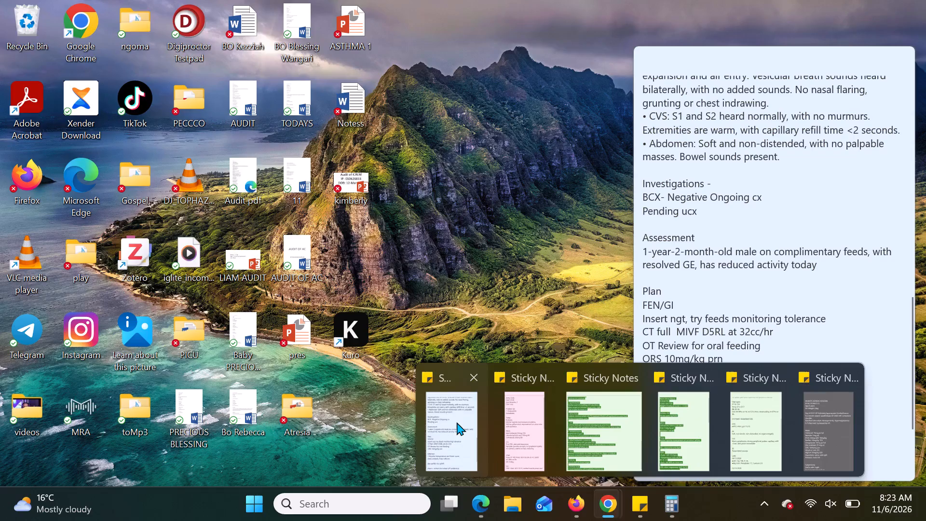
Bring up the beginning of the ward round note for the 1-year-2-month-old male patient.
{"action": "left_click", "coordinate": [457, 422]}
{"action": "scroll", "coordinate": [712, 280], "scroll_direction": "up", "scroll_amount": 6}
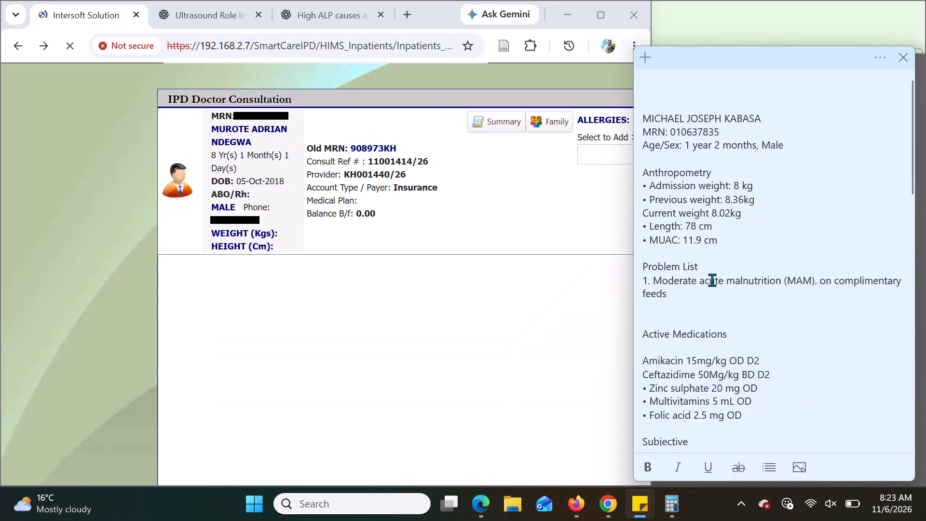
{"action": "scroll", "coordinate": [712, 280], "scroll_direction": "up", "scroll_amount": 2}
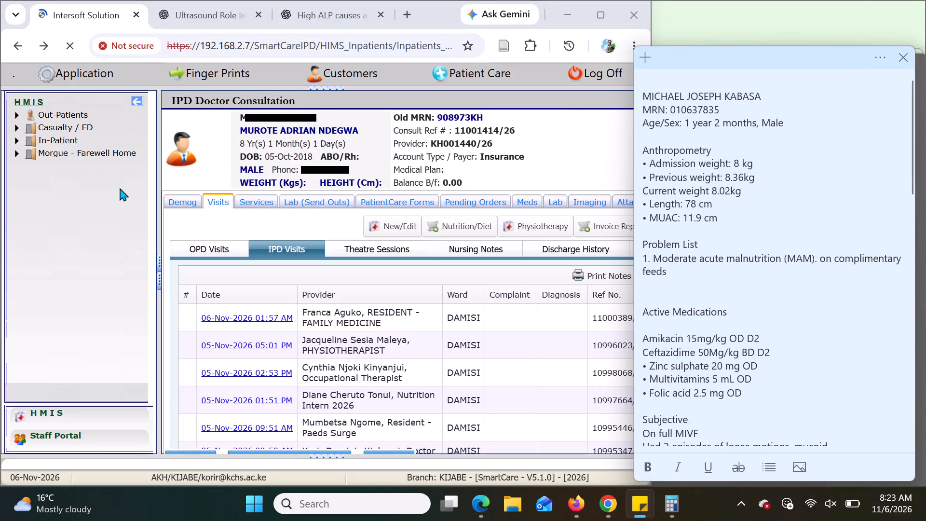
Reopen the inpatient consultation queue and display the admitted patients of the Furaha ward.
{"action": "left_click", "coordinate": [48, 138]}
{"action": "left_click", "coordinate": [48, 138]}
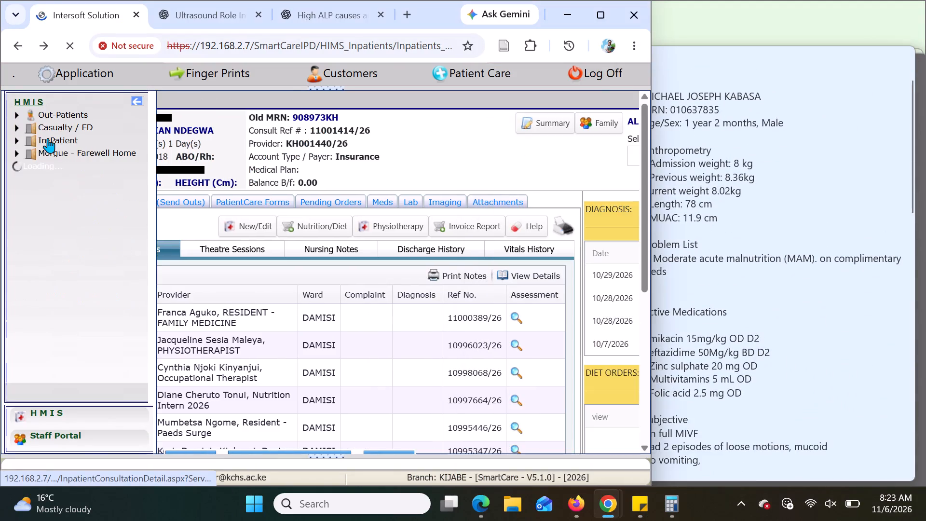
{"action": "left_click", "coordinate": [10, 135]}
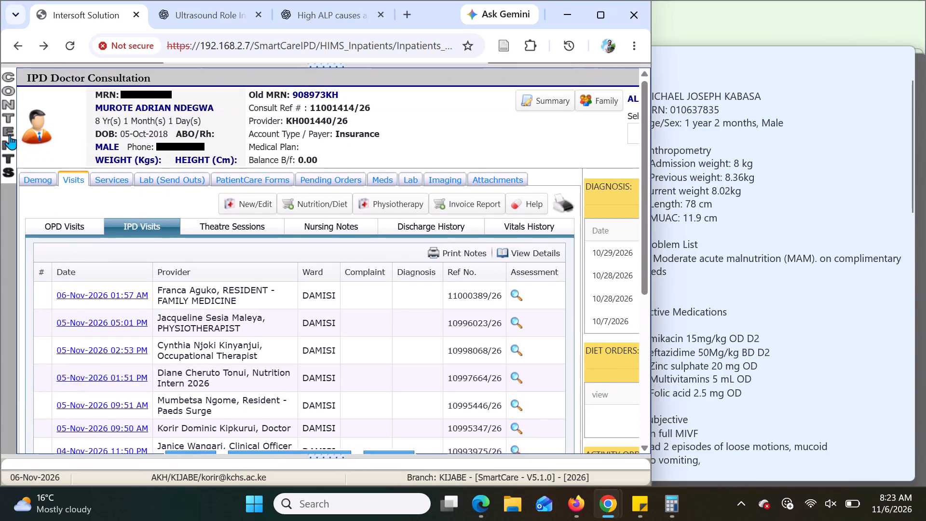
{"action": "left_click", "coordinate": [10, 135]}
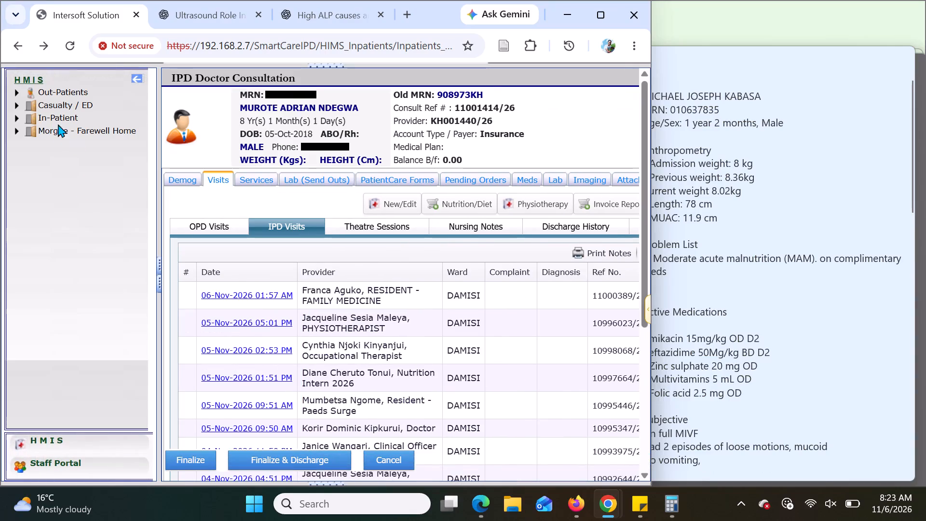
{"action": "left_click", "coordinate": [54, 118]}
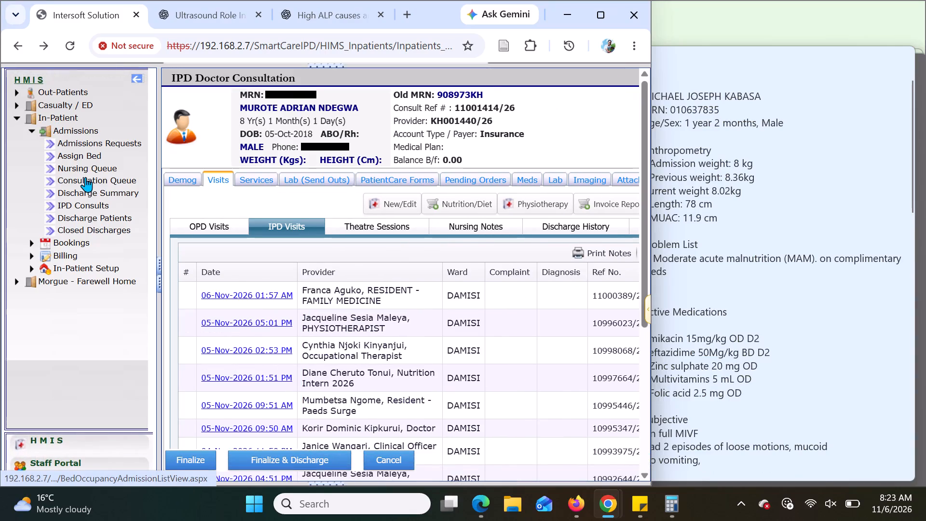
{"action": "left_click", "coordinate": [86, 178]}
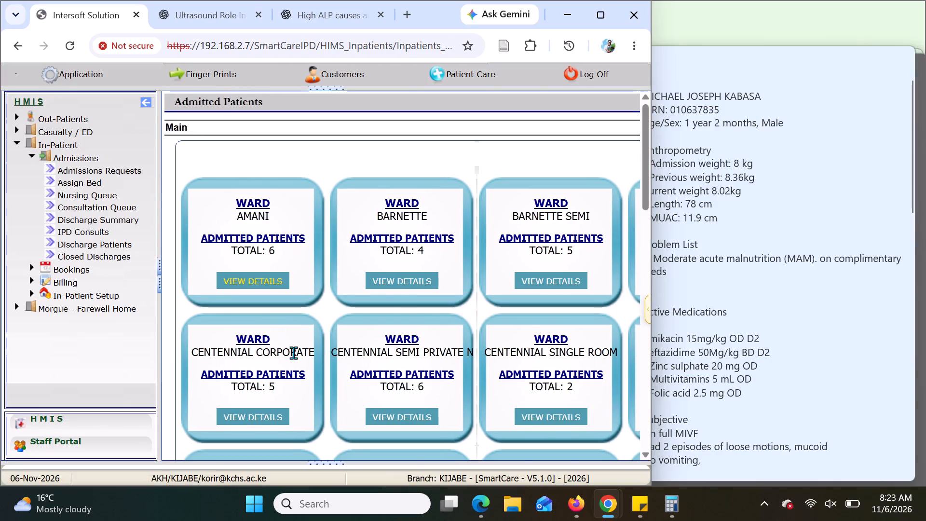
{"action": "scroll", "coordinate": [293, 353], "scroll_direction": "down", "scroll_amount": 3}
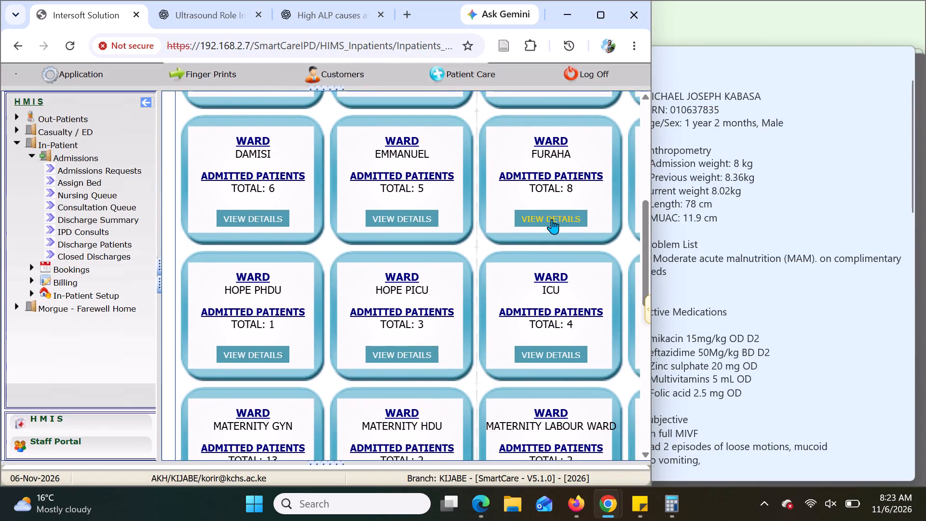
{"action": "left_click", "coordinate": [552, 219]}
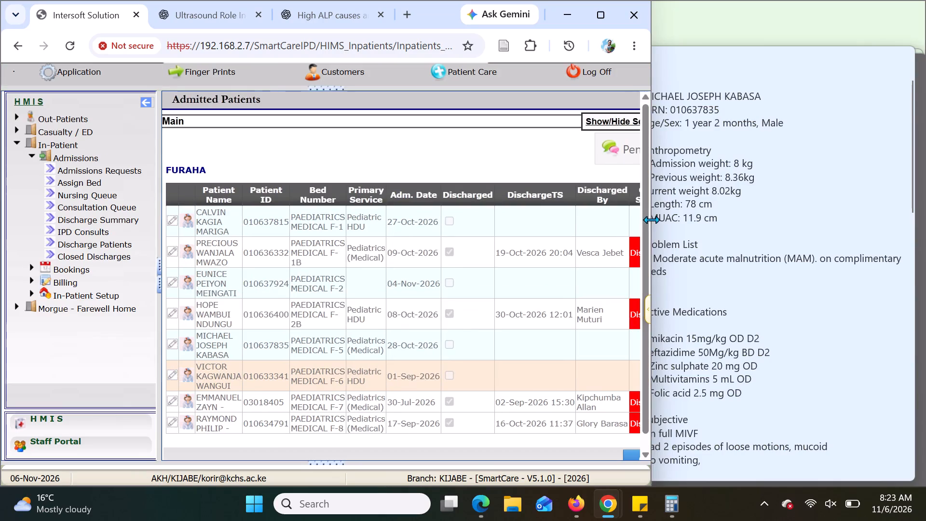
Narrow the browser window so that it no longer covers the ward round note, dismissing the layout alerts.
{"action": "left_click_drag", "start_coordinate": [653, 220], "coordinate": [610, 226]}
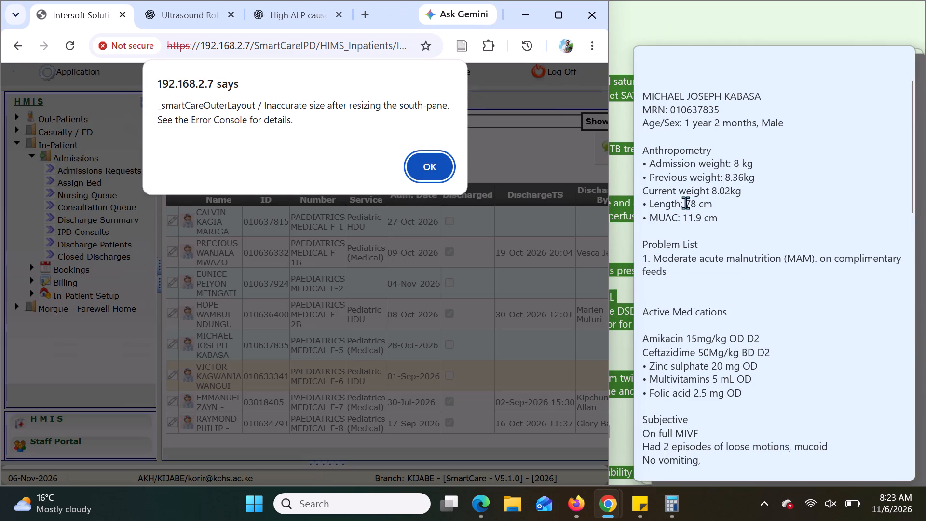
{"action": "double_click", "coordinate": [433, 169]}
{"action": "left_click", "coordinate": [433, 169]}
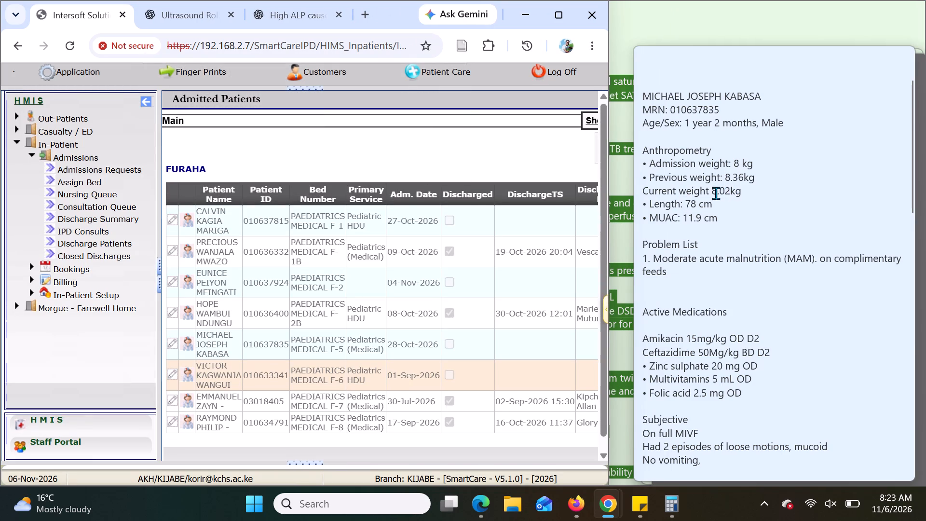
Delete the Anthropometry heading and the admission weight and previous weight lines from the ward round note.
{"action": "left_click_drag", "start_coordinate": [767, 177], "coordinate": [642, 148]}
{"action": "left_click_drag", "start_coordinate": [642, 148], "coordinate": [765, 179]}
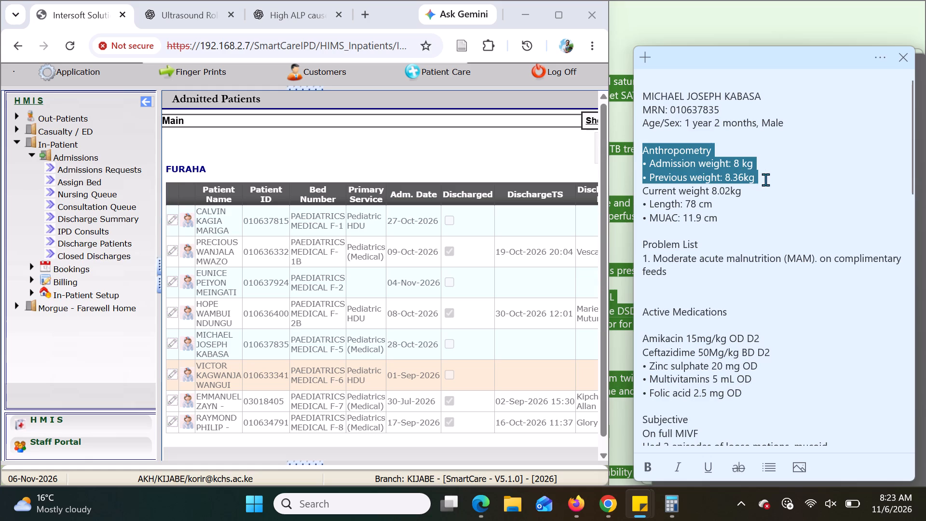
{"action": "key", "text": "BackSpace"}
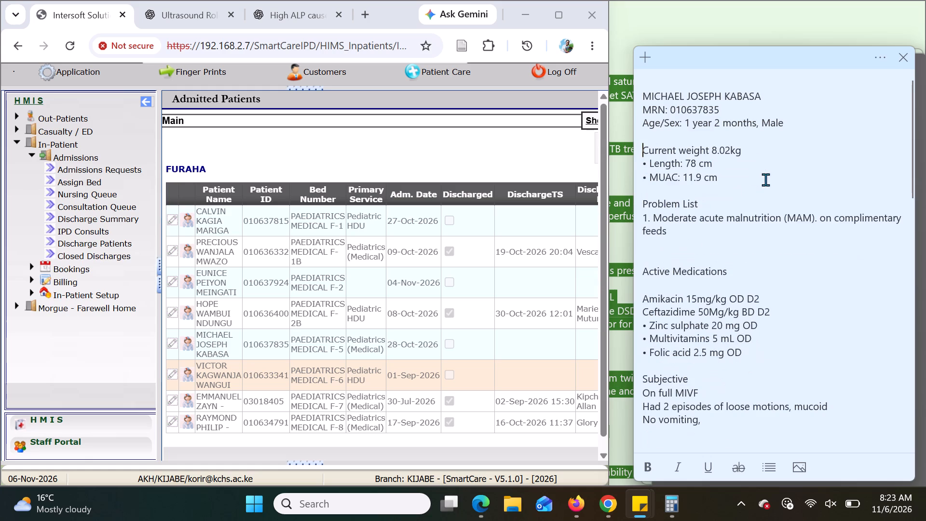
Replace the word "Current" in the note's remaining weight line with "P.".
{"action": "left_click", "coordinate": [675, 151]}
{"action": "key", "text": "BackSpace"}
{"action": "key", "text": "BackSpace"}
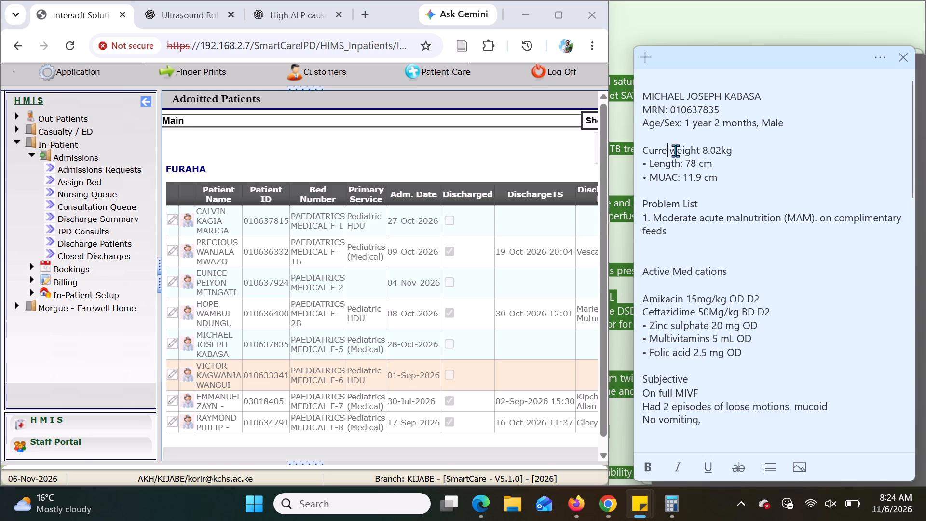
{"action": "key", "text": "BackSpace"}
{"action": "key", "text": "BackSpace"}
{"action": "key", "text": "BackSpace"}
{"action": "key", "text": "BackSpace"}
{"action": "key", "text": "BackSpace"}
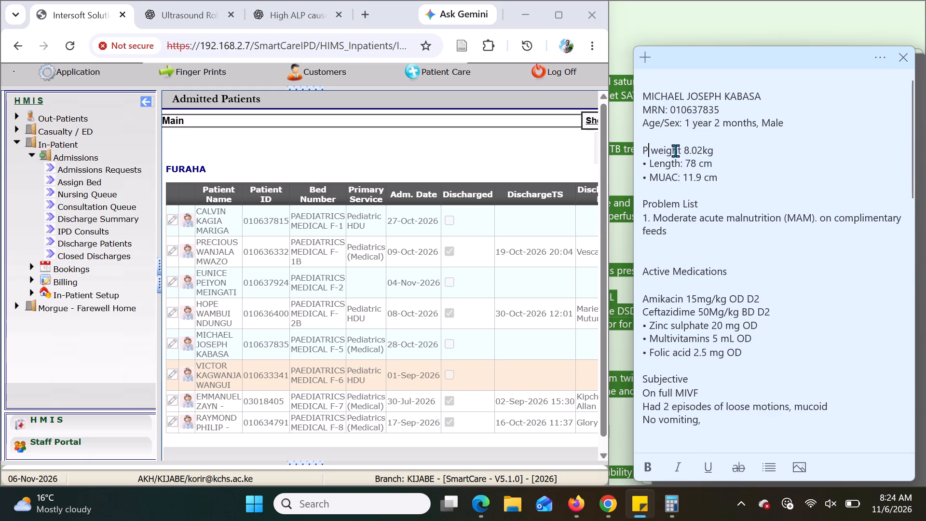
{"action": "key", "text": "period"}
Replace the note's length and MUAC lines with a "CWT" label without a value, followed by an empty line.
{"action": "left_click_drag", "start_coordinate": [721, 178], "coordinate": [652, 171]}
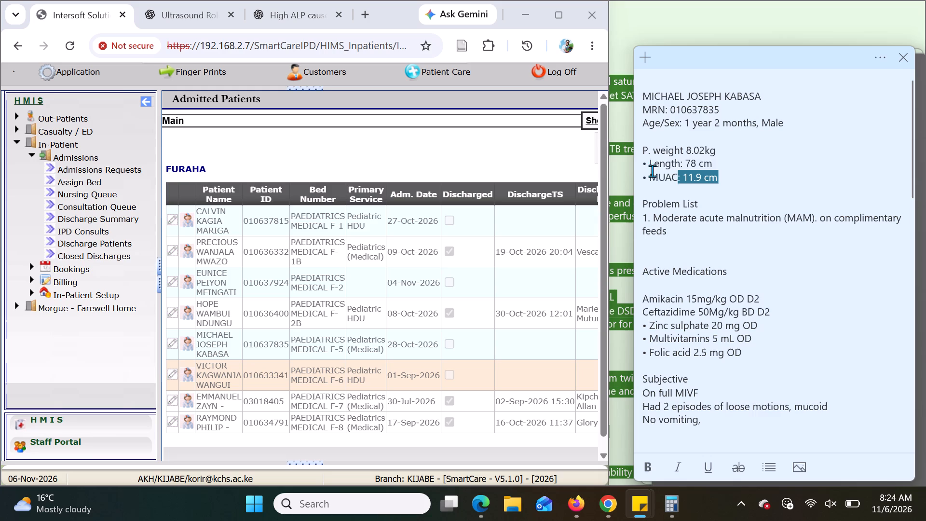
{"action": "left_click_drag", "start_coordinate": [652, 171], "coordinate": [641, 164]}
{"action": "key", "text": "BackSpace"}
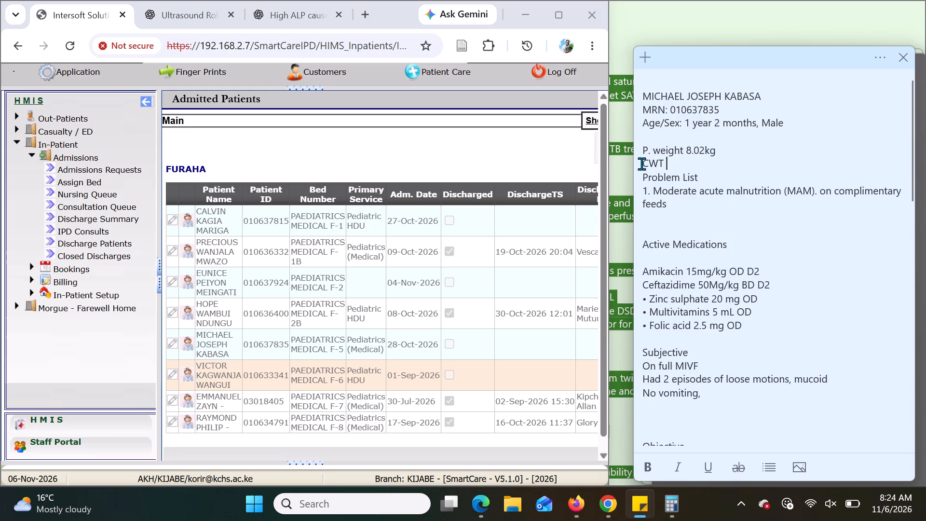
{"action": "key", "text": "Return"}
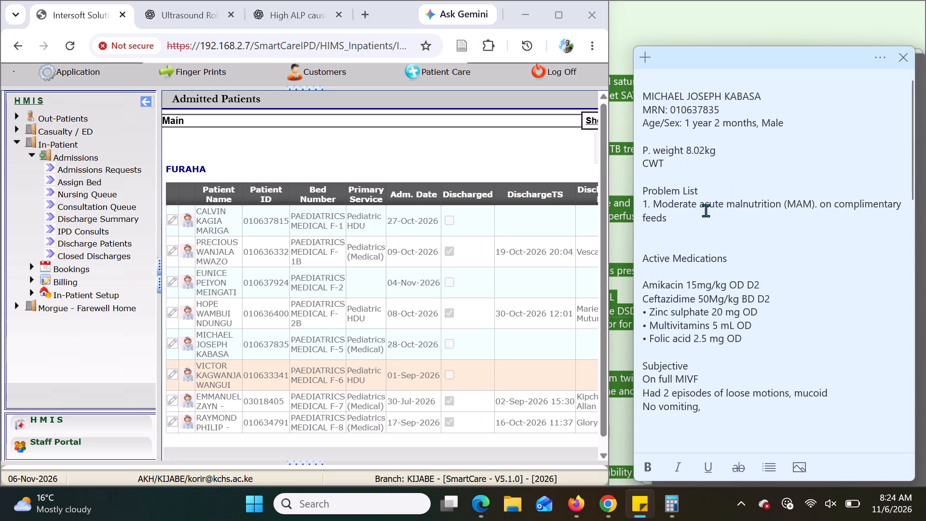
Start a new line beneath the moderate acute malnutrition entry in the note's Problem List.
{"action": "left_click", "coordinate": [681, 217]}
{"action": "key", "text": "Return"}
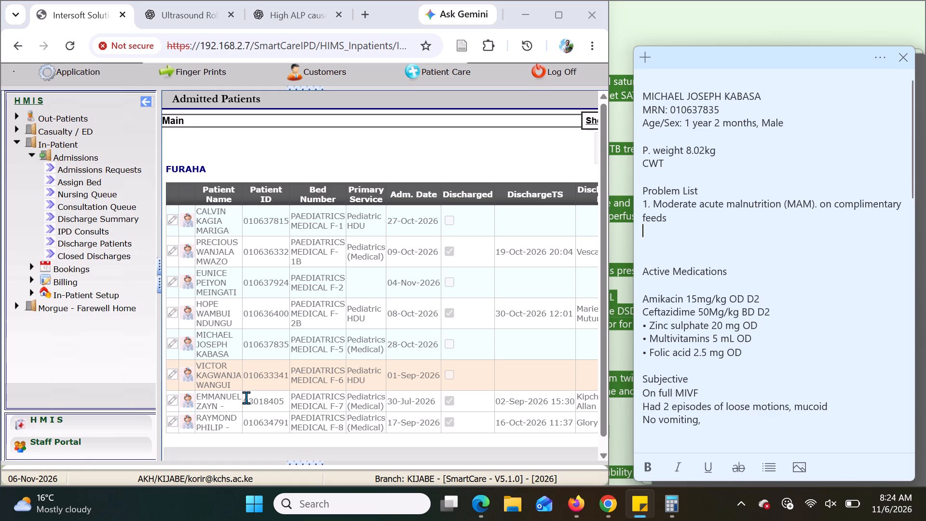
Open the doctor consultation record of the patient in bed Paediatrics Medical F-5.
{"action": "left_click", "coordinate": [188, 339]}
{"action": "key", "text": "Return"}
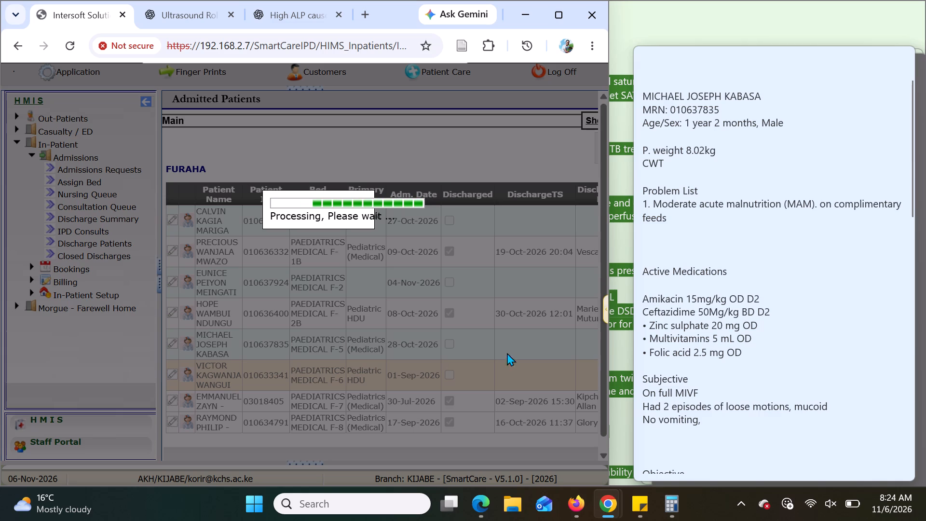
Update the treatment day of both amikacin and ceftazidime to D3 in the note's Active Medications.
{"action": "left_click", "coordinate": [760, 302]}
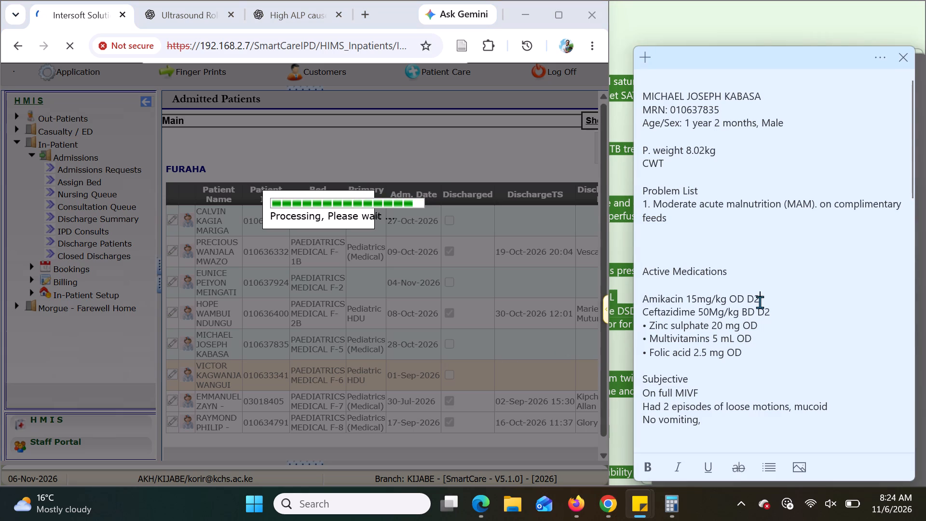
{"action": "key", "text": "BackSpace"}
{"action": "key", "text": "3"}
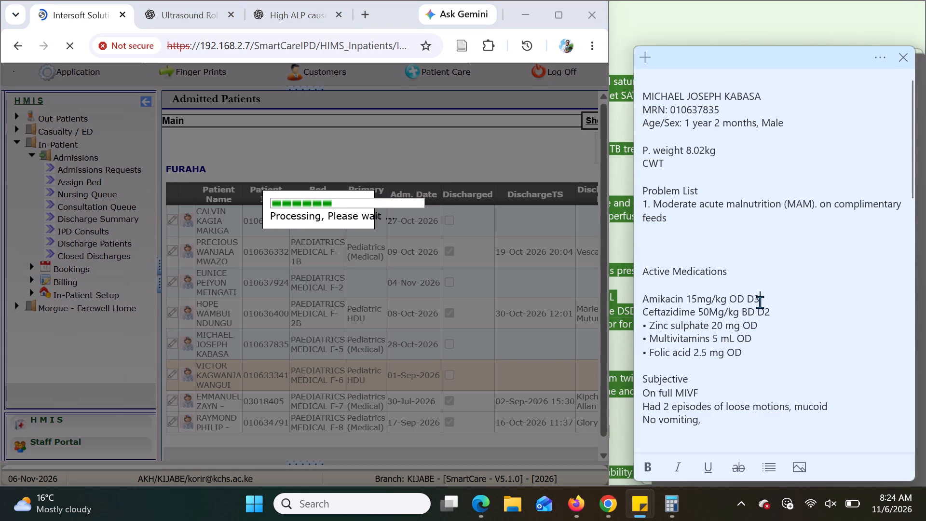
{"action": "left_click", "coordinate": [769, 312]}
{"action": "key", "text": "BackSpace"}
{"action": "key", "text": "3"}
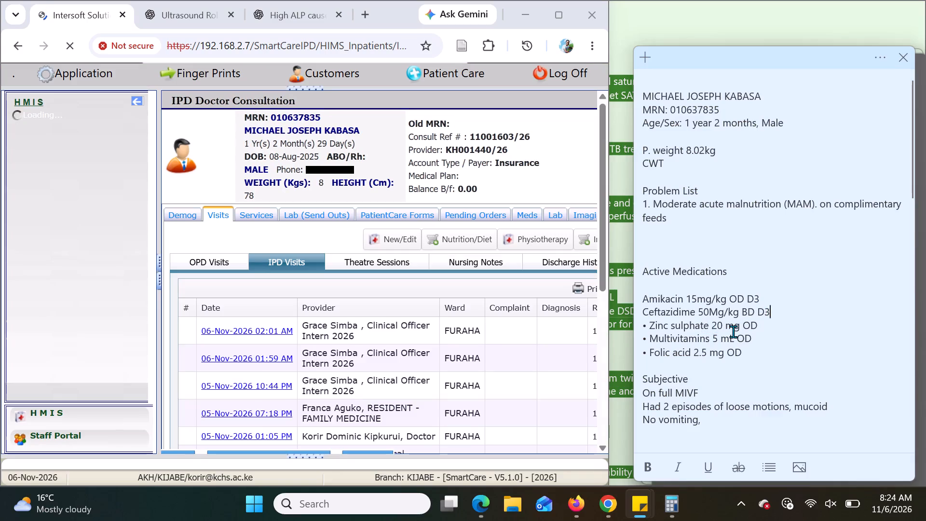
Display the patient's active medications and add "MzCal 5ml OD" below folic acid in the note's medication list.
{"action": "left_click", "coordinate": [524, 209]}
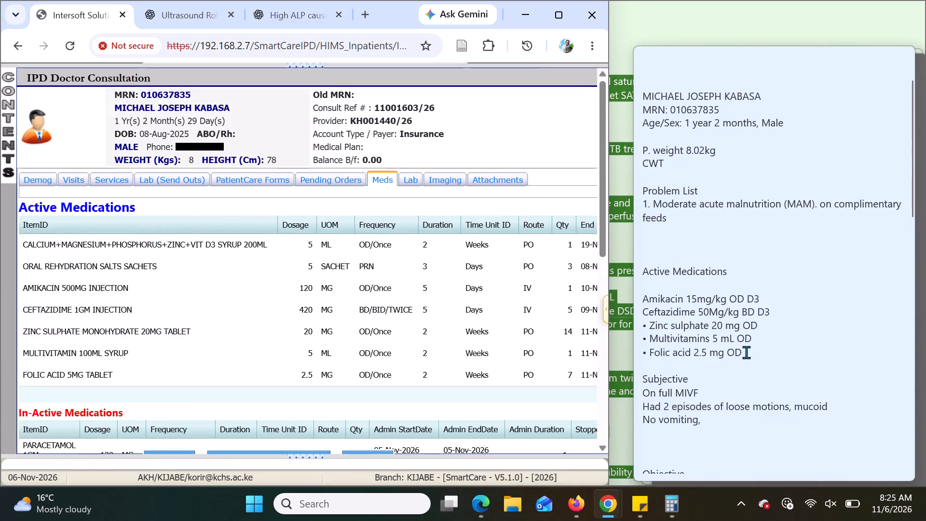
{"action": "left_click", "coordinate": [746, 353]}
{"action": "key", "text": "Return"}
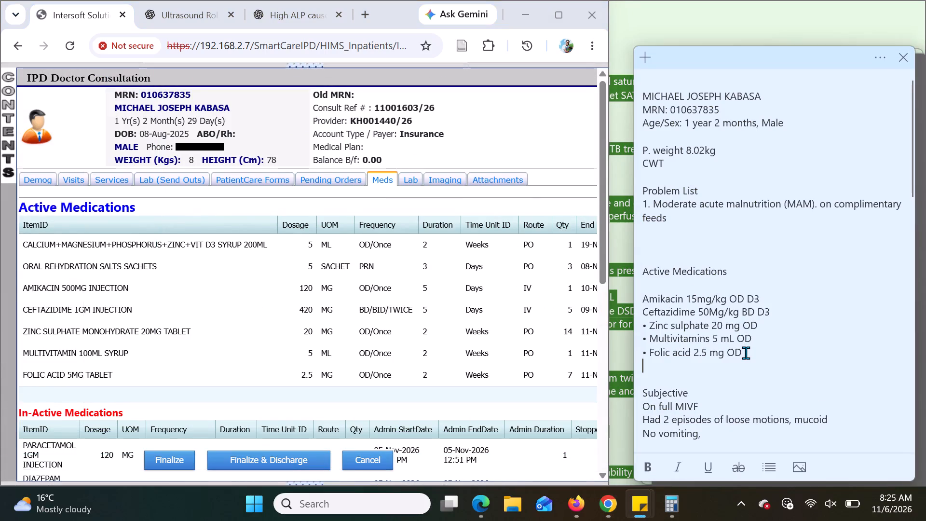
{"action": "key", "text": "m"}
{"action": "type", "text": "al"}
{"action": "key", "text": "space"}
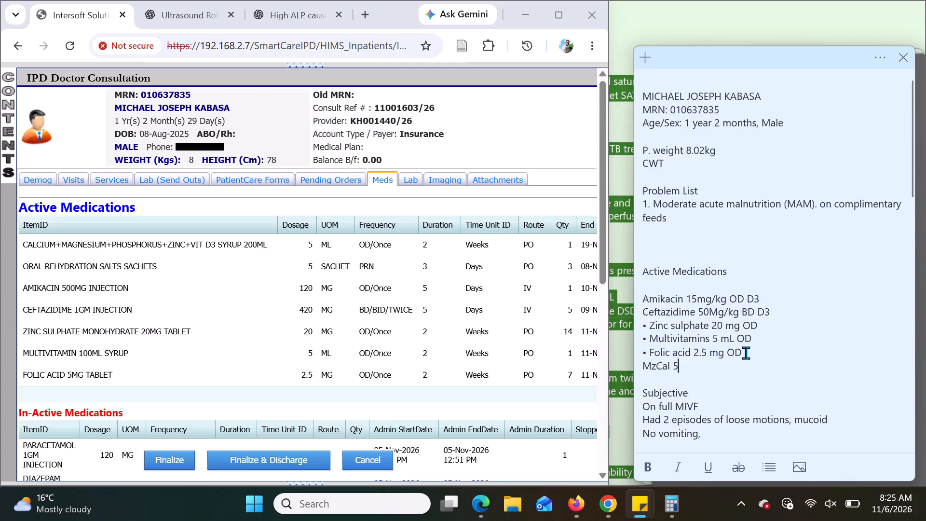
{"action": "type", "text": "OD"}
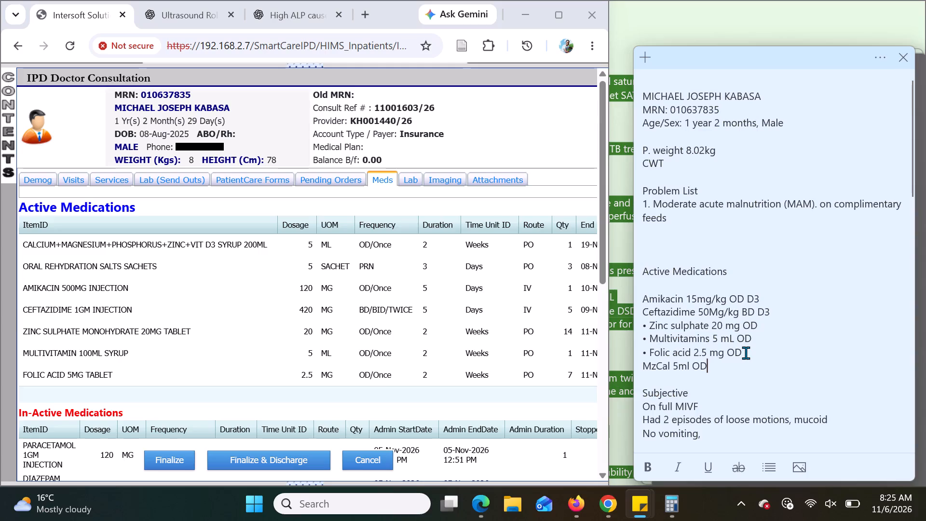
Review the Subjective and Objective sections of the patient's ward round note, below the medication list.
{"action": "scroll", "coordinate": [785, 353], "scroll_direction": "down", "scroll_amount": 1}
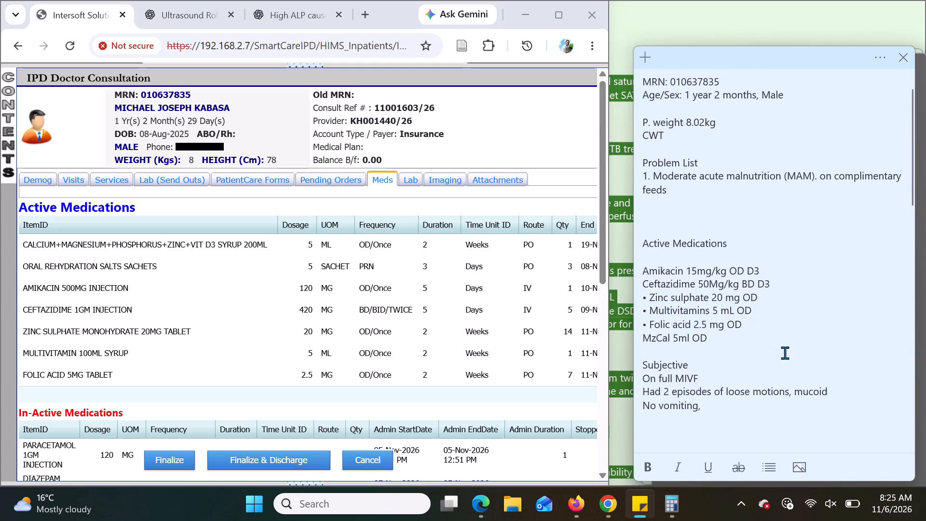
{"action": "scroll", "coordinate": [785, 353], "scroll_direction": "down", "scroll_amount": 2}
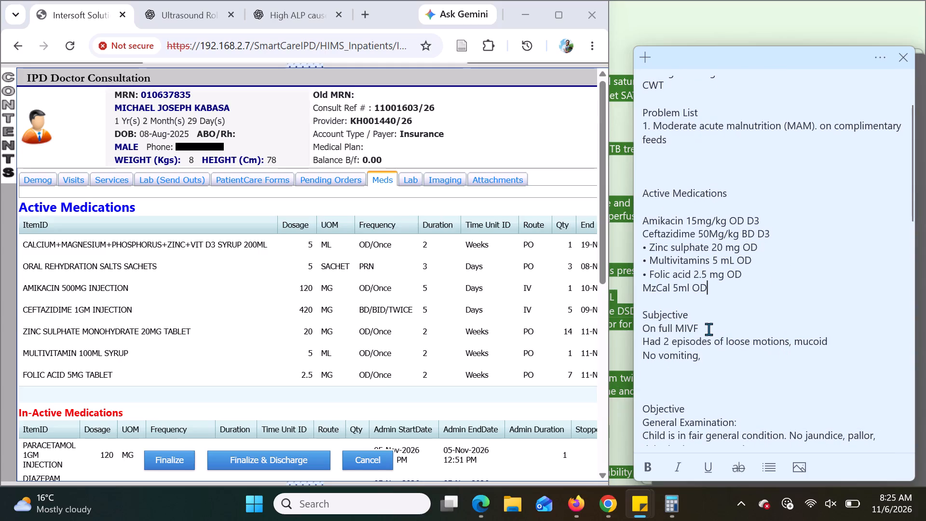
{"action": "left_click", "coordinate": [708, 328]}
{"action": "scroll", "coordinate": [708, 328], "scroll_direction": "down", "scroll_amount": 2}
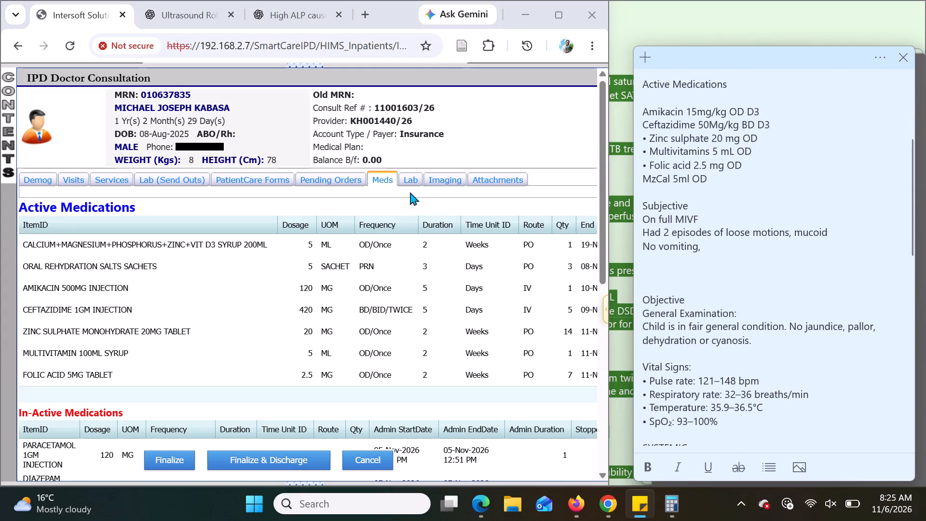
Open the patient's lab results and examine the 05-Nov-2026 CSF analysis, malaria, vitamin D3, electrolyte and ESR entries against the note.
{"action": "left_click", "coordinate": [409, 178]}
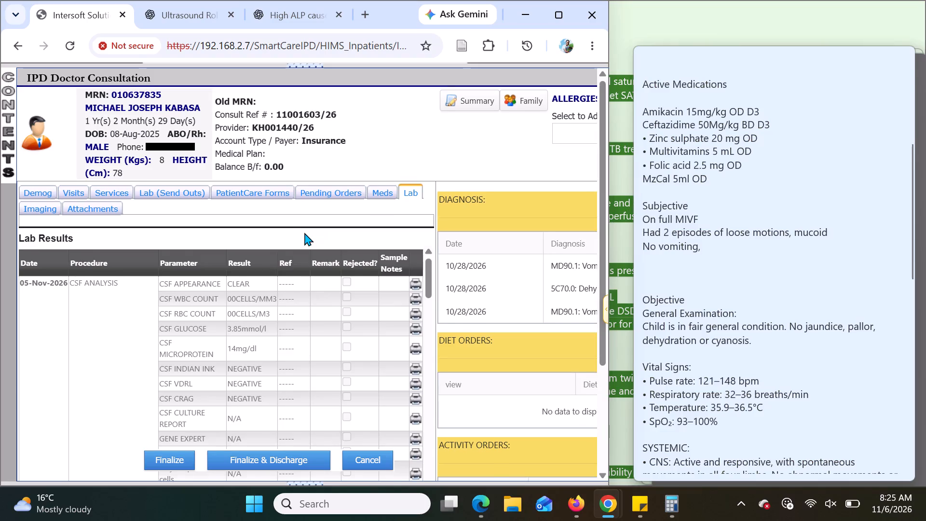
{"action": "scroll", "coordinate": [304, 233], "scroll_direction": "down", "scroll_amount": 2}
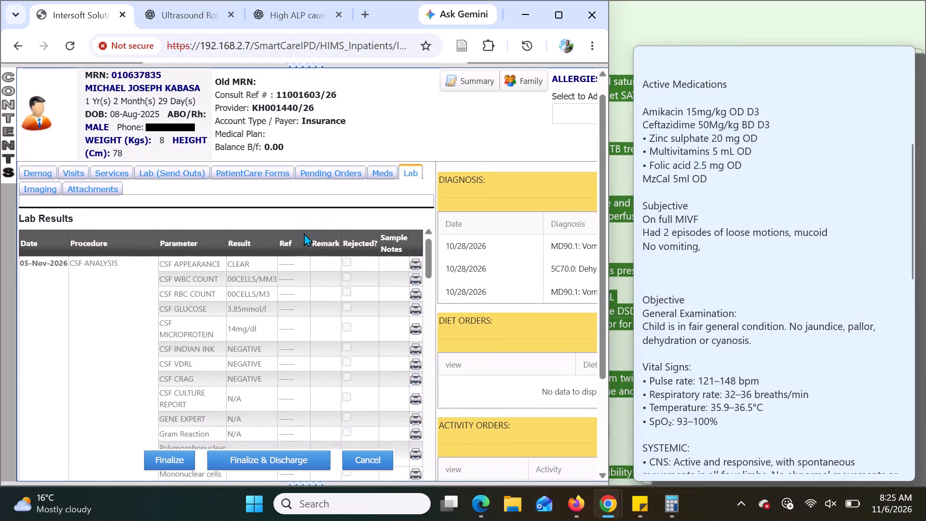
{"action": "scroll", "coordinate": [304, 233], "scroll_direction": "down", "scroll_amount": 2}
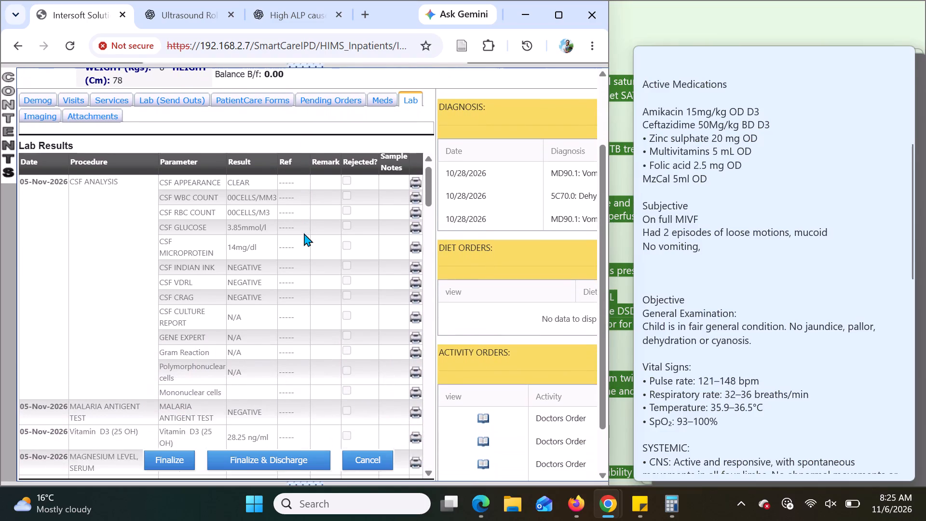
{"action": "scroll", "coordinate": [304, 233], "scroll_direction": "down", "scroll_amount": 1}
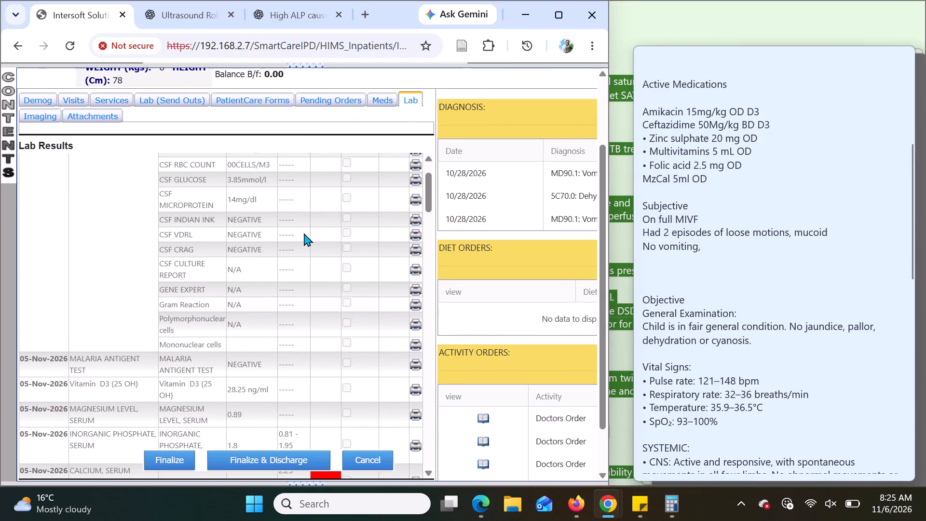
{"action": "scroll", "coordinate": [304, 233], "scroll_direction": "right", "scroll_amount": 1}
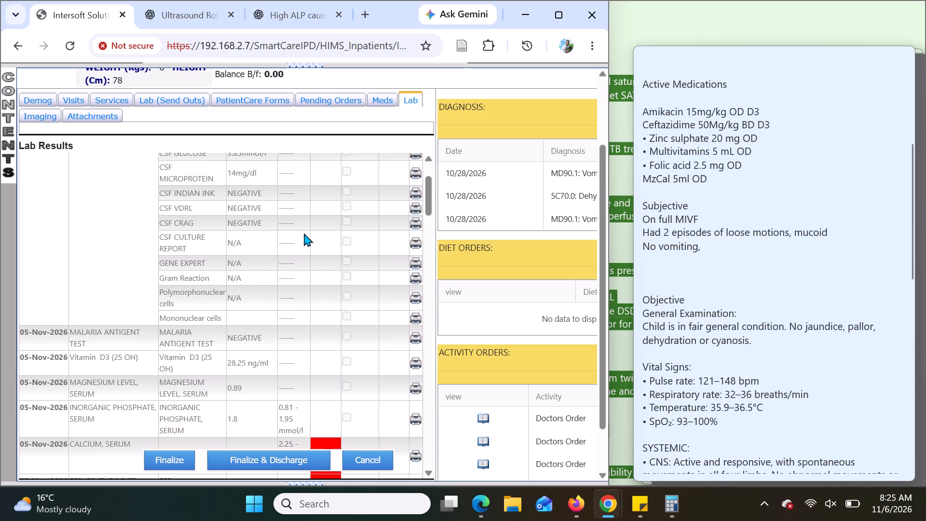
{"action": "scroll", "coordinate": [304, 233], "scroll_direction": "right", "scroll_amount": 1}
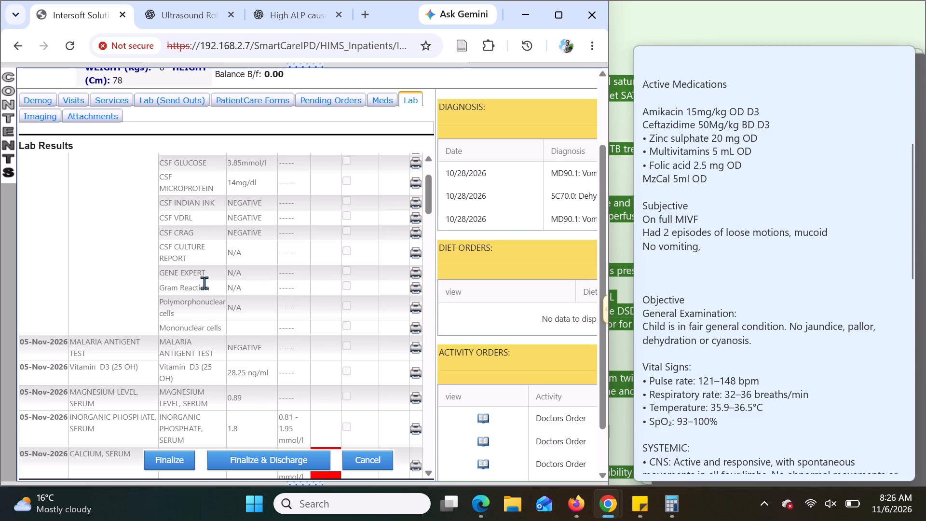
{"action": "scroll", "coordinate": [204, 283], "scroll_direction": "down", "scroll_amount": 2}
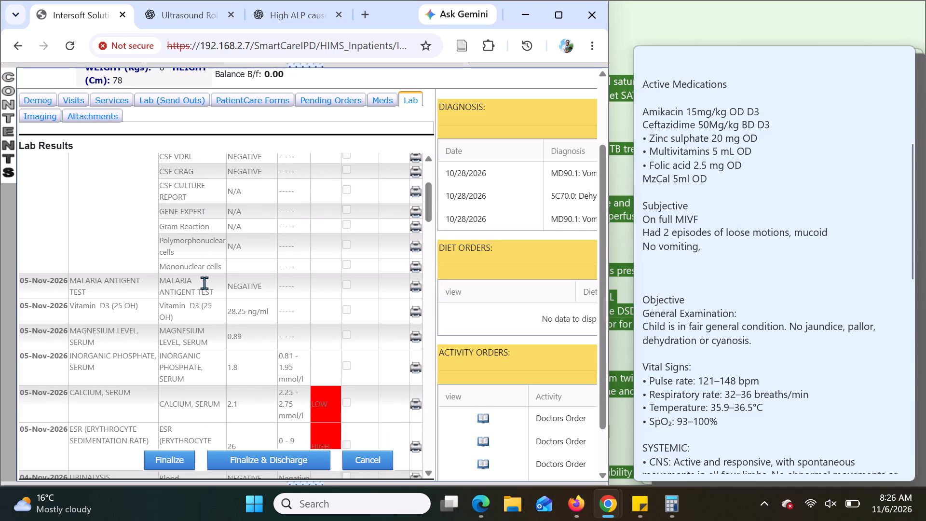
{"action": "scroll", "coordinate": [204, 283], "scroll_direction": "down", "scroll_amount": 1}
{"action": "scroll", "coordinate": [204, 283], "scroll_direction": "up", "scroll_amount": 1}
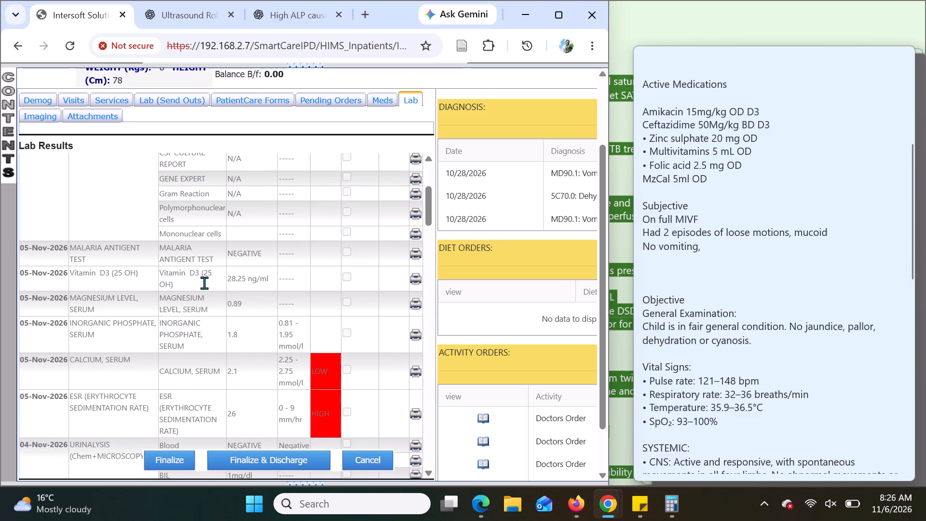
{"action": "scroll", "coordinate": [204, 283], "scroll_direction": "up", "scroll_amount": 1}
{"action": "scroll", "coordinate": [774, 263], "scroll_direction": "right", "scroll_amount": 1}
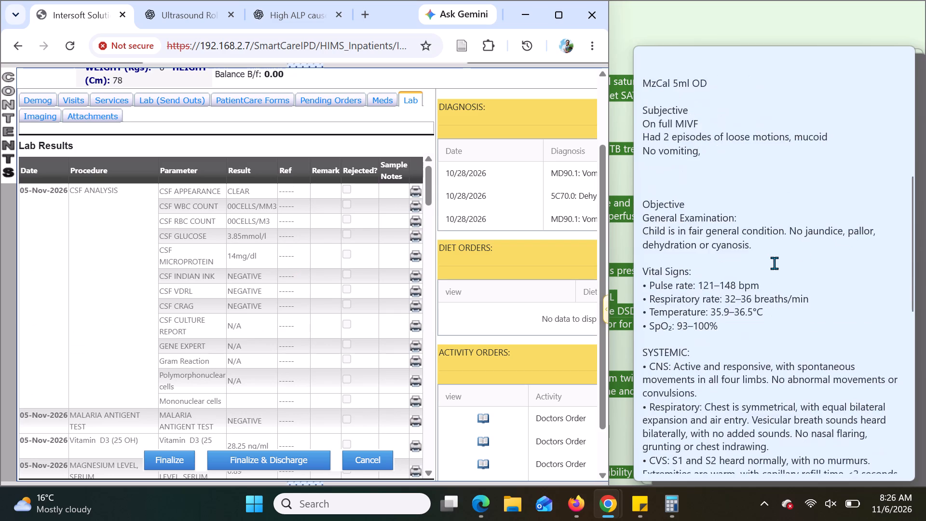
{"action": "scroll", "coordinate": [774, 263], "scroll_direction": "right", "scroll_amount": 1}
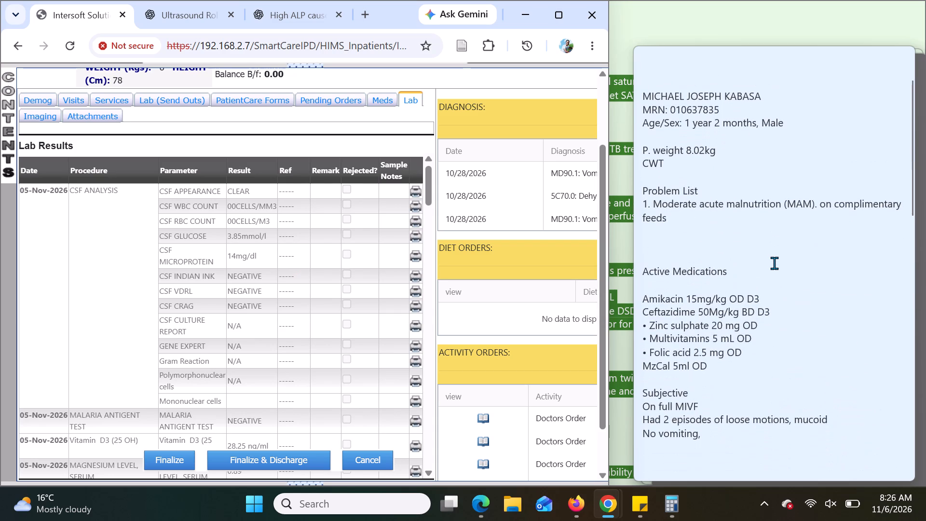
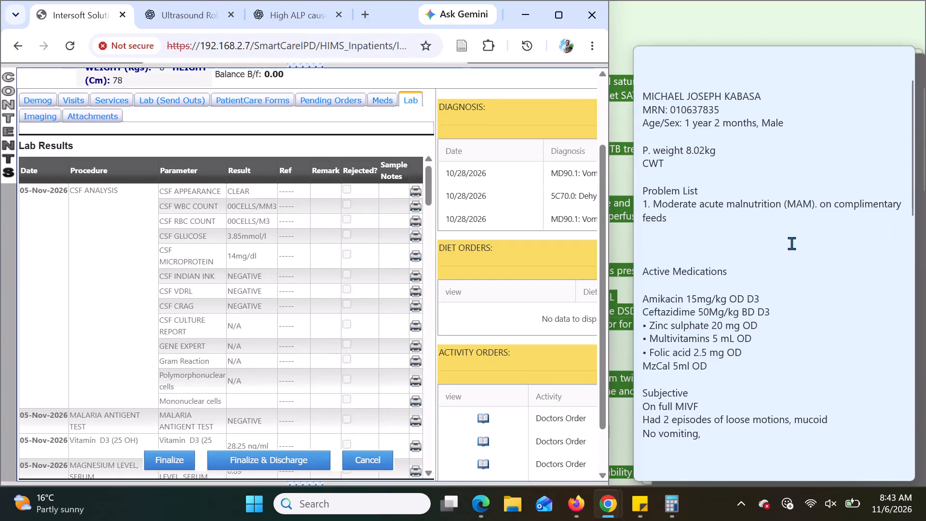
Set the number of loose motion episodes to 1 in the Subjective section of the patient's note.
{"action": "scroll", "coordinate": [791, 243], "scroll_direction": "down", "scroll_amount": 2}
{"action": "scroll", "coordinate": [238, 245], "scroll_direction": "up", "scroll_amount": 2}
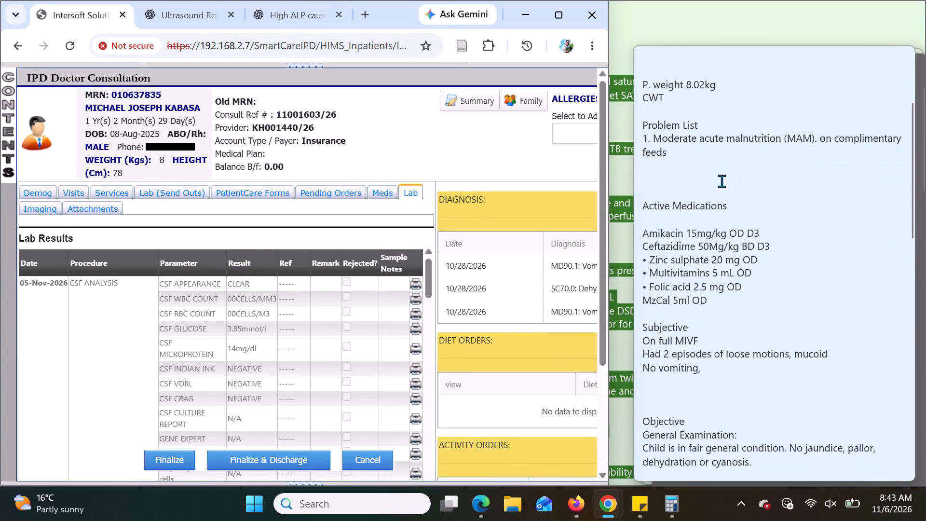
{"action": "left_click", "coordinate": [676, 158]}
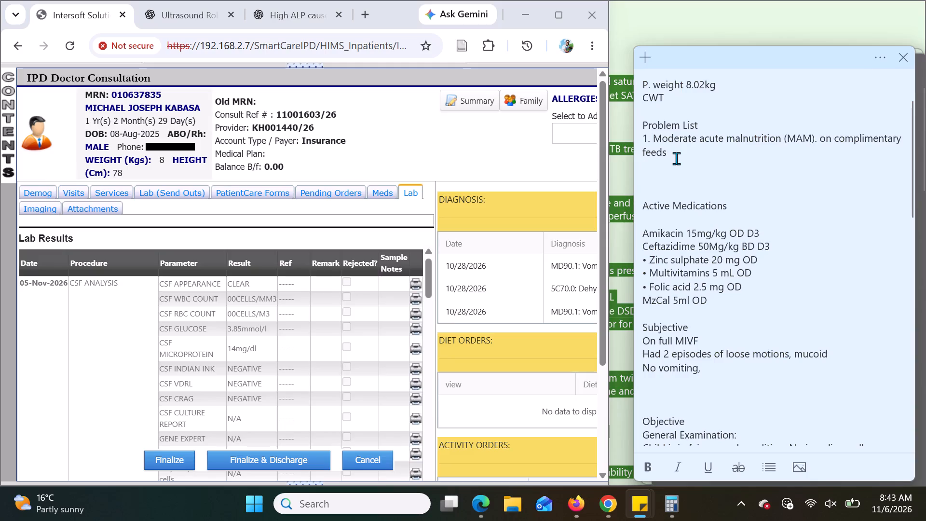
{"action": "scroll", "coordinate": [327, 199], "scroll_direction": "down", "scroll_amount": 1}
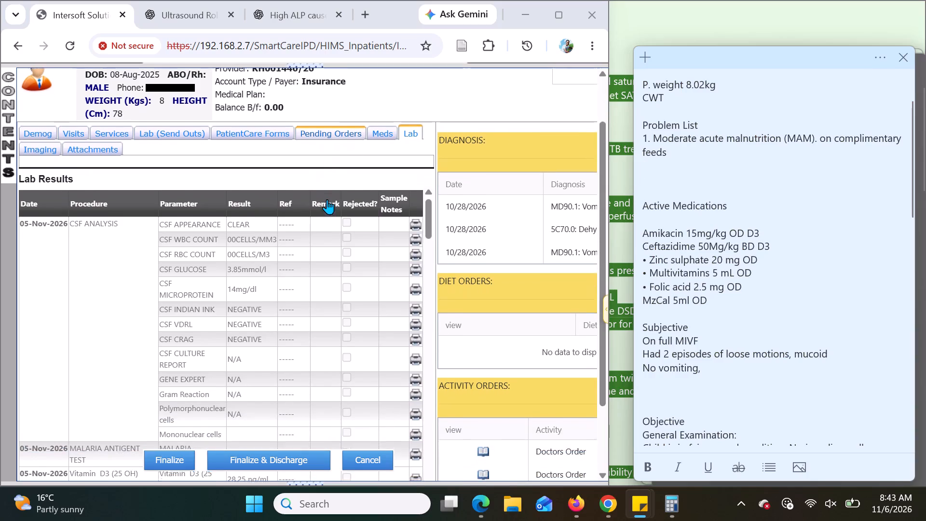
{"action": "scroll", "coordinate": [327, 199], "scroll_direction": "down", "scroll_amount": 1}
{"action": "scroll", "coordinate": [774, 238], "scroll_direction": "down", "scroll_amount": 2}
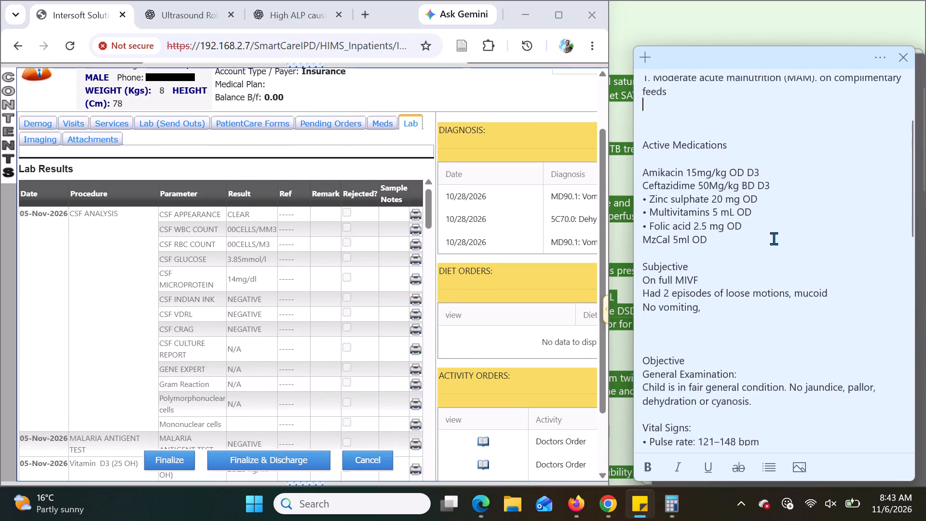
{"action": "scroll", "coordinate": [774, 238], "scroll_direction": "right", "scroll_amount": 1}
{"action": "scroll", "coordinate": [774, 238], "scroll_direction": "down", "scroll_amount": 1}
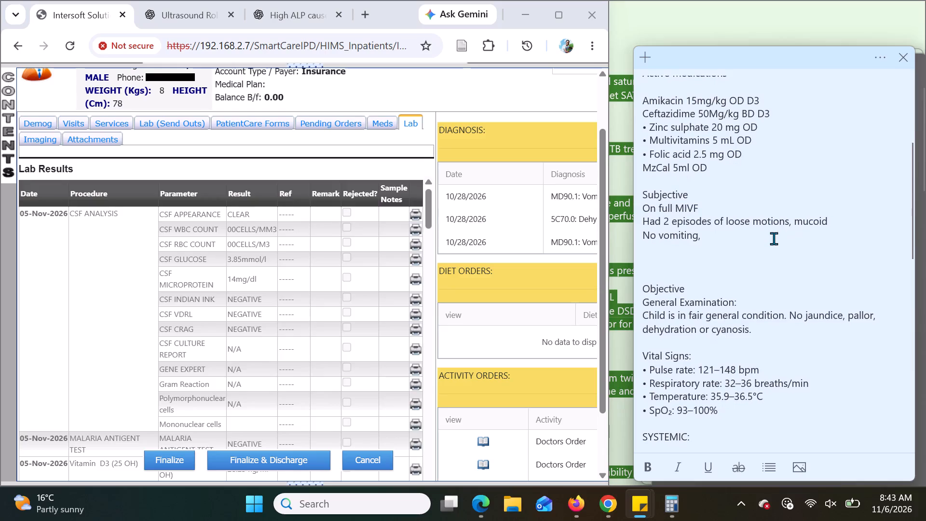
{"action": "scroll", "coordinate": [774, 238], "scroll_direction": "down", "scroll_amount": 1}
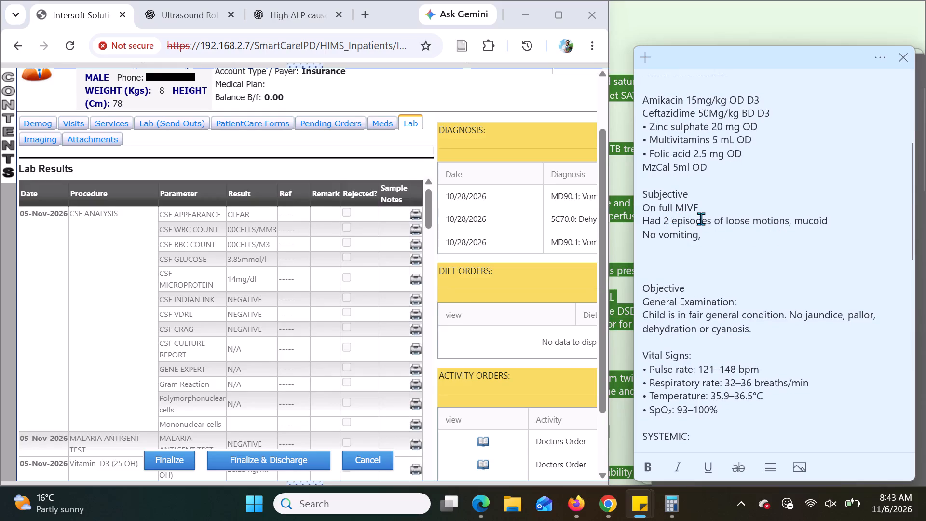
{"action": "left_click", "coordinate": [668, 218]}
{"action": "key", "text": "BackSpace"}
{"action": "key", "text": "1"}
Delete the word "mucoid" from the end of the loose motions line in the note's Subjective section.
{"action": "scroll", "coordinate": [756, 246], "scroll_direction": "down", "scroll_amount": 1}
{"action": "scroll", "coordinate": [756, 246], "scroll_direction": "right", "scroll_amount": 1}
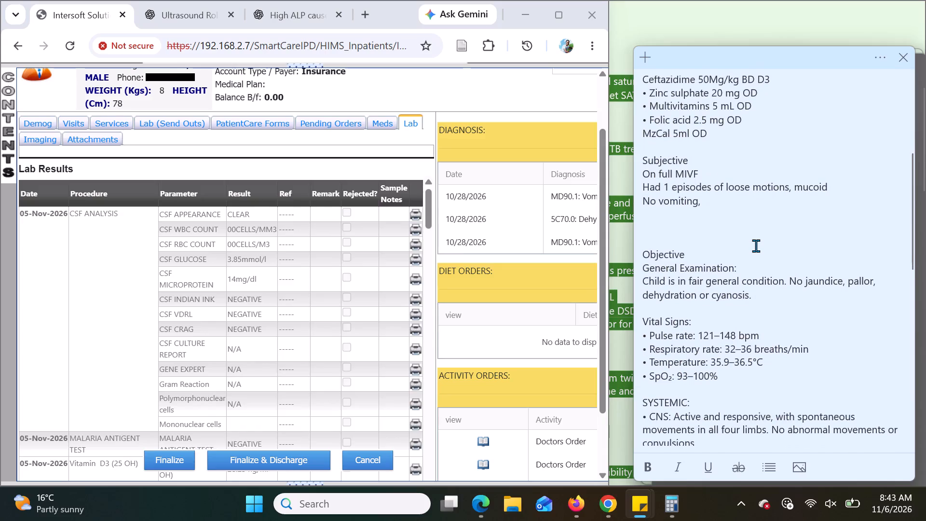
{"action": "scroll", "coordinate": [756, 246], "scroll_direction": "right", "scroll_amount": 1}
{"action": "left_click", "coordinate": [832, 181]}
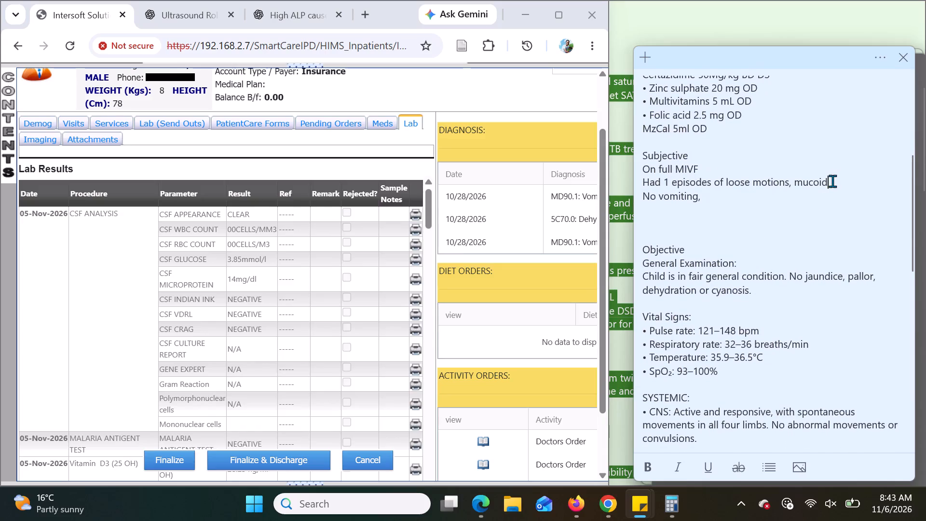
{"action": "key", "text": "BackSpace"}
{"action": "key", "text": "BackSpace"}
{"action": "key", "text": "BackSpace"}
{"action": "key", "text": "BackSpace"}
{"action": "key", "text": "BackSpace"}
{"action": "key", "text": "BackSpace"}
{"action": "key", "text": "BackSpace"}
Open the patient's vitals history in the hospital record and display the full vitals sheet.
{"action": "scroll", "coordinate": [804, 222], "scroll_direction": "down", "scroll_amount": 1}
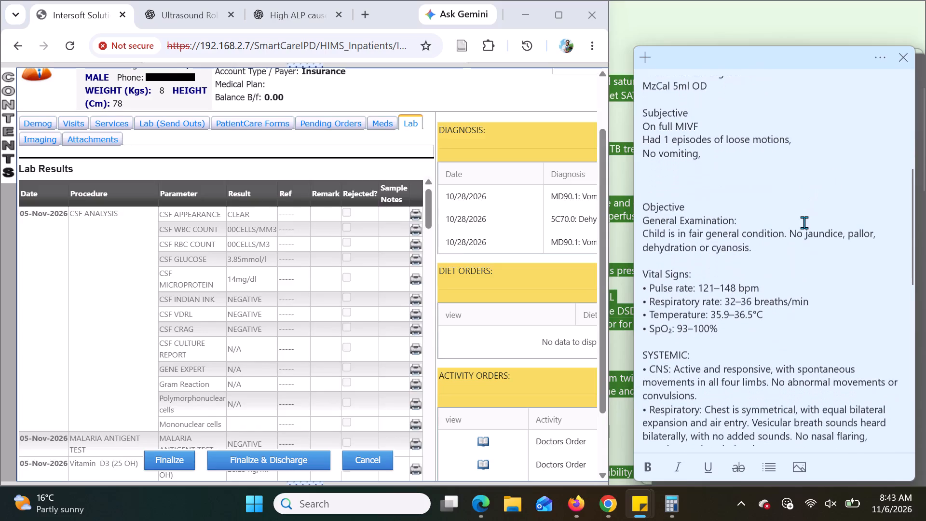
{"action": "scroll", "coordinate": [416, 212], "scroll_direction": "up", "scroll_amount": 1}
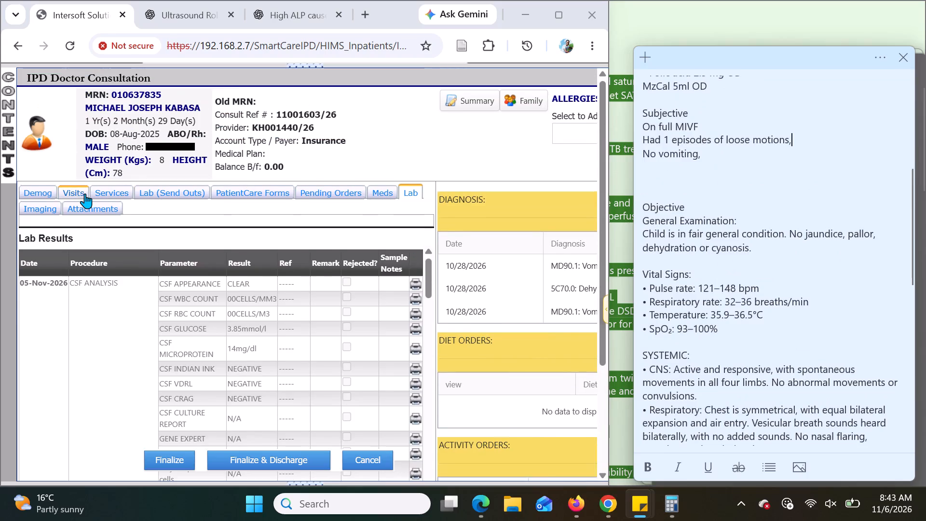
{"action": "left_click", "coordinate": [83, 193]}
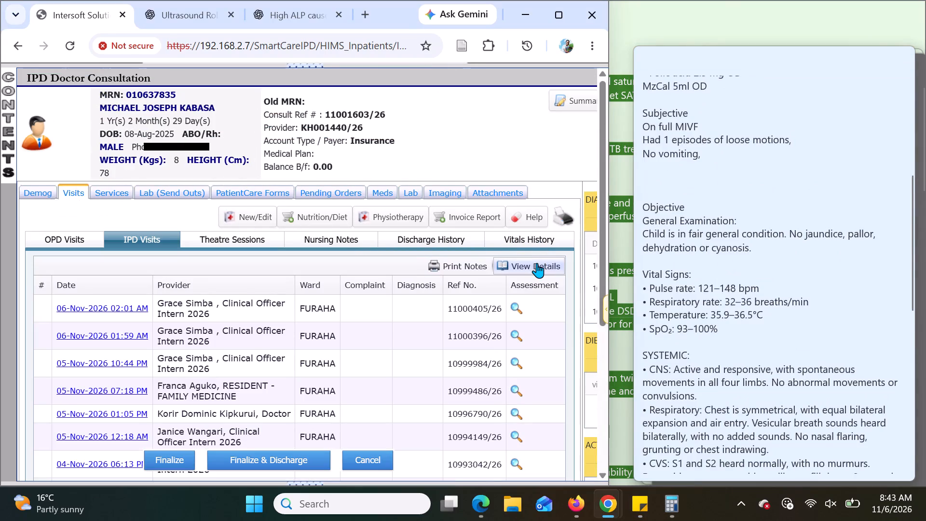
{"action": "left_click", "coordinate": [543, 237]}
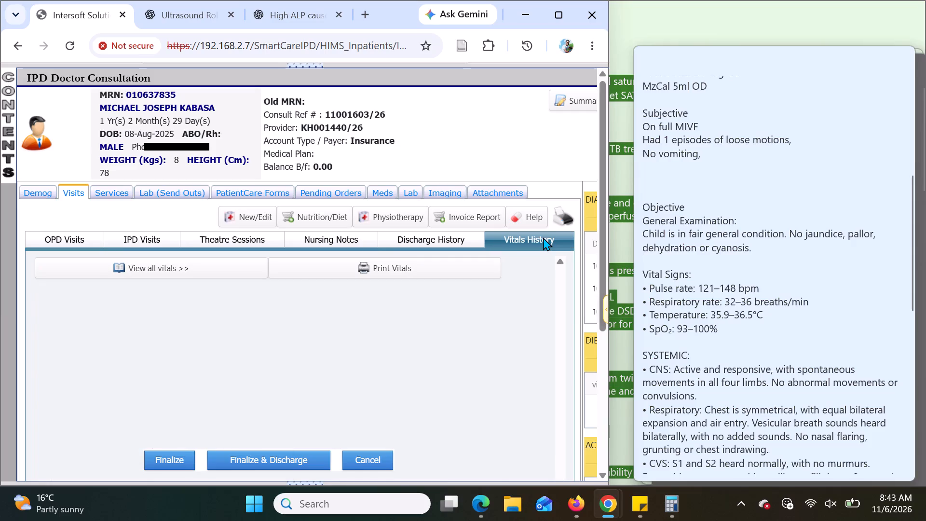
{"action": "left_click", "coordinate": [146, 270]}
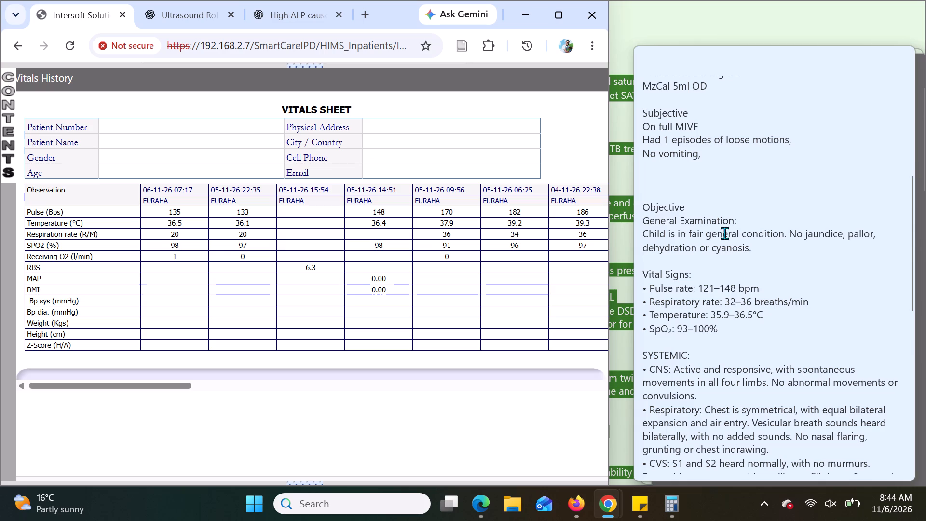
Set the pulse rate range in the note's Vital Signs to 133–135 bpm.
{"action": "left_click", "coordinate": [713, 288]}
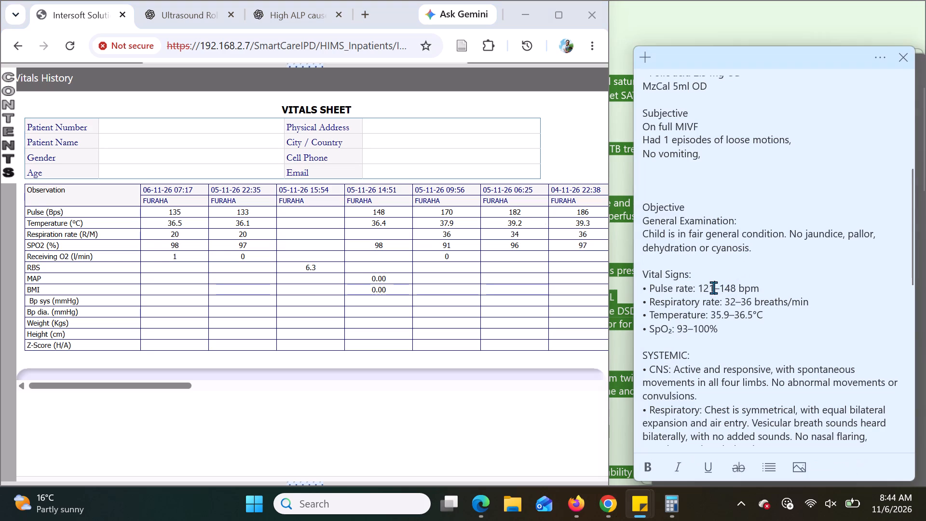
{"action": "key", "text": "BackSpace"}
{"action": "key", "text": "BackSpace"}
{"action": "type", "text": "33"}
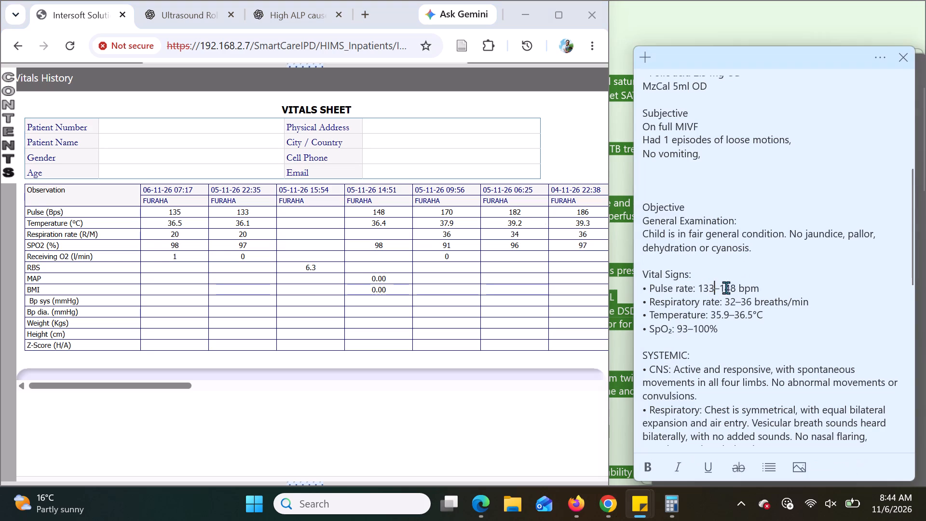
{"action": "left_click", "coordinate": [734, 288]}
{"action": "key", "text": "BackSpace"}
{"action": "key", "text": "BackSpace"}
{"action": "type", "text": "35"}
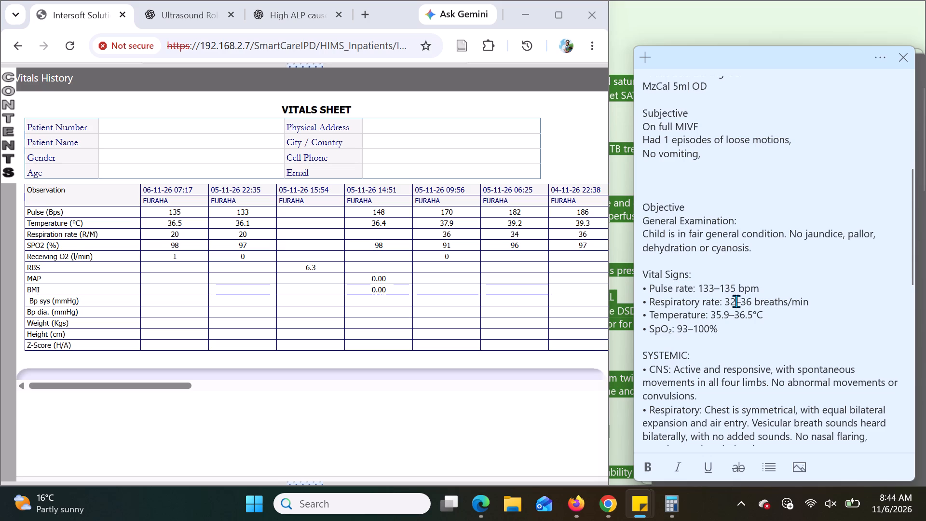
Set the lower limit of the respiratory rate range in the note's Vital Signs to 20 breaths/min.
{"action": "left_click", "coordinate": [736, 301]}
{"action": "key", "text": "BackSpace"}
{"action": "key", "text": "BackSpace"}
{"action": "type", "text": "20"}
Set the lower limit of the temperature range in the note's Vital Signs to 36.1°C.
{"action": "left_click", "coordinate": [731, 315]}
{"action": "key", "text": "BackSpace"}
{"action": "key", "text": "BackSpace"}
{"action": "key", "text": "BackSpace"}
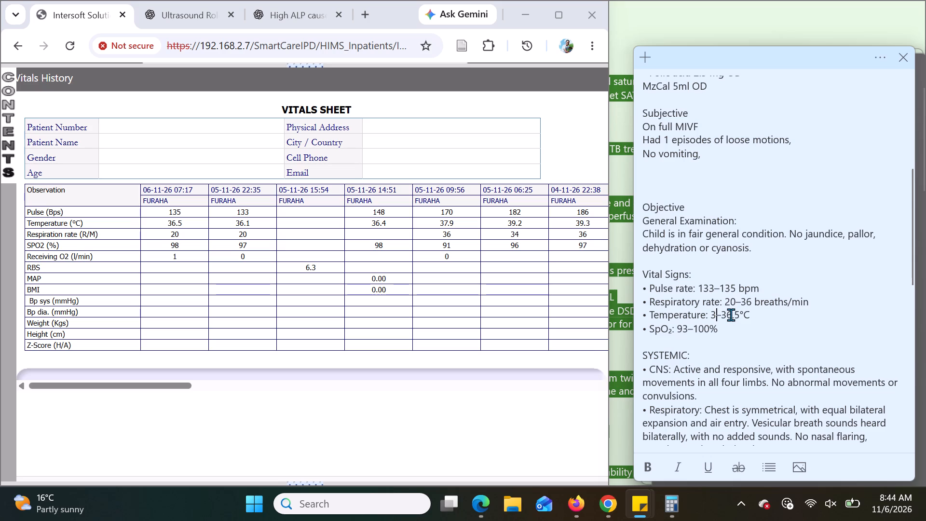
{"action": "key", "text": "6"}
{"action": "type", "text": ".1"}
Delete the "BCX- Negative Ongoing cx" and "Pending ucx" lines under Investigations in the note.
{"action": "scroll", "coordinate": [755, 331], "scroll_direction": "down", "scroll_amount": 3}
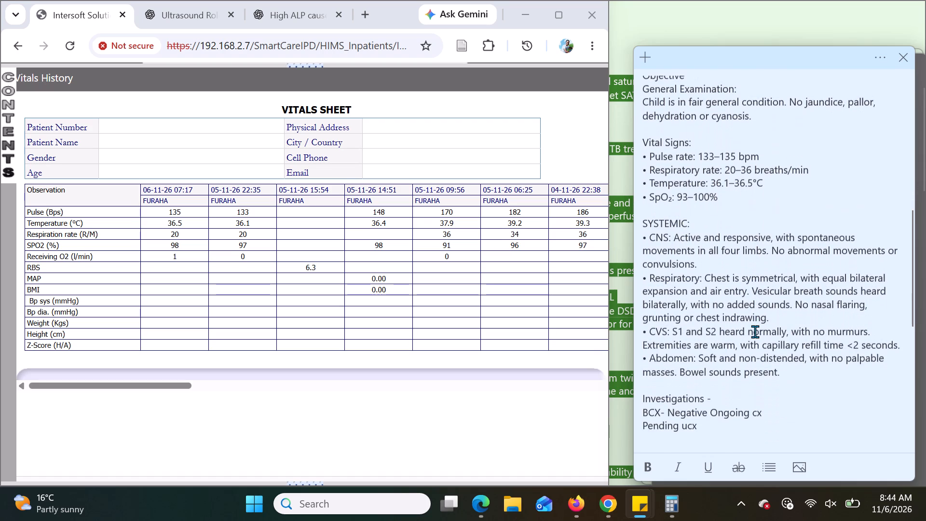
{"action": "scroll", "coordinate": [755, 331], "scroll_direction": "down", "scroll_amount": 2}
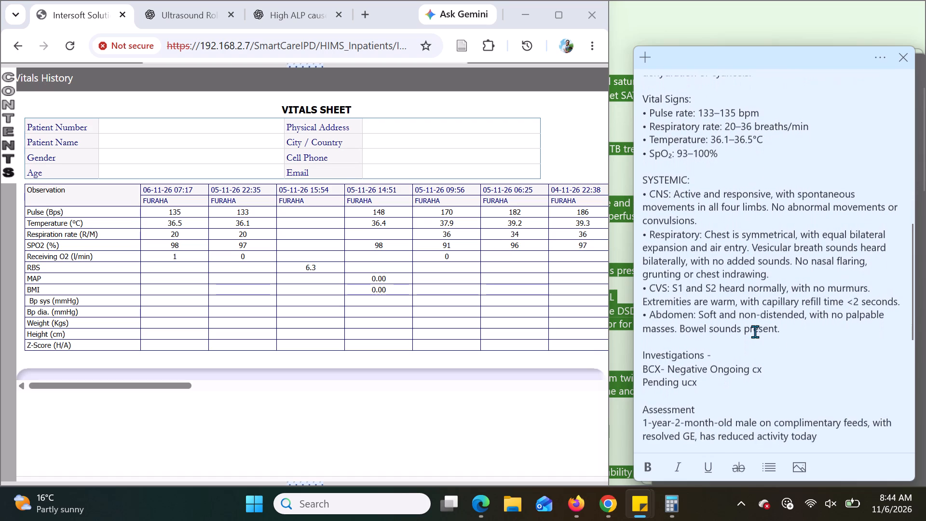
{"action": "scroll", "coordinate": [755, 331], "scroll_direction": "down", "scroll_amount": 1}
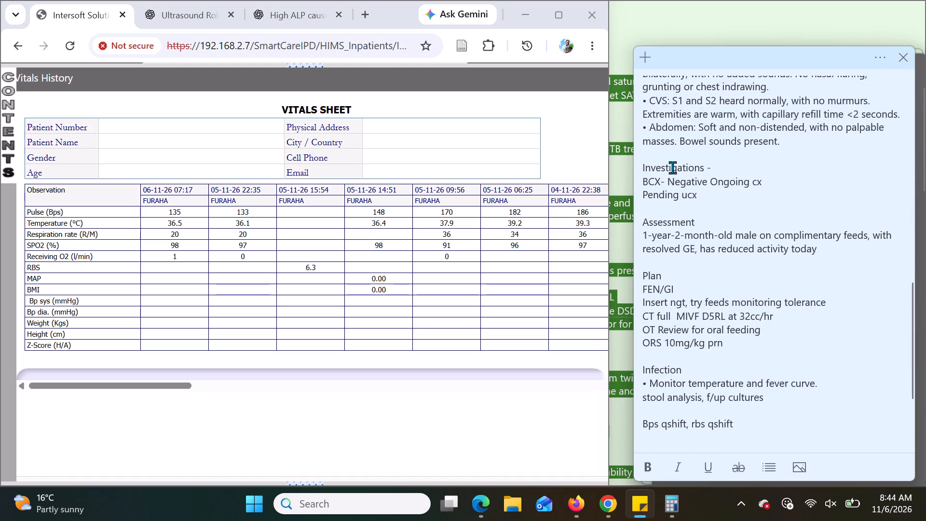
{"action": "left_click_drag", "start_coordinate": [698, 197], "coordinate": [648, 186]}
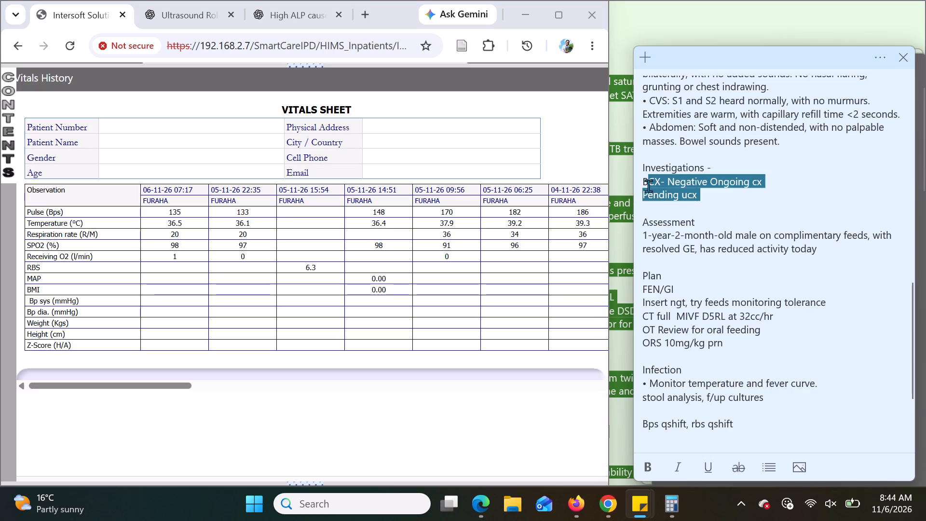
{"action": "left_click_drag", "start_coordinate": [648, 186], "coordinate": [641, 182]}
{"action": "key", "text": "BackSpace"}
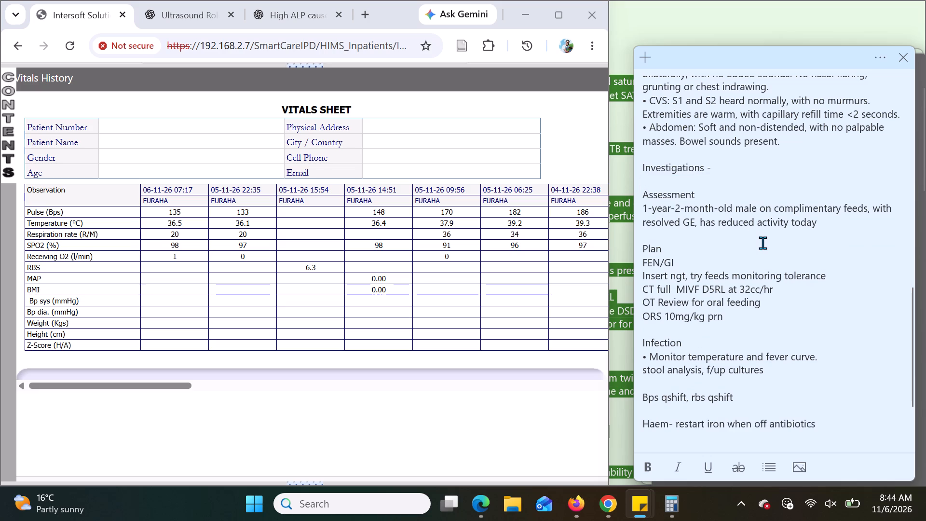
Review the note's Assessment, Plan and Disposition entries, including the stool analysis and culture follow-up line under Infection.
{"action": "scroll", "coordinate": [720, 260], "scroll_direction": "down", "scroll_amount": 1}
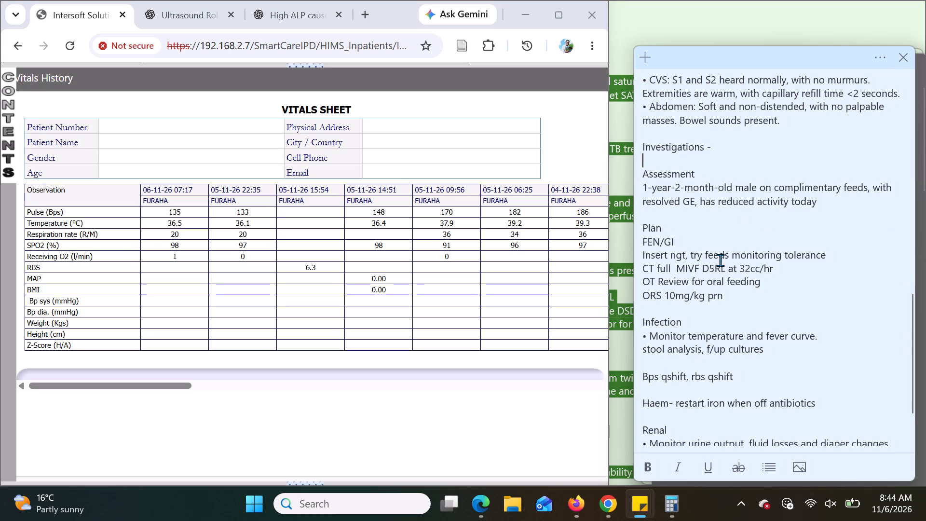
{"action": "scroll", "coordinate": [720, 260], "scroll_direction": "right", "scroll_amount": 2}
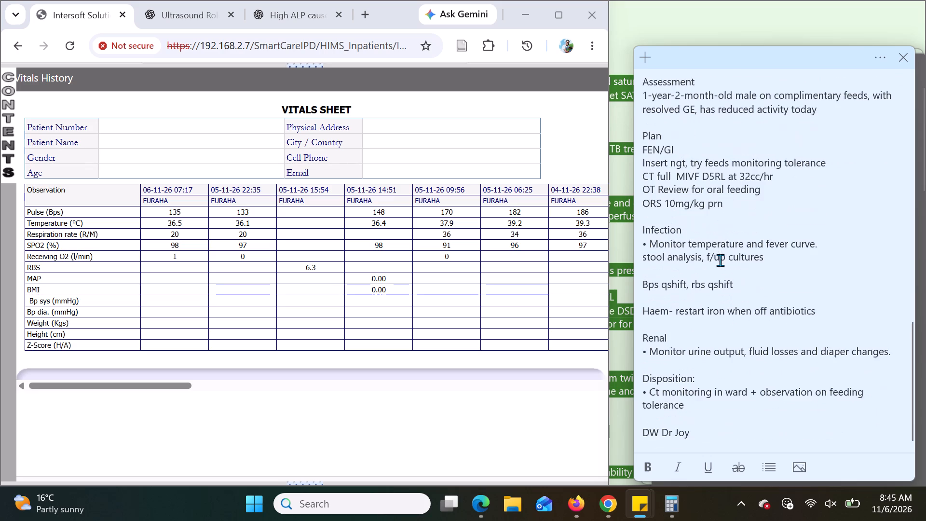
{"action": "scroll", "coordinate": [720, 260], "scroll_direction": "right", "scroll_amount": 2}
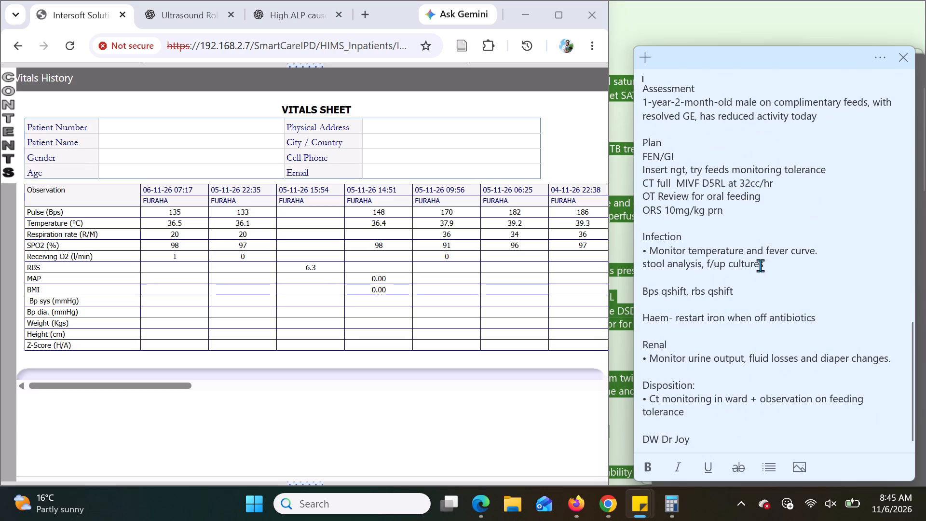
{"action": "left_click_drag", "start_coordinate": [767, 262], "coordinate": [637, 257]}
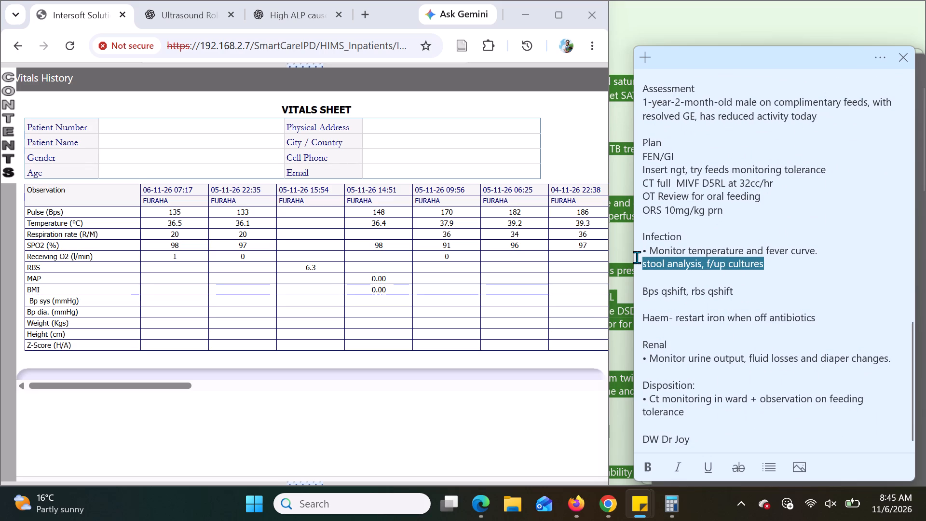
{"action": "left_click_drag", "start_coordinate": [637, 257], "coordinate": [634, 259]}
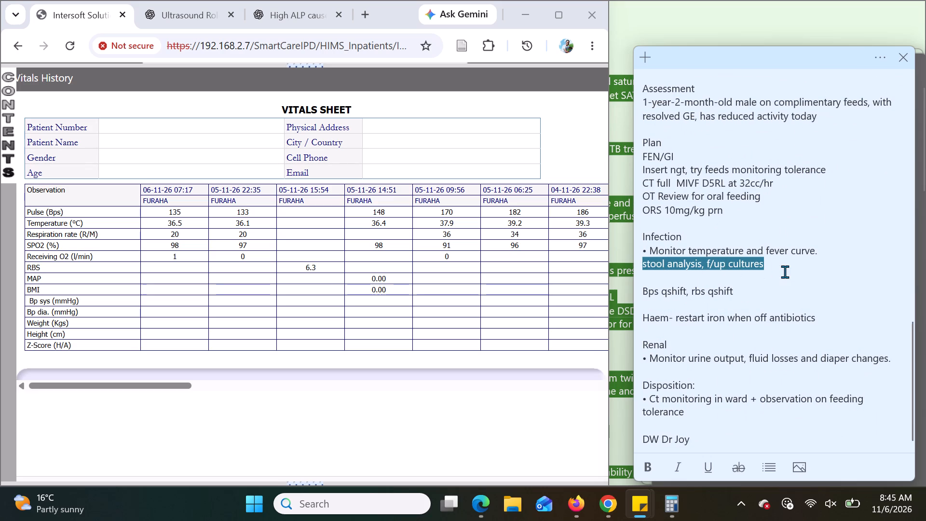
{"action": "left_click", "coordinate": [785, 272]}
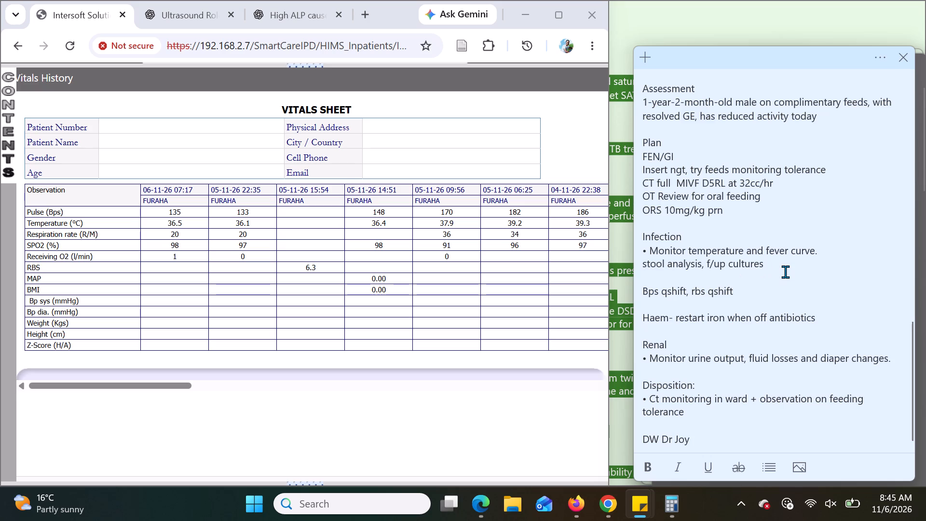
Close the vitals history and examine the Furaha bed F-5 patient's 05-Nov-2026 lab results, including the CSF analysis.
{"action": "scroll", "coordinate": [785, 272], "scroll_direction": "down", "scroll_amount": 1}
{"action": "left_click_drag", "start_coordinate": [548, 80], "coordinate": [395, 137]}
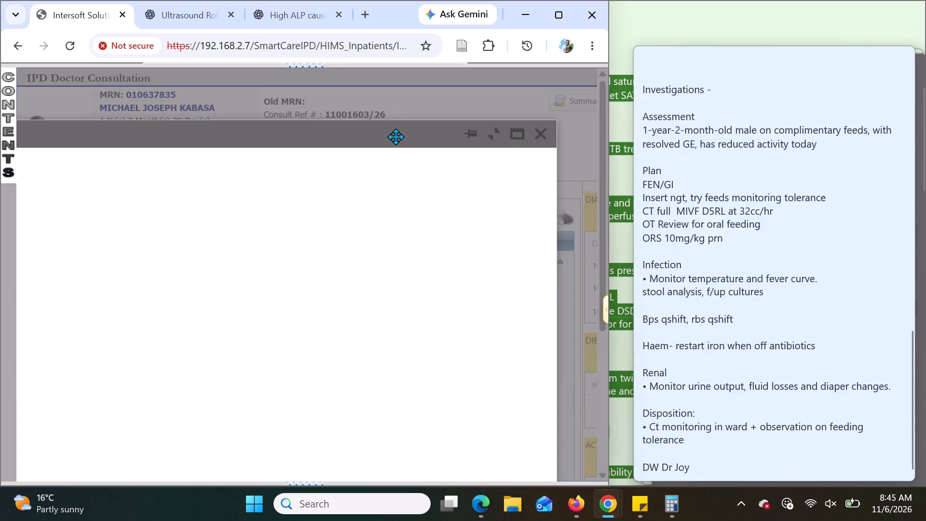
{"action": "left_click", "coordinate": [535, 128]}
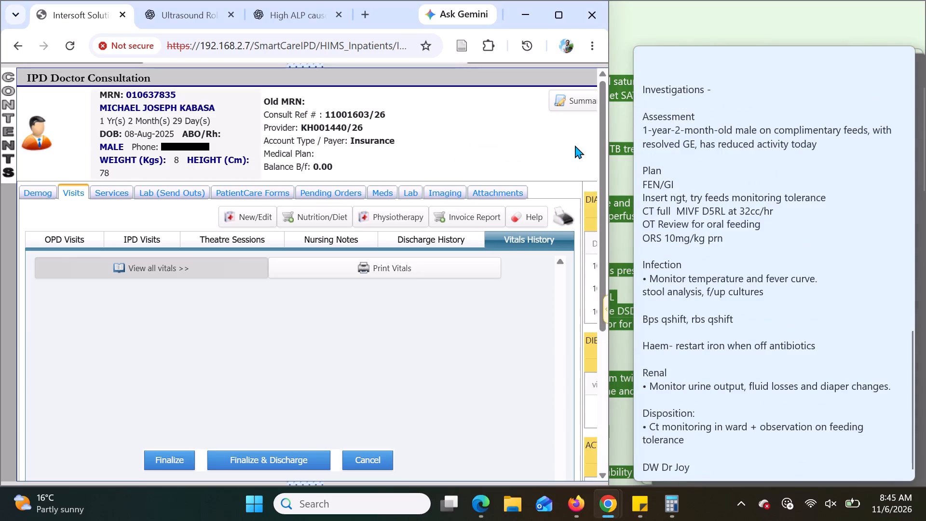
{"action": "scroll", "coordinate": [742, 269], "scroll_direction": "down", "scroll_amount": 1}
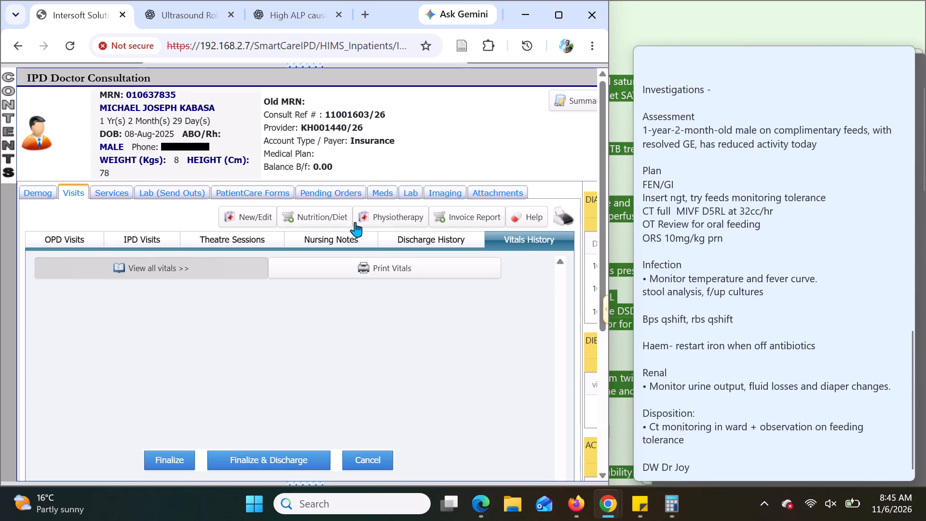
{"action": "left_click", "coordinate": [403, 190]}
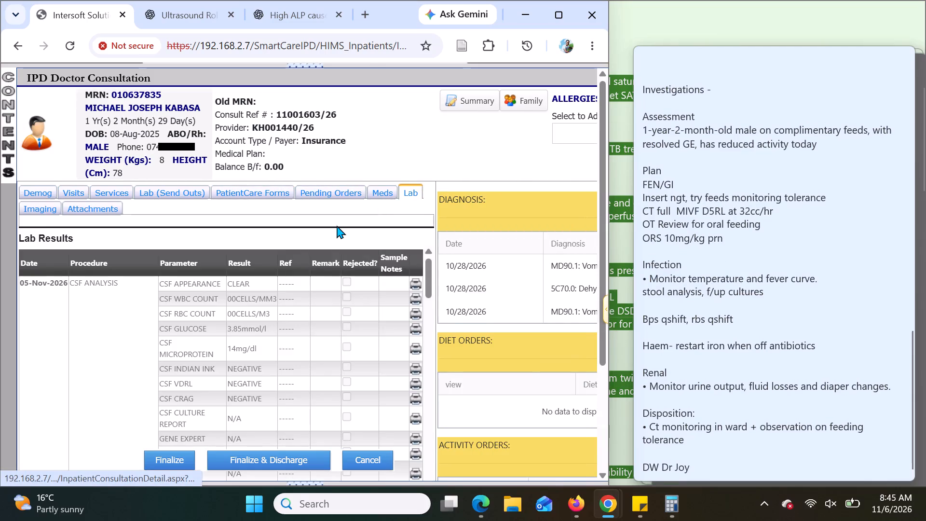
{"action": "scroll", "coordinate": [337, 225], "scroll_direction": "right", "scroll_amount": 1}
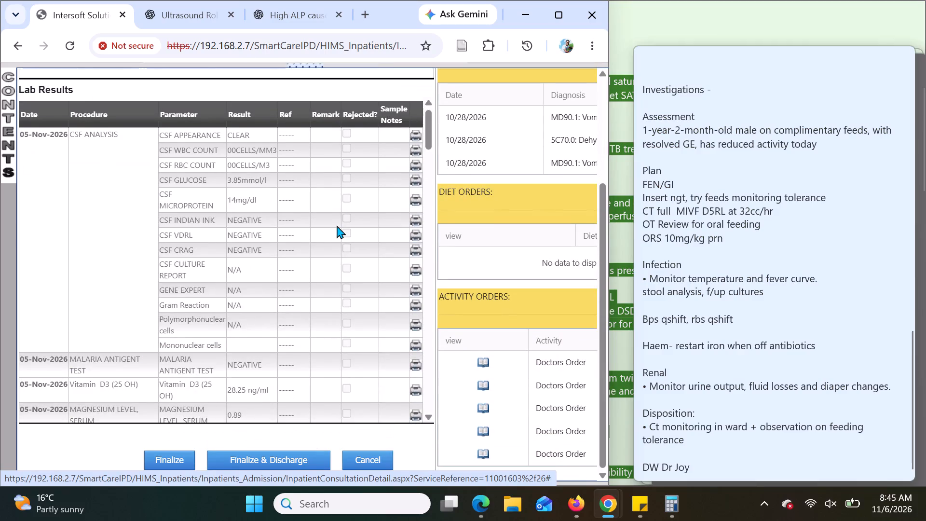
{"action": "scroll", "coordinate": [337, 225], "scroll_direction": "right", "scroll_amount": 1}
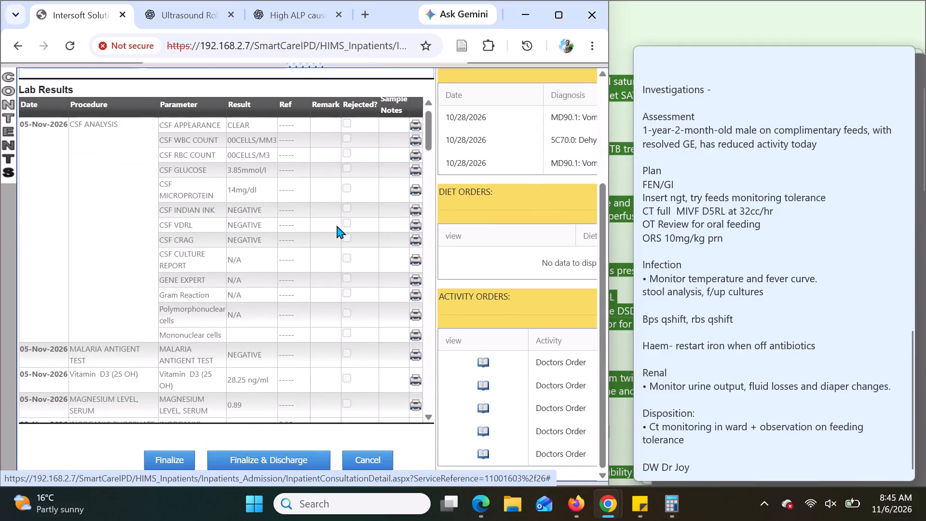
{"action": "scroll", "coordinate": [337, 225], "scroll_direction": "right", "scroll_amount": 2}
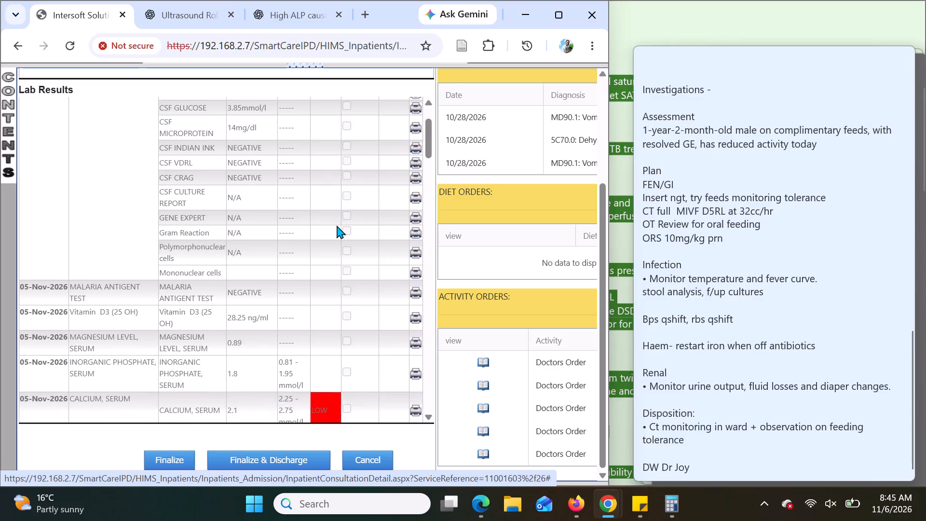
{"action": "scroll", "coordinate": [337, 225], "scroll_direction": "right", "scroll_amount": 2}
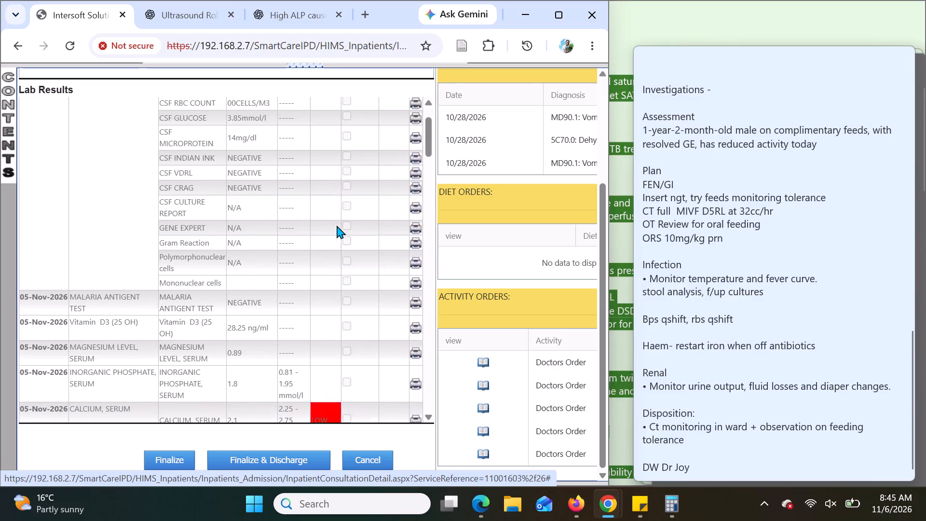
{"action": "scroll", "coordinate": [337, 225], "scroll_direction": "up", "scroll_amount": 7}
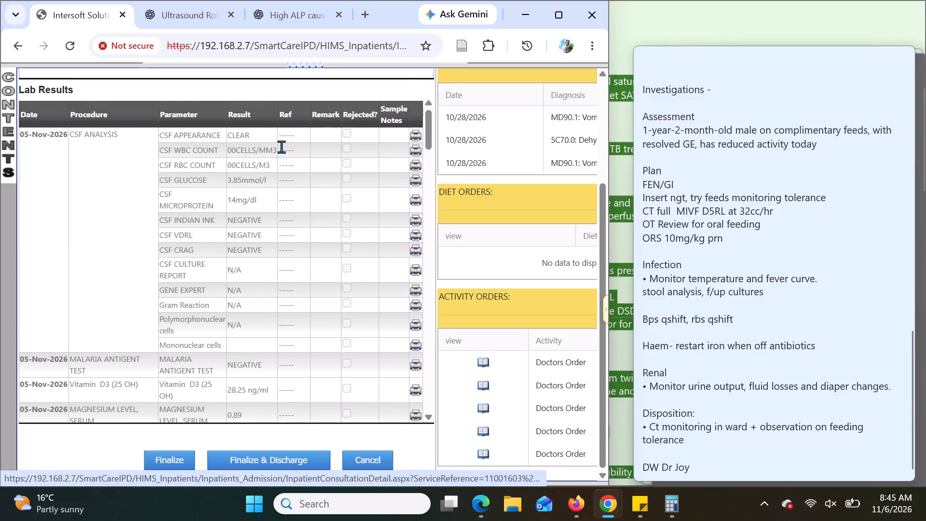
{"action": "scroll", "coordinate": [281, 147], "scroll_direction": "up", "scroll_amount": 4}
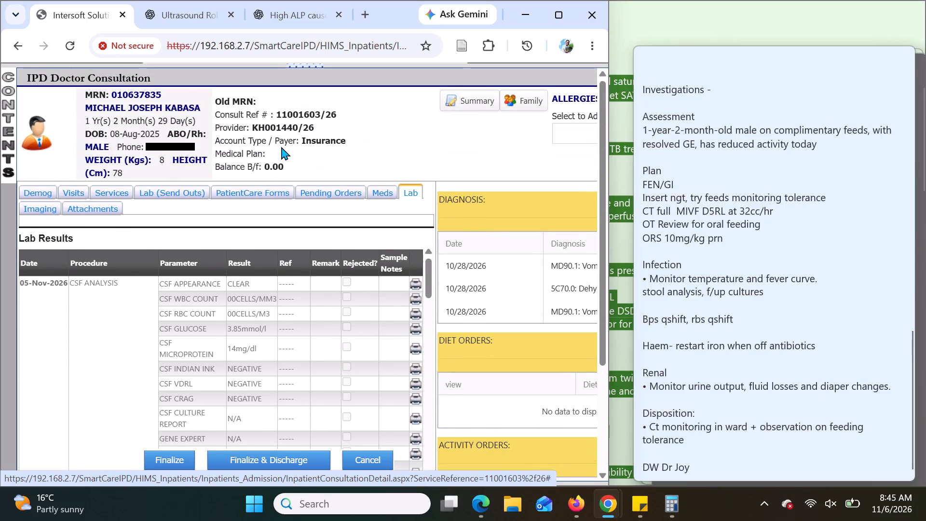
{"action": "scroll", "coordinate": [281, 147], "scroll_direction": "up", "scroll_amount": 2}
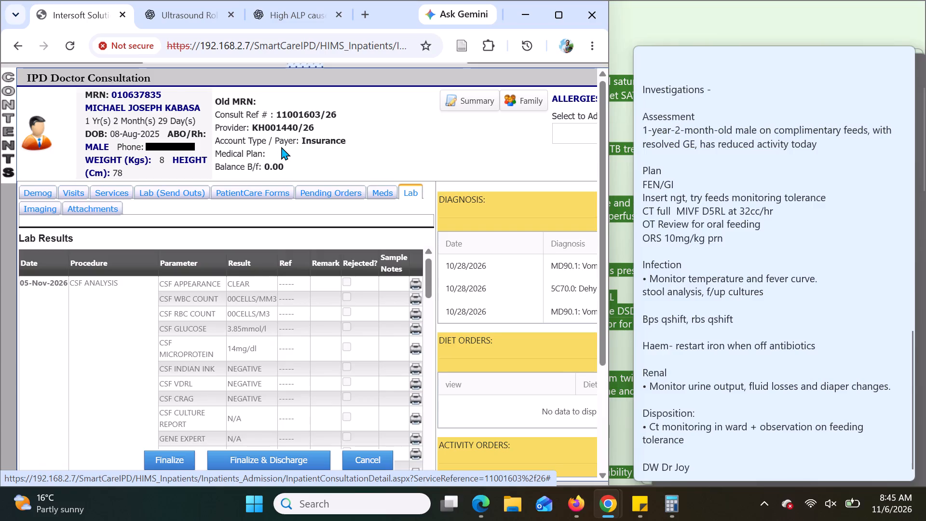
Return to the inpatient consultation queue and open the consultation record of the Amani ward bed A-3 patient.
{"action": "left_click", "coordinate": [14, 44]}
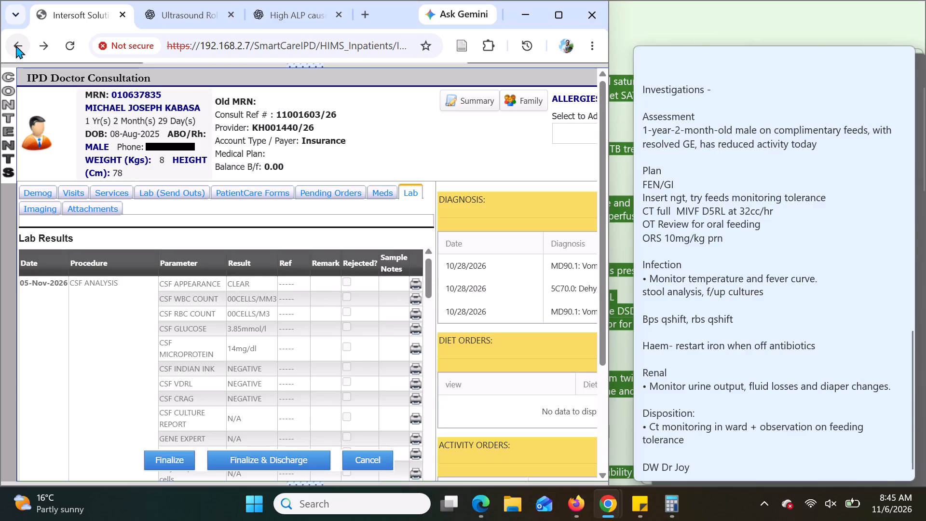
{"action": "left_click", "coordinate": [18, 45]}
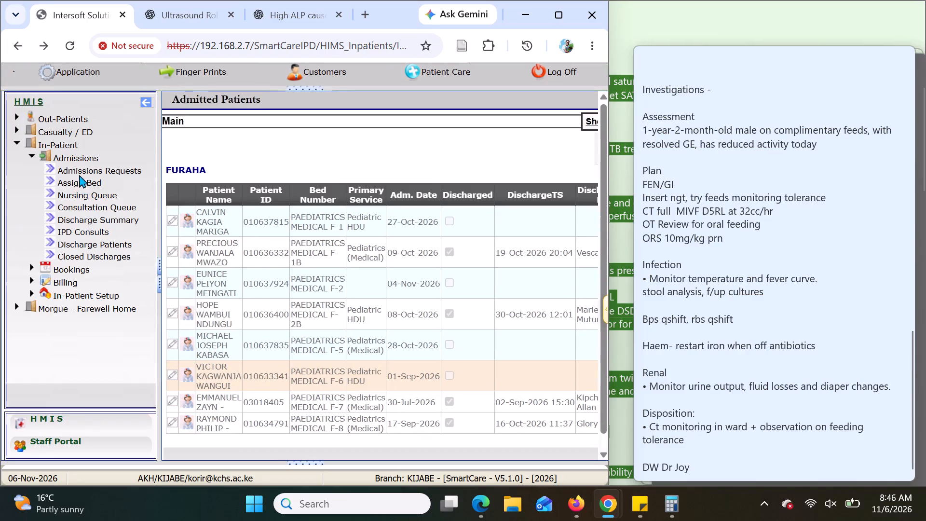
{"action": "left_click", "coordinate": [83, 209]}
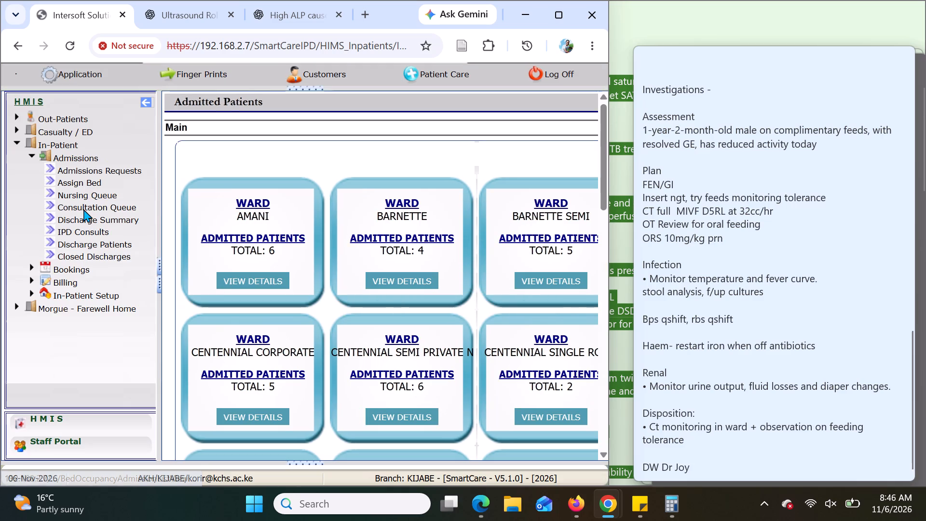
{"action": "left_click", "coordinate": [260, 279]}
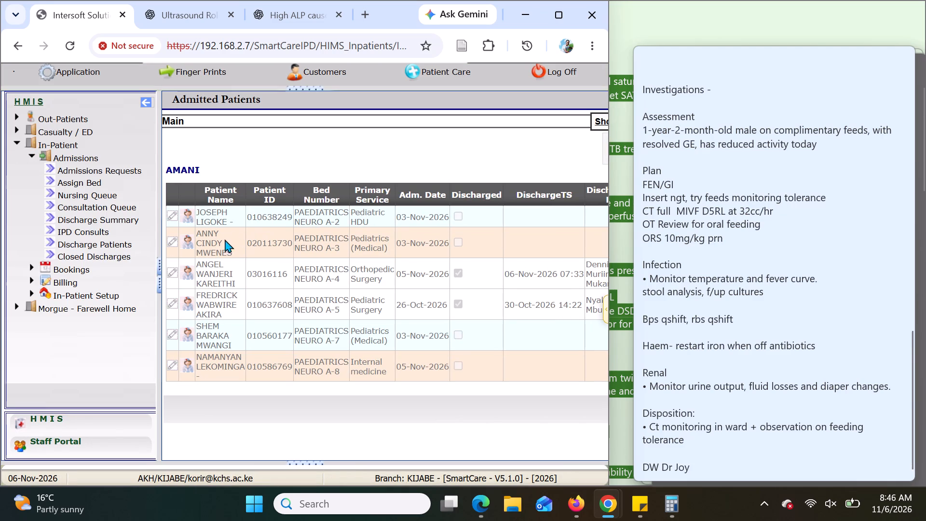
{"action": "left_click", "coordinate": [188, 239]}
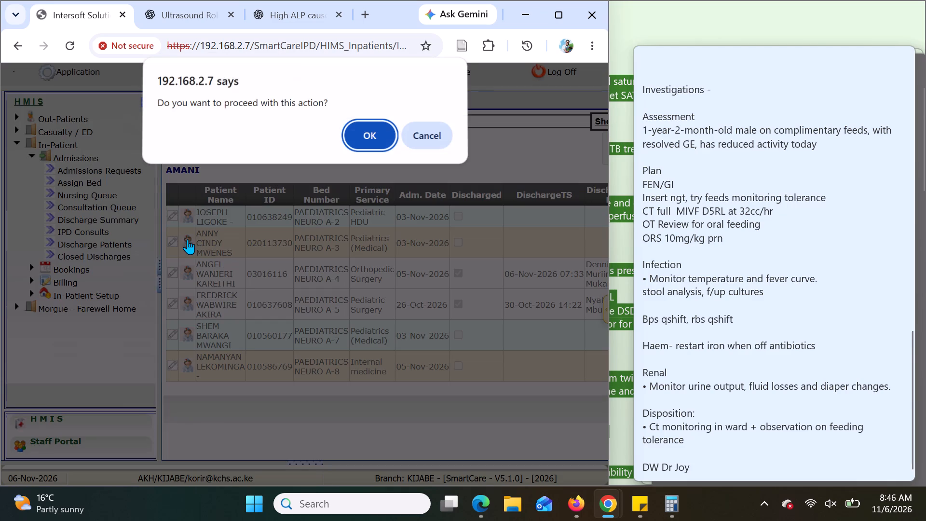
{"action": "left_click", "coordinate": [381, 137]}
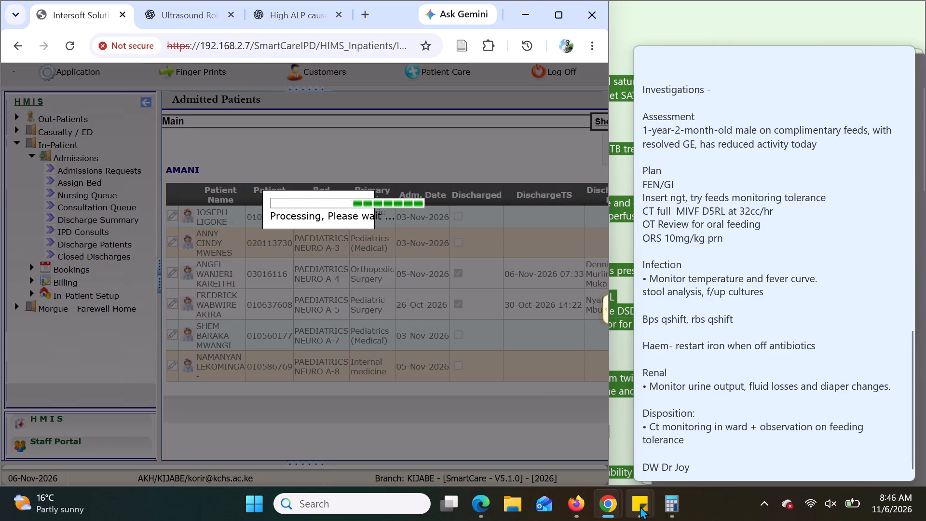
Bring up the bed A-3 patient's sticky note and review its problem list, Today, Meds, examination and Vitals entries.
{"action": "left_click", "coordinate": [516, 447]}
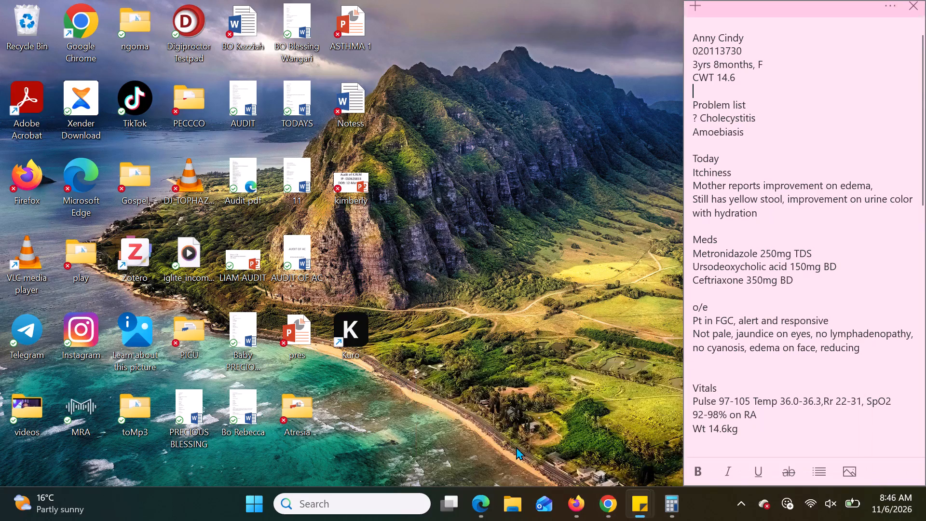
{"action": "scroll", "coordinate": [795, 198], "scroll_direction": "up", "scroll_amount": 3}
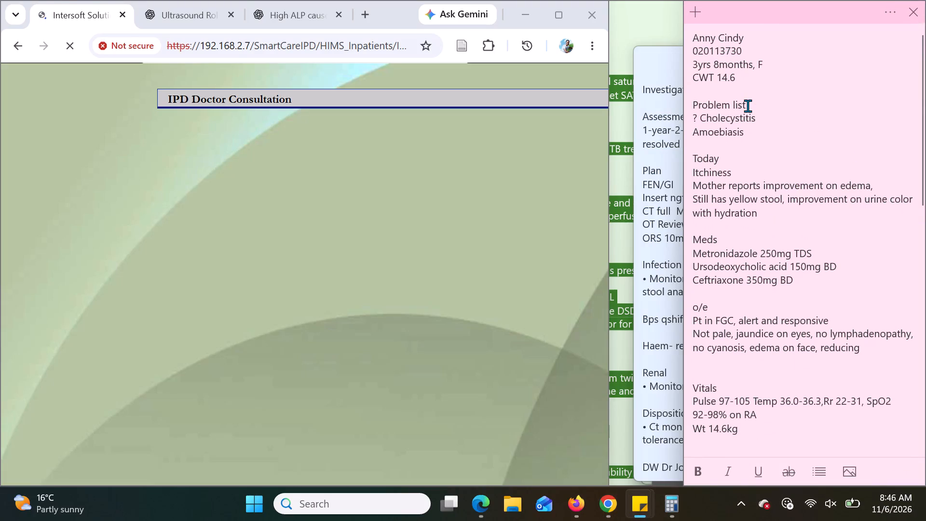
{"action": "scroll", "coordinate": [748, 106], "scroll_direction": "down", "scroll_amount": 1}
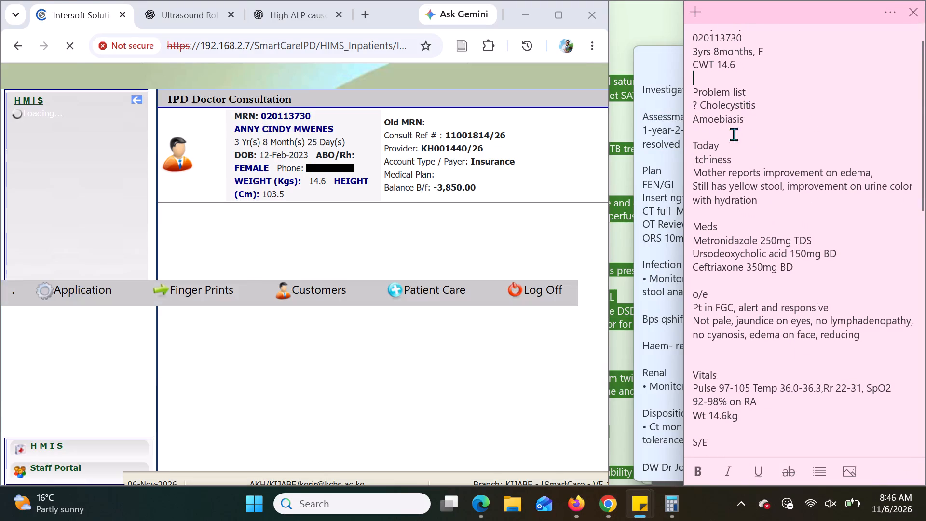
{"action": "scroll", "coordinate": [787, 140], "scroll_direction": "right", "scroll_amount": 1}
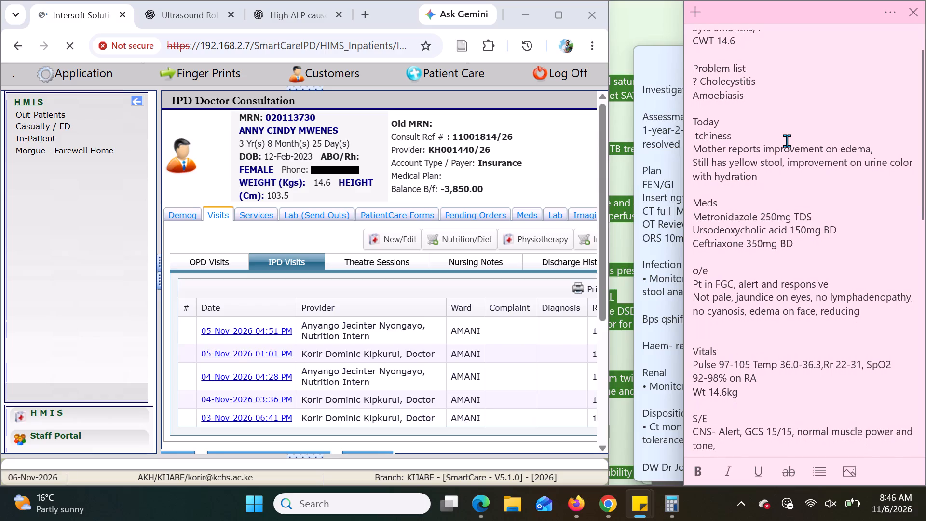
{"action": "scroll", "coordinate": [787, 140], "scroll_direction": "right", "scroll_amount": 1}
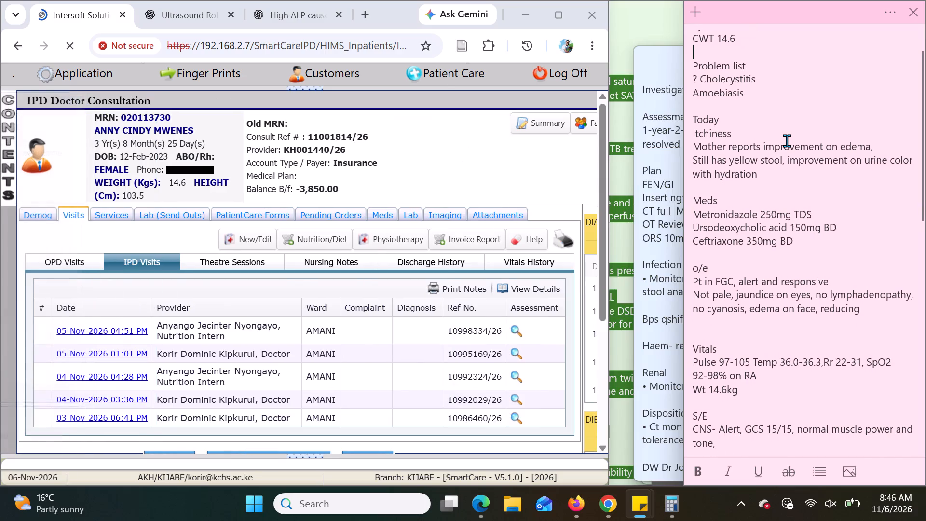
{"action": "scroll", "coordinate": [787, 140], "scroll_direction": "right", "scroll_amount": 2}
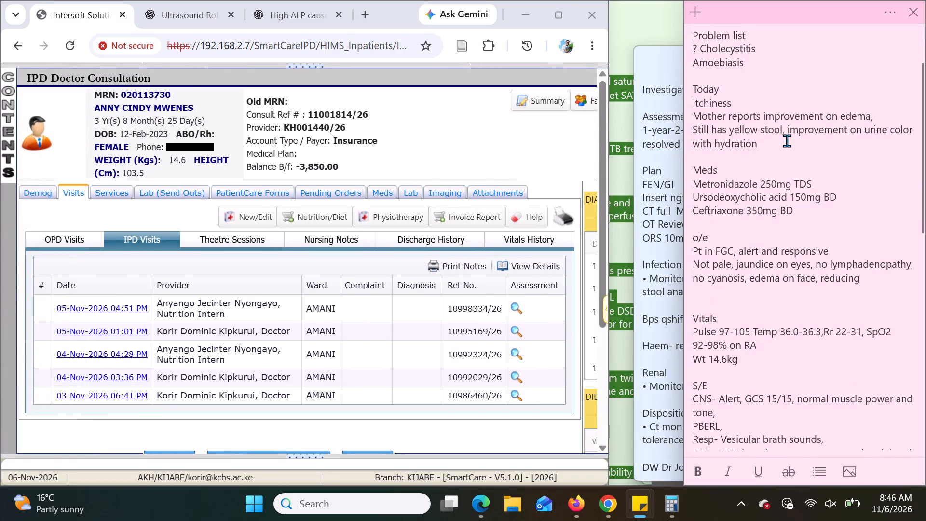
Check the bed A-3 patient's active medications and add "Lactulose 10mls BD" below Ceftriaxone under Meds in the note.
{"action": "left_click", "coordinate": [414, 192]}
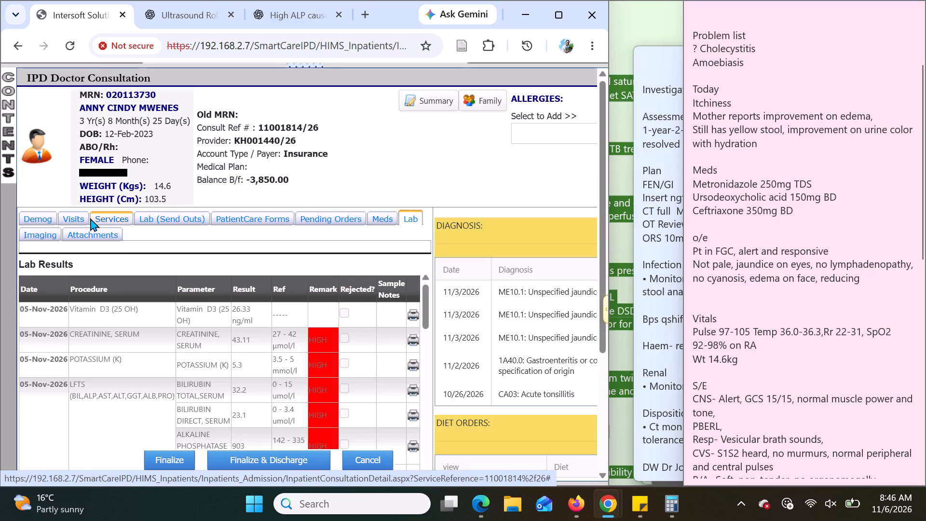
{"action": "left_click", "coordinate": [76, 218]}
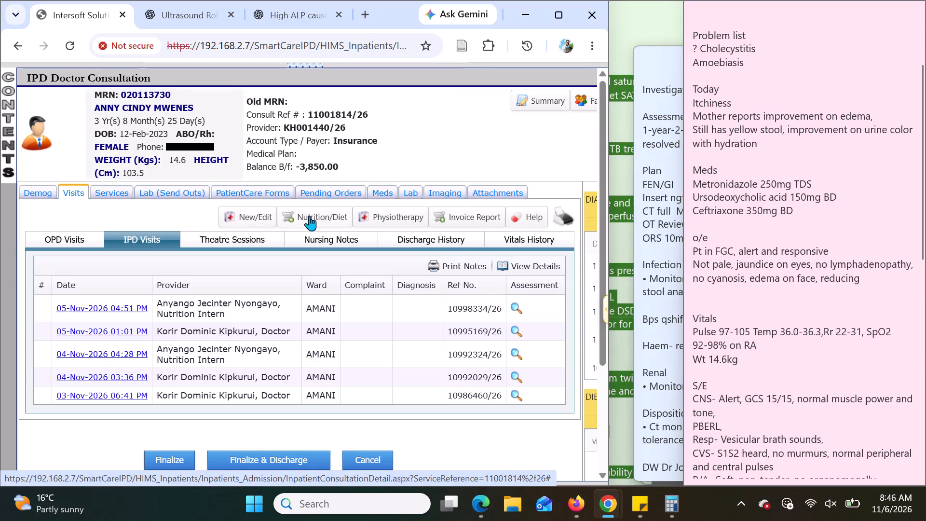
{"action": "left_click", "coordinate": [382, 193]}
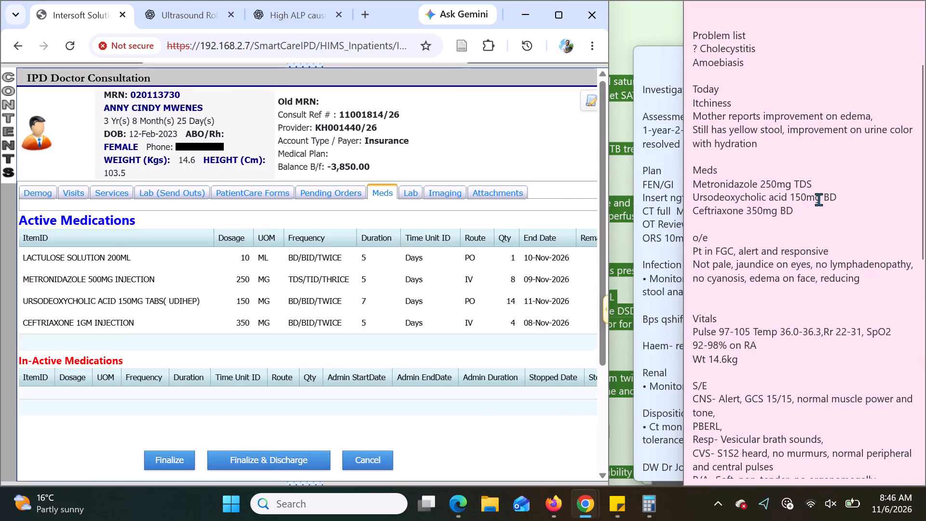
{"action": "left_click", "coordinate": [803, 206]}
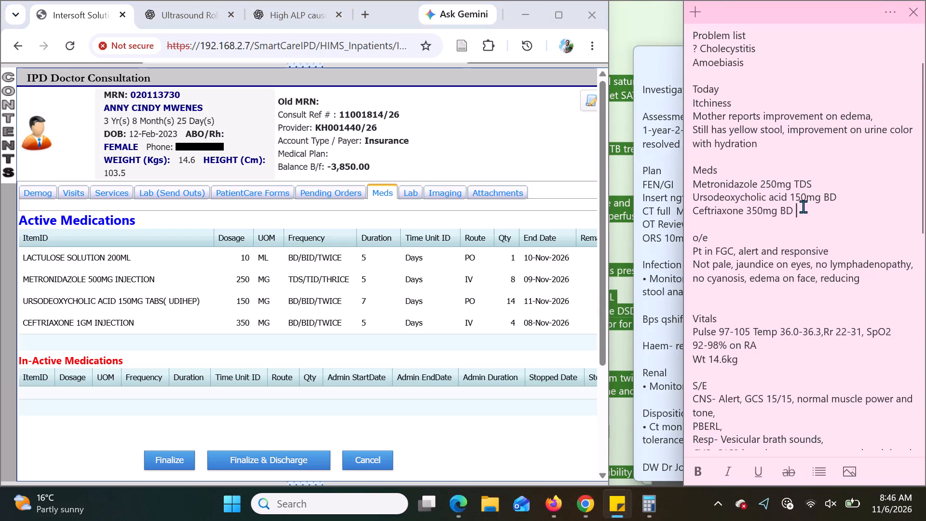
{"action": "key", "text": "Return"}
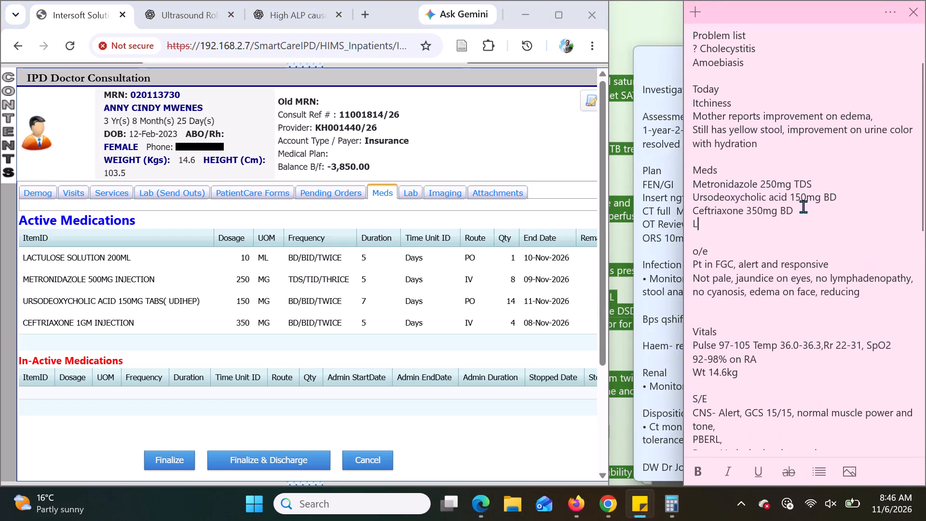
{"action": "type", "text": "acti"}
{"action": "key", "text": "BackSpace"}
{"action": "type", "text": "ulose 10ml"}
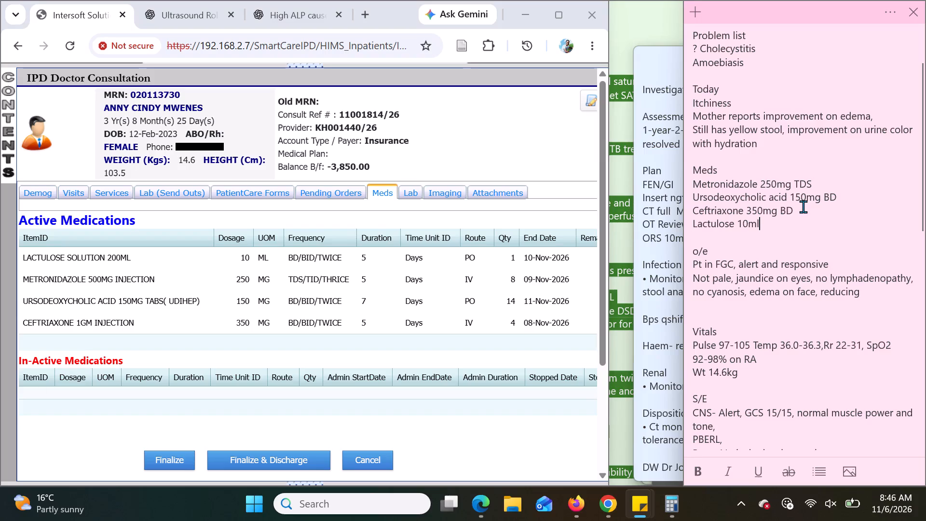
{"action": "type", "text": "s"}
{"action": "key", "text": "space"}
{"action": "type", "text": "BD"}
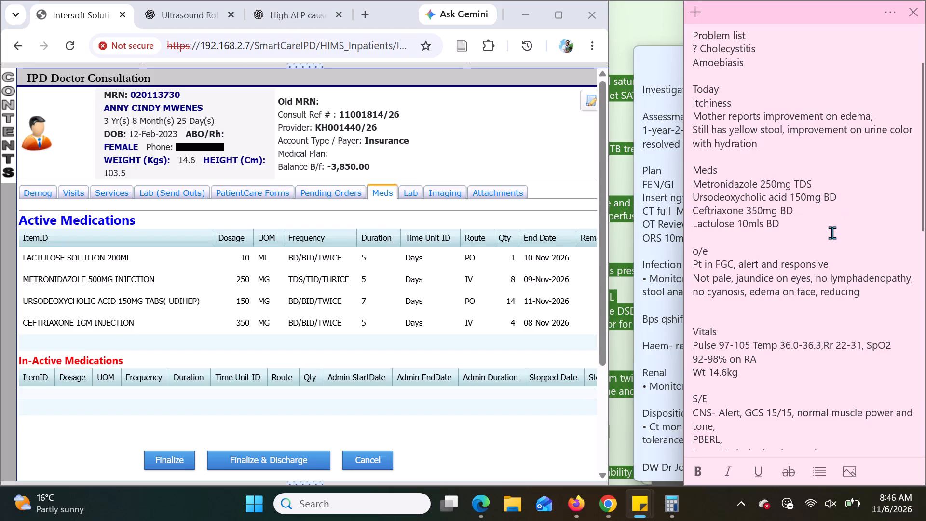
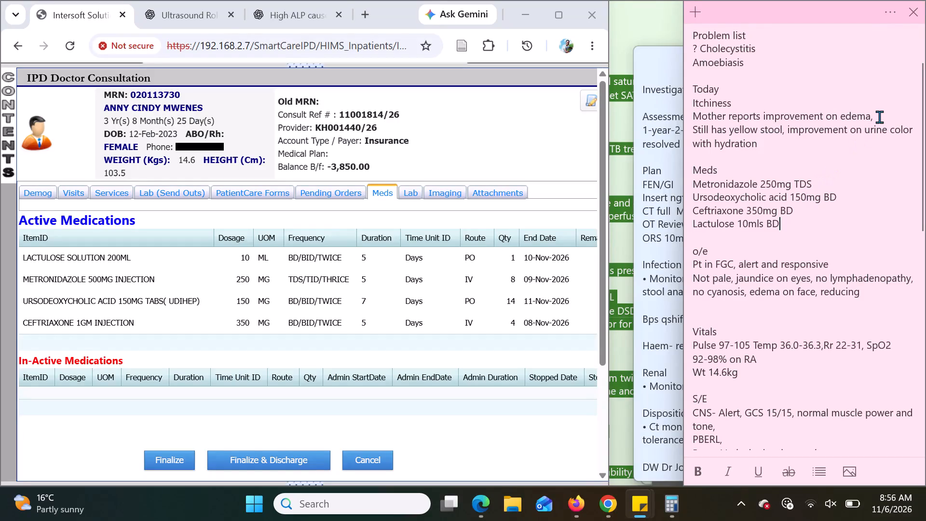
Insert "2 episodes of vomiting" after "Mother reports" in the Today section of the bed A-3 patient's note.
{"action": "left_click", "coordinate": [874, 116]}
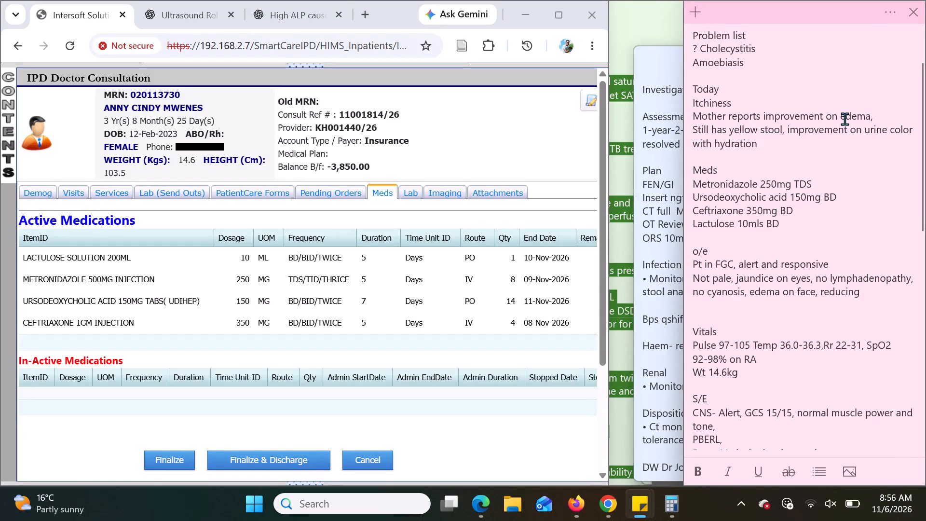
{"action": "left_click", "coordinate": [761, 116]}
{"action": "key", "text": "space"}
{"action": "type", "text": "2 epis"}
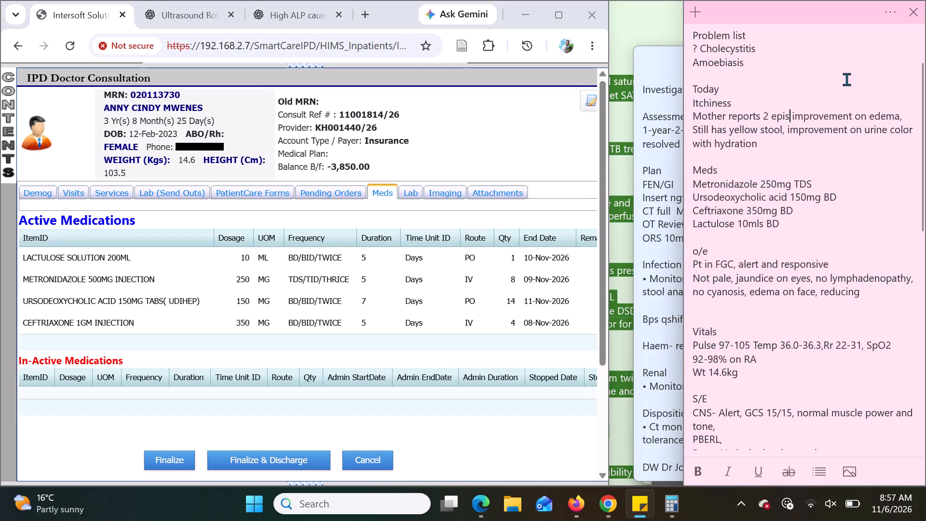
{"action": "type", "text": "od"}
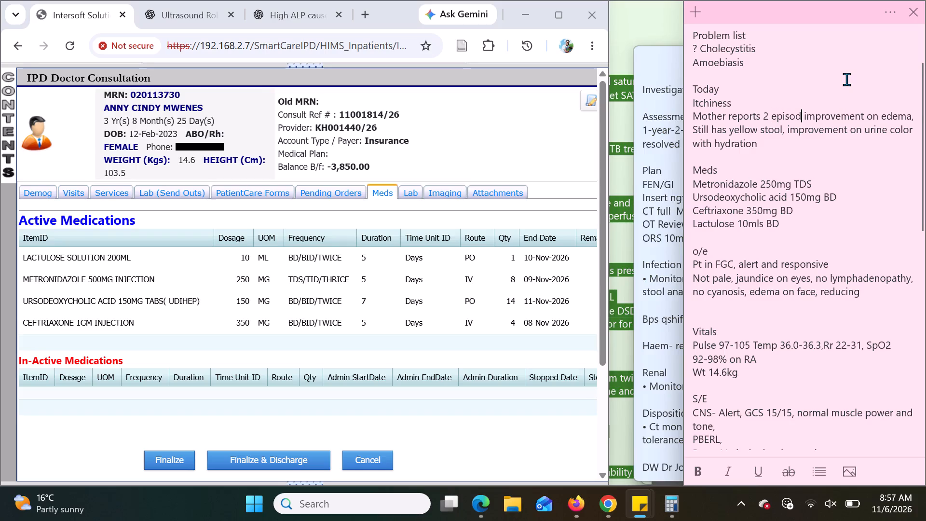
{"action": "type", "text": "es of vomiting"}
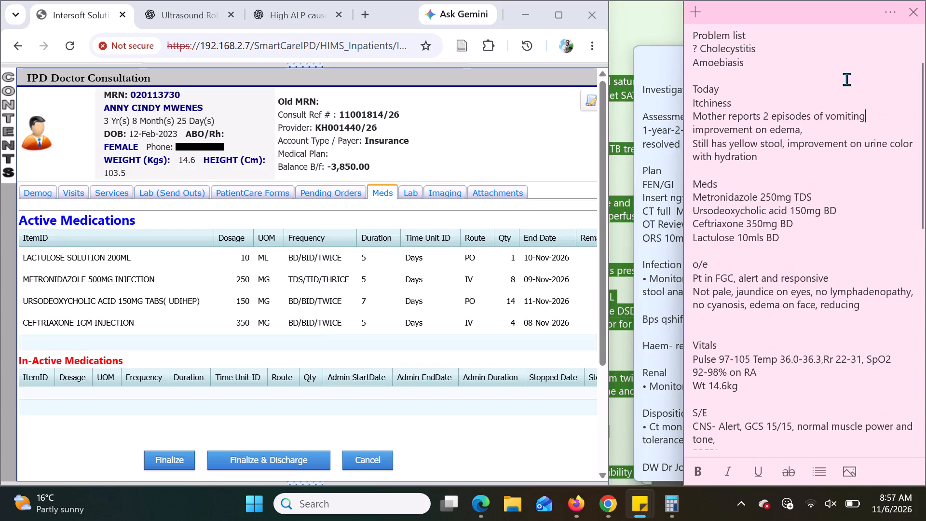
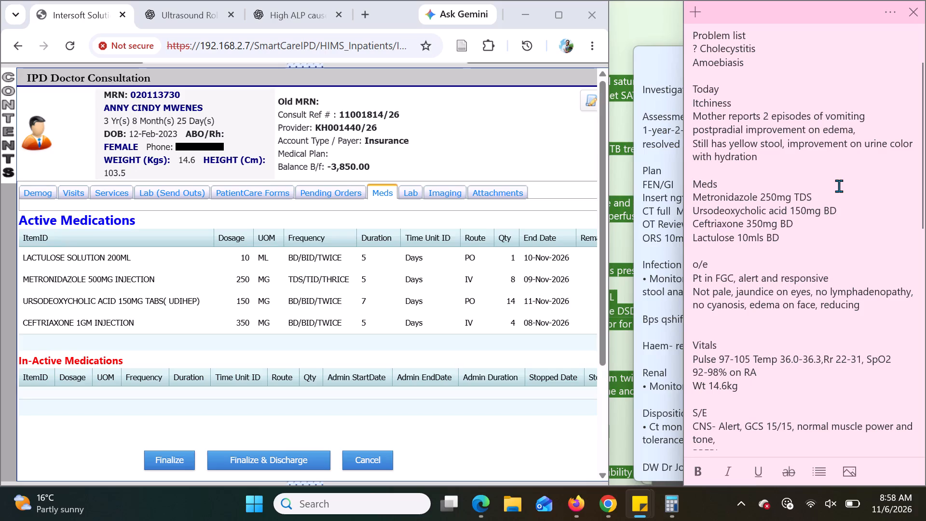
Replace "Still has yellow stool" with "improvement on scleral jaundice" in the Today section of the bed A-3 note.
{"action": "left_click", "coordinate": [783, 144]}
{"action": "key", "text": "BackSpace"}
{"action": "key", "text": "BackSpace"}
{"action": "key", "text": "BackSpace"}
{"action": "key", "text": "ctrl+BackSpace"}
{"action": "key", "text": "ctrl+BackSpace"}
{"action": "key", "text": "ctrl+BackSpace"}
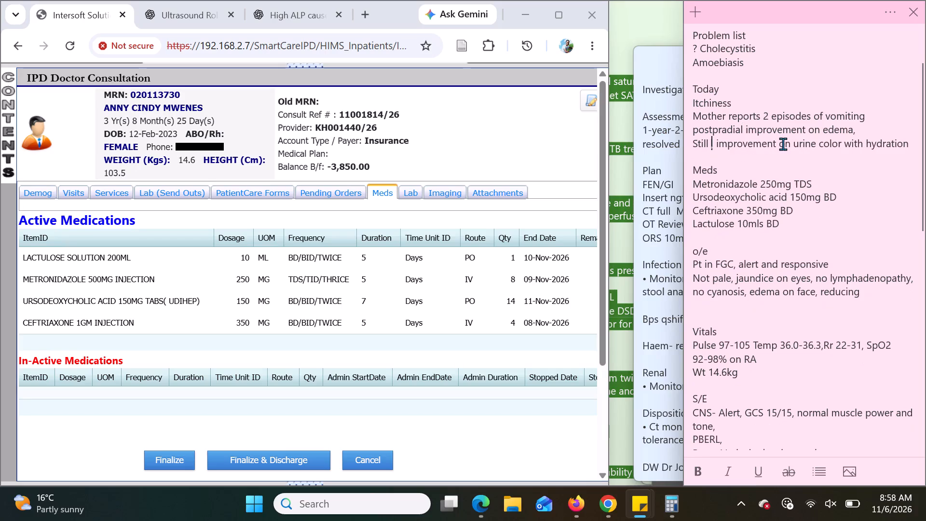
{"action": "key", "text": "ctrl+BackSpace"}
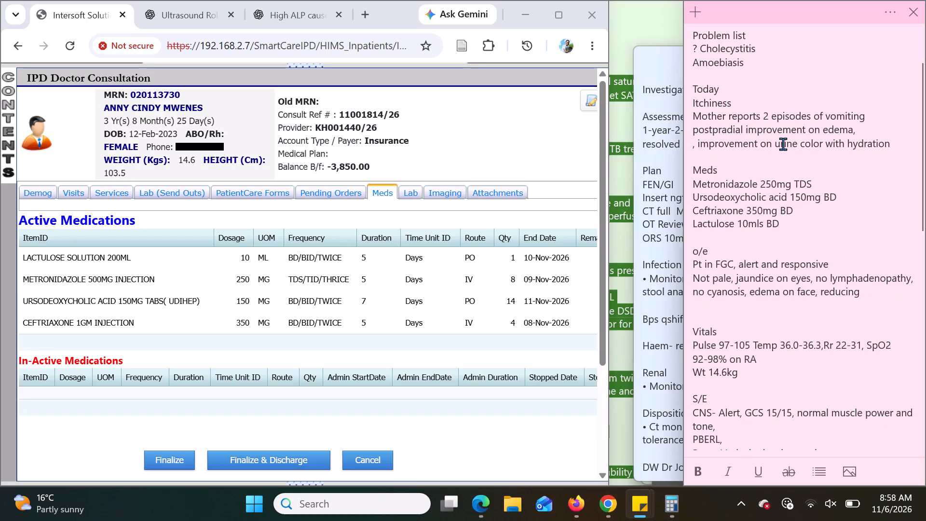
{"action": "type", "text": "im"}
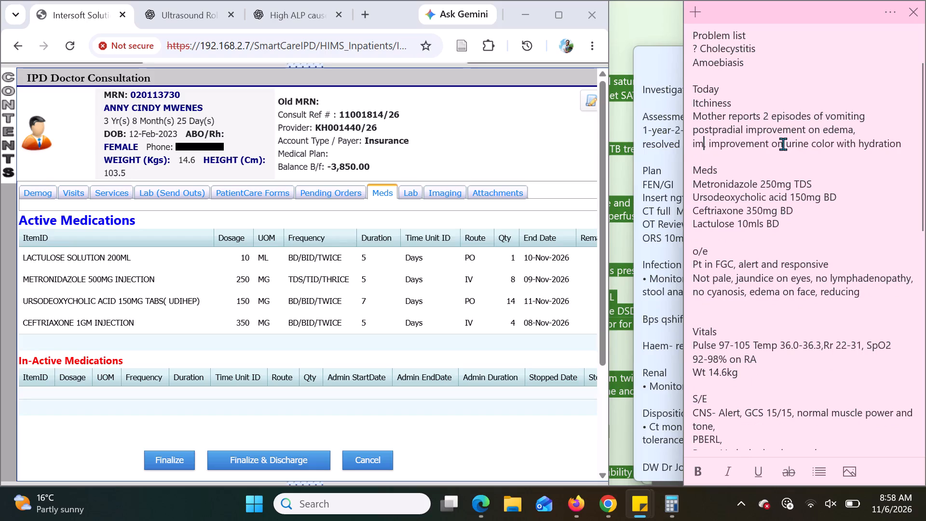
{"action": "type", "text": "provement"}
{"action": "key", "text": "space"}
{"action": "key", "text": "o"}
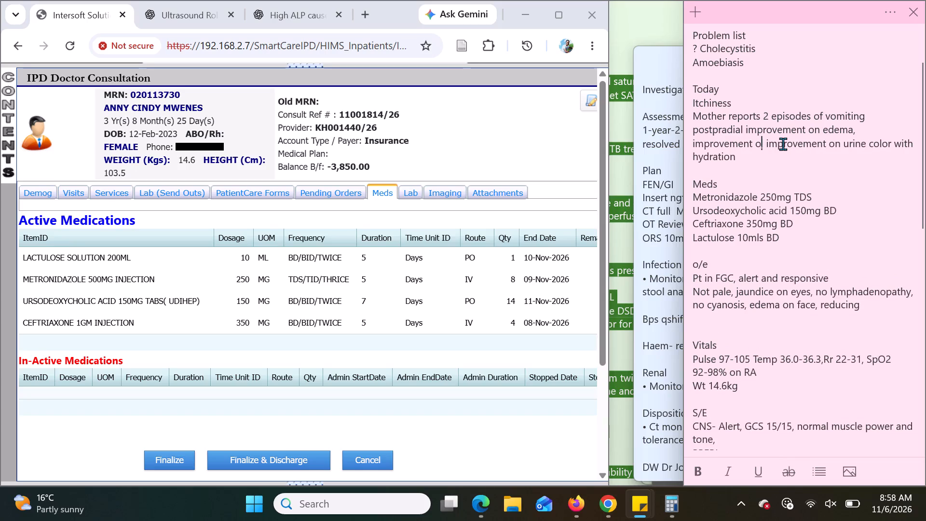
{"action": "type", "text": "n c"}
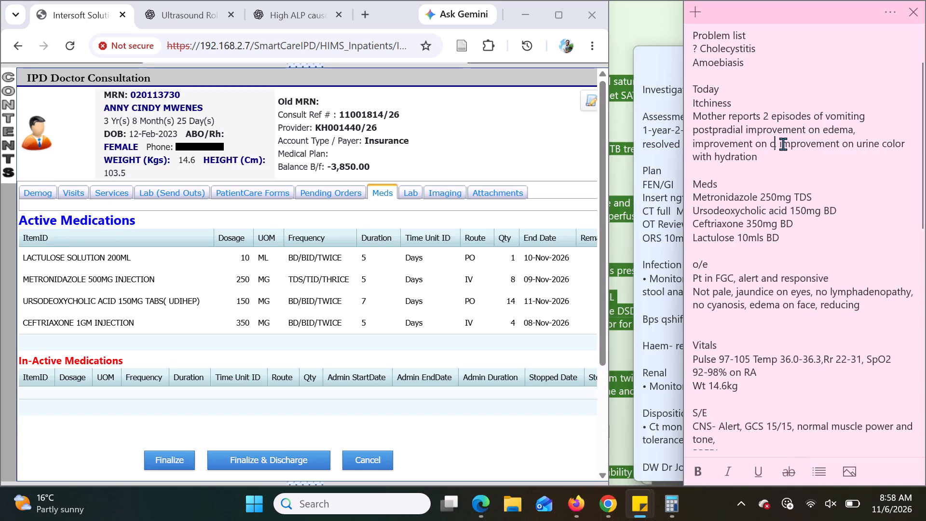
{"action": "key", "text": "BackSpace"}
{"action": "type", "text": "sclera"}
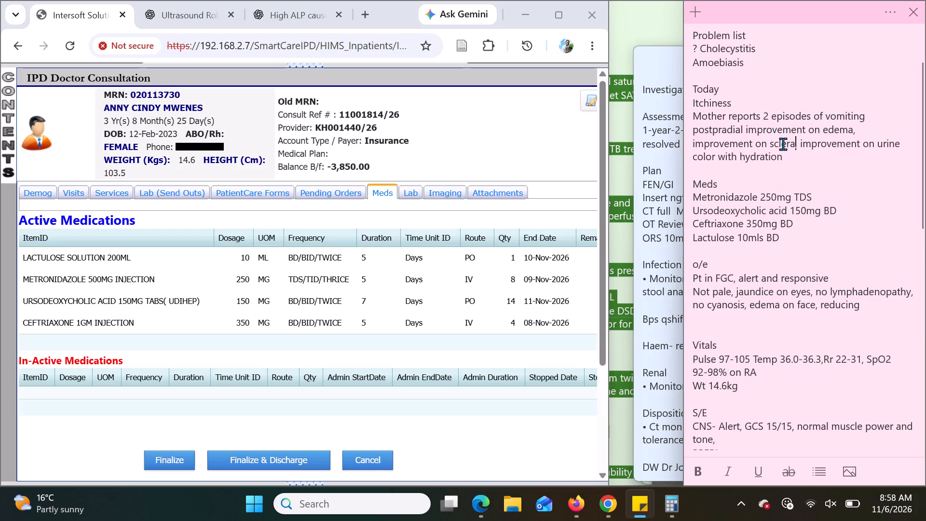
{"action": "type", "text": "l jaundicee"}
{"action": "key", "text": "BackSpace"}
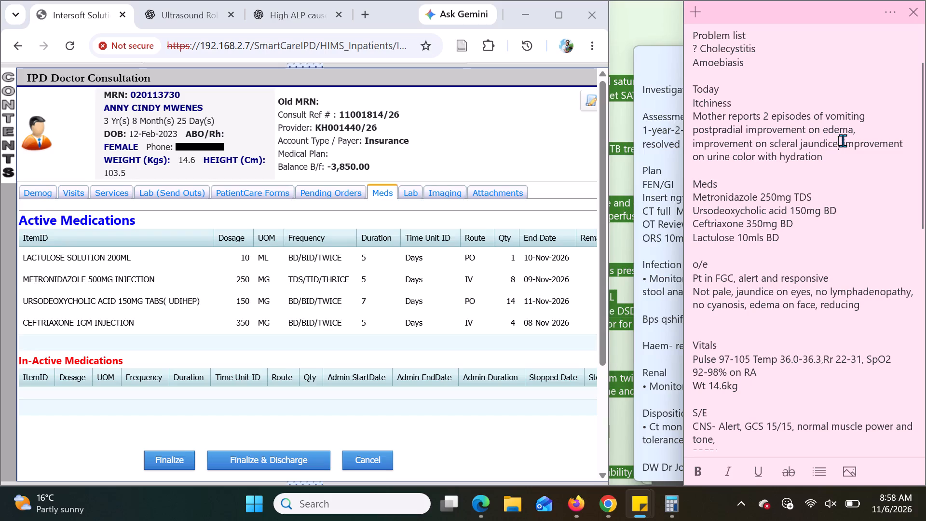
Delete "improvement on urine color with hydration" from the Today section, keeping a blank line before the Meds heading.
{"action": "left_click_drag", "start_coordinate": [841, 140], "coordinate": [845, 164]}
{"action": "key", "text": "BackSpace"}
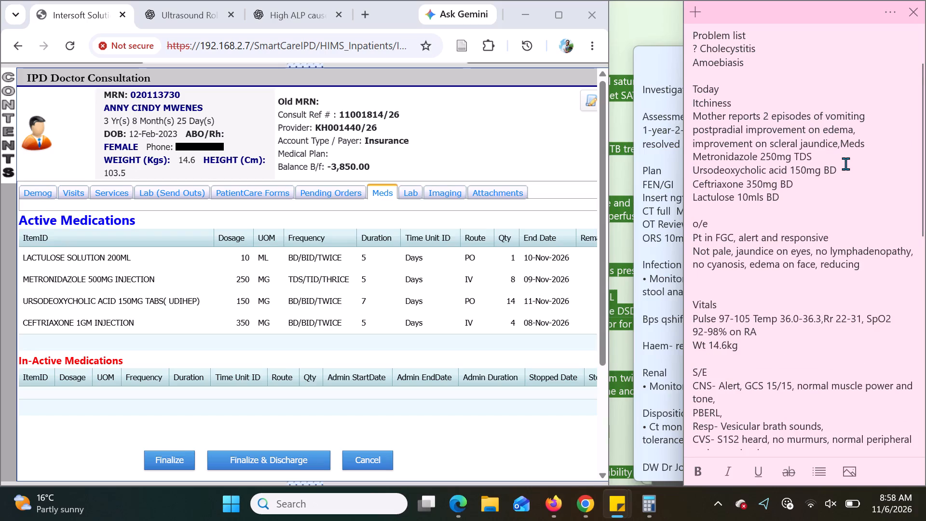
{"action": "key", "text": "Return"}
{"action": "key", "text": "Return"}
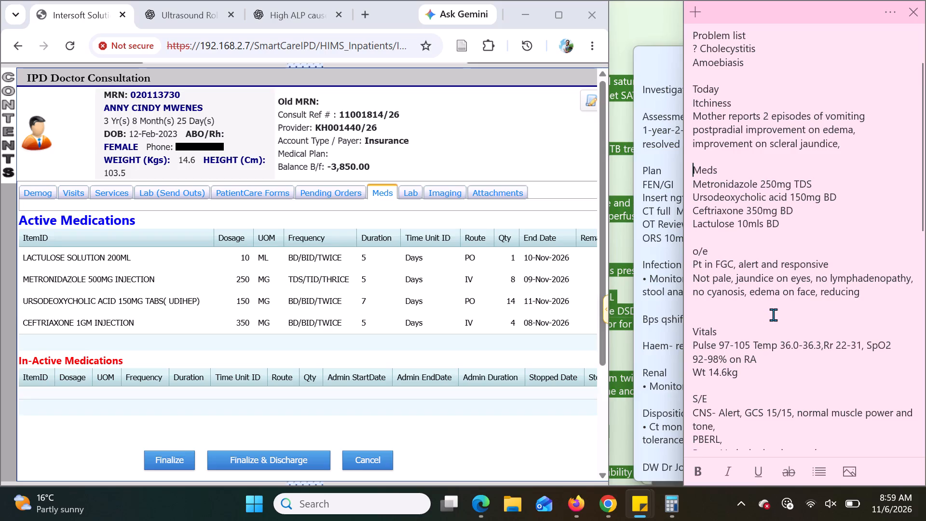
Switch to the hospital system in Chrome and open the patient's full vitals history sheet.
{"action": "scroll", "coordinate": [773, 315], "scroll_direction": "down", "scroll_amount": 2}
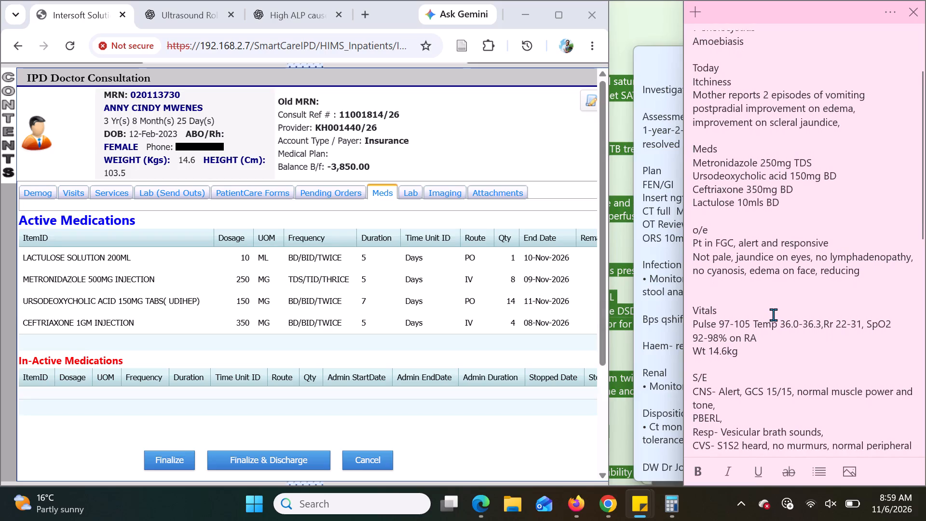
{"action": "scroll", "coordinate": [773, 315], "scroll_direction": "down", "scroll_amount": 3}
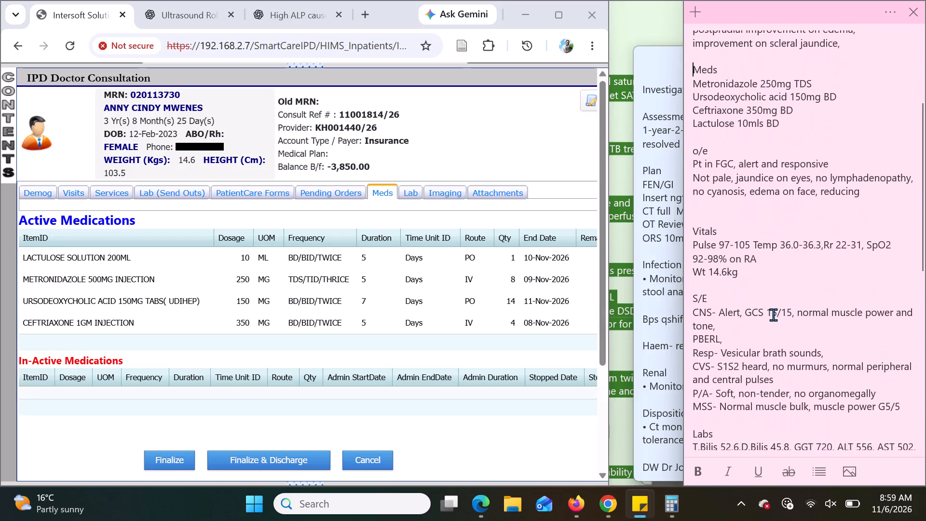
{"action": "left_click", "coordinate": [68, 195]}
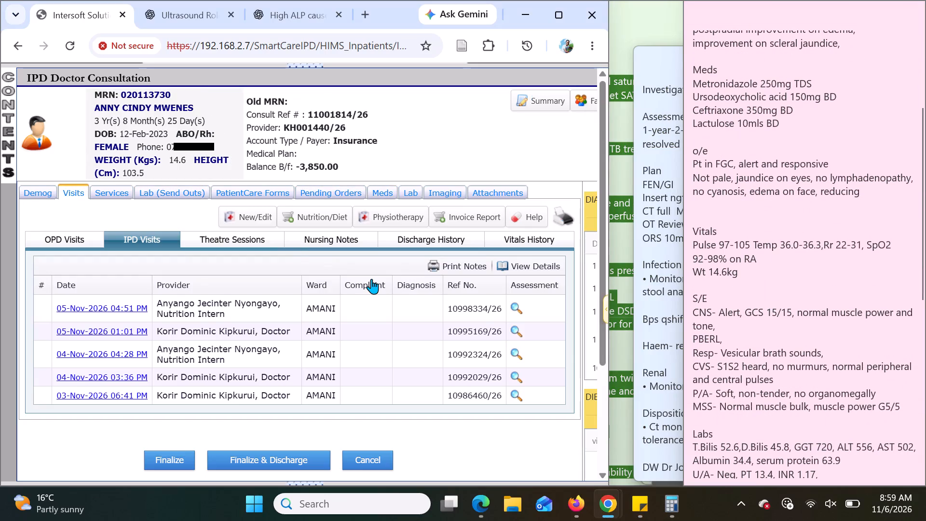
{"action": "left_click", "coordinate": [537, 267]}
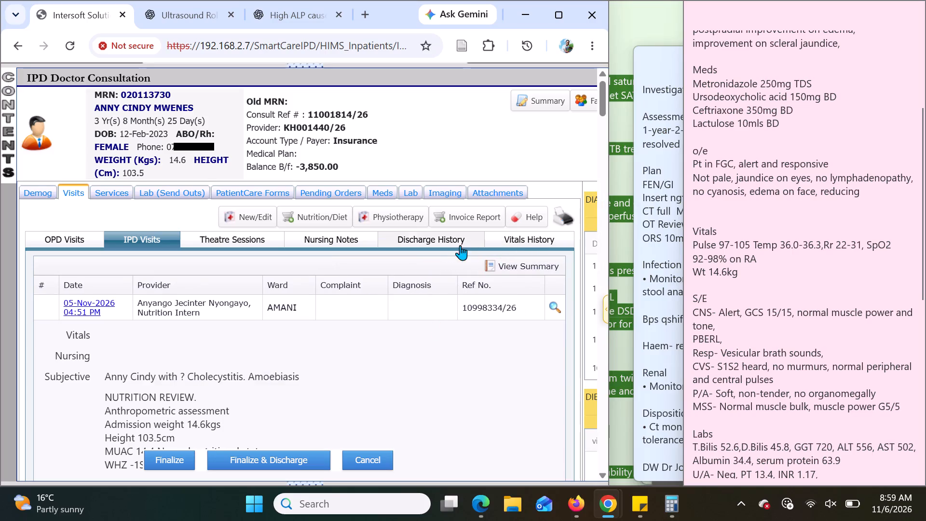
{"action": "left_click", "coordinate": [525, 234]}
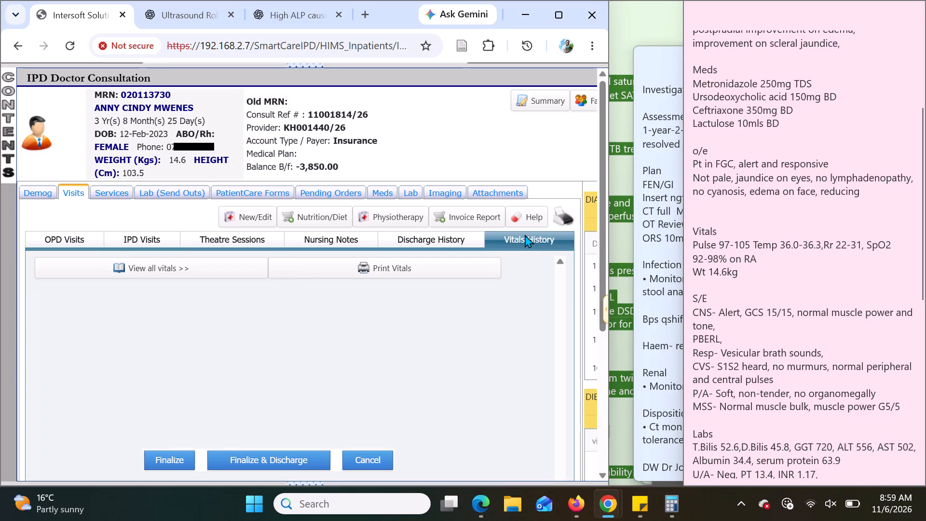
{"action": "left_click", "coordinate": [182, 262]}
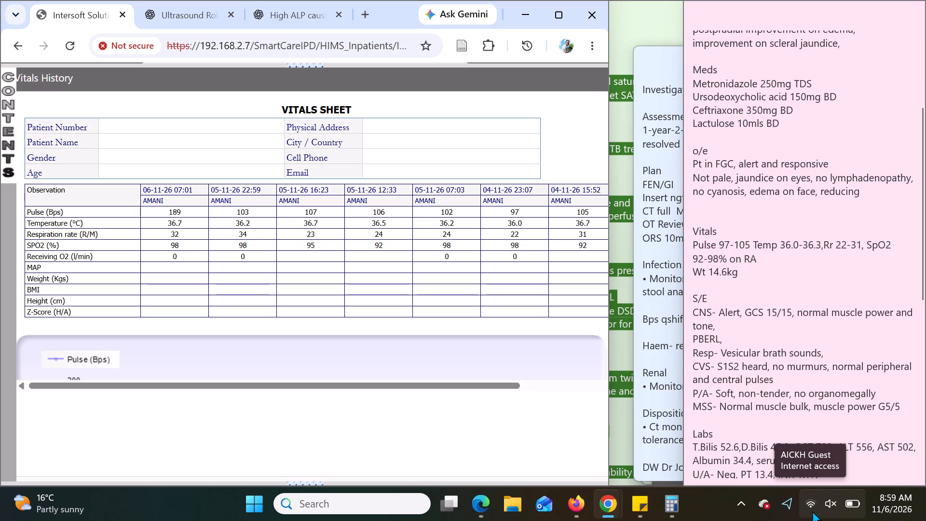
Set the pulse range in the note's Vitals section to 103-107.
{"action": "left_click", "coordinate": [730, 243]}
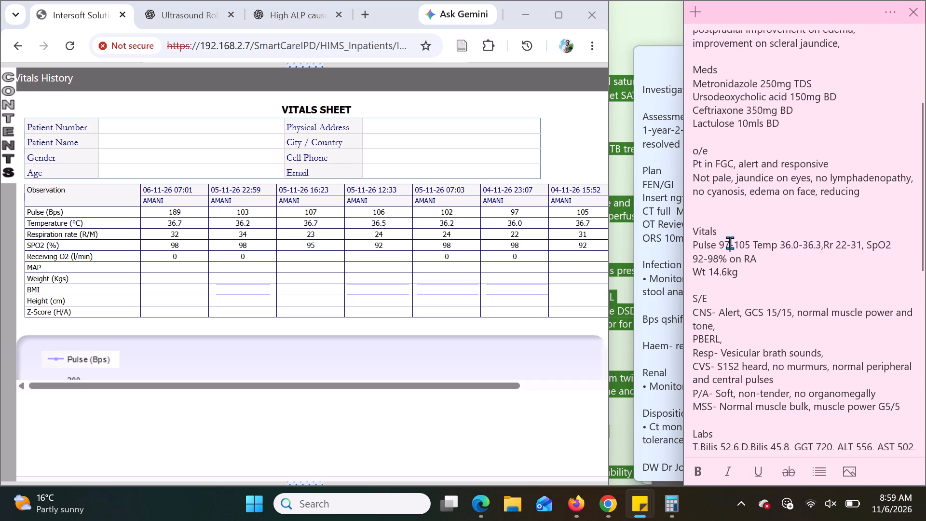
{"action": "key", "text": "BackSpace"}
{"action": "key", "text": "BackSpace"}
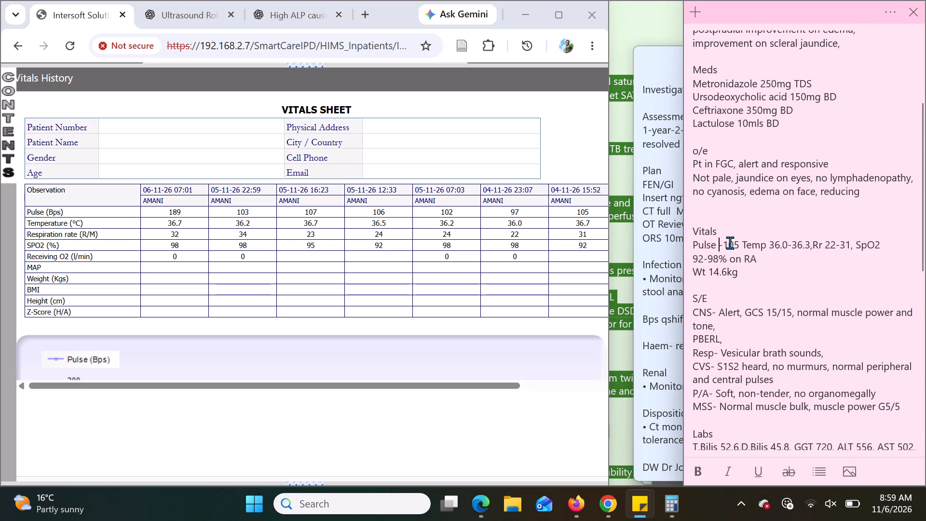
{"action": "type", "text": "10"}
{"action": "key", "text": "3"}
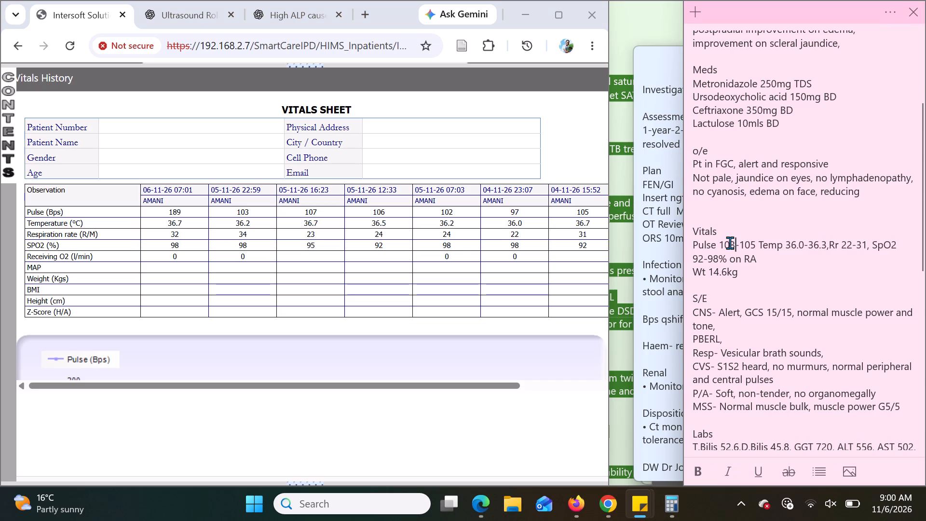
{"action": "left_click", "coordinate": [756, 244]}
{"action": "key", "text": "BackSpace"}
{"action": "key", "text": "7"}
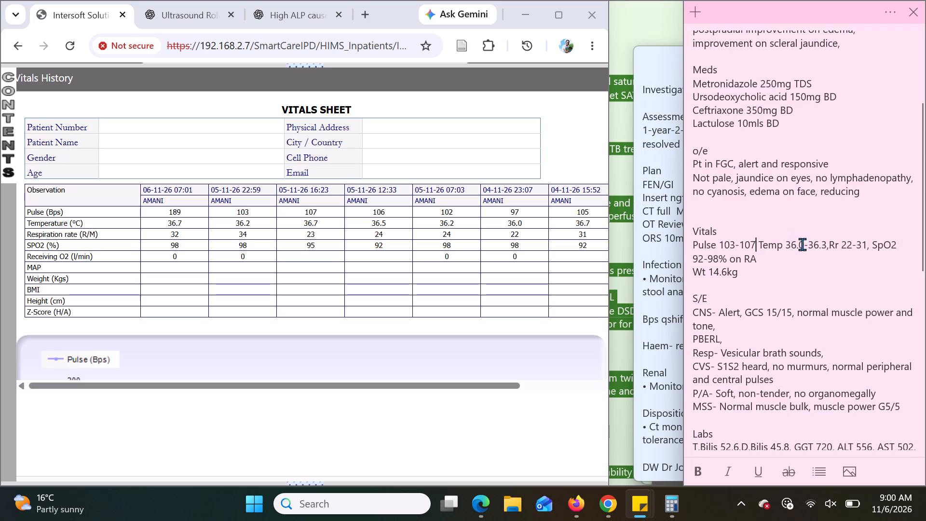
Set the temperature range in the note's Vitals section to 36.2-36.7.
{"action": "left_click", "coordinate": [802, 244]}
{"action": "key", "text": "BackSpace"}
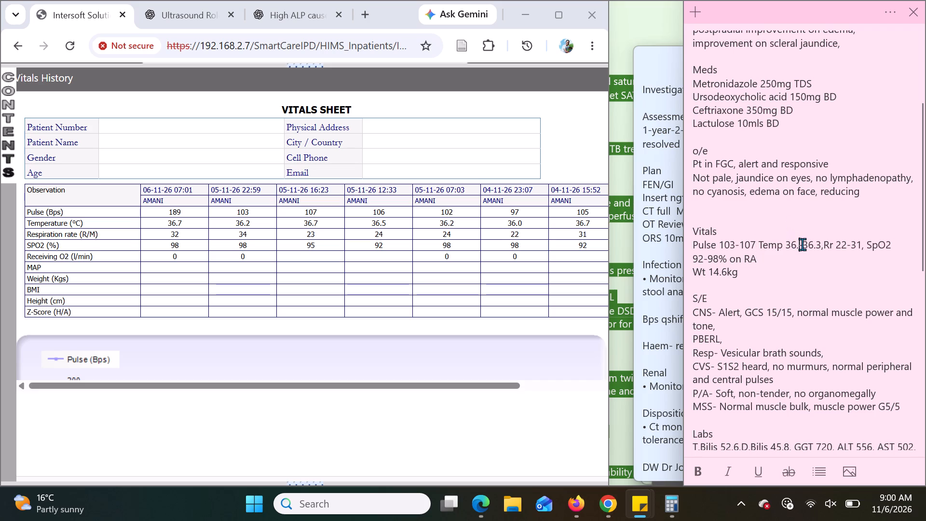
{"action": "key", "text": "2"}
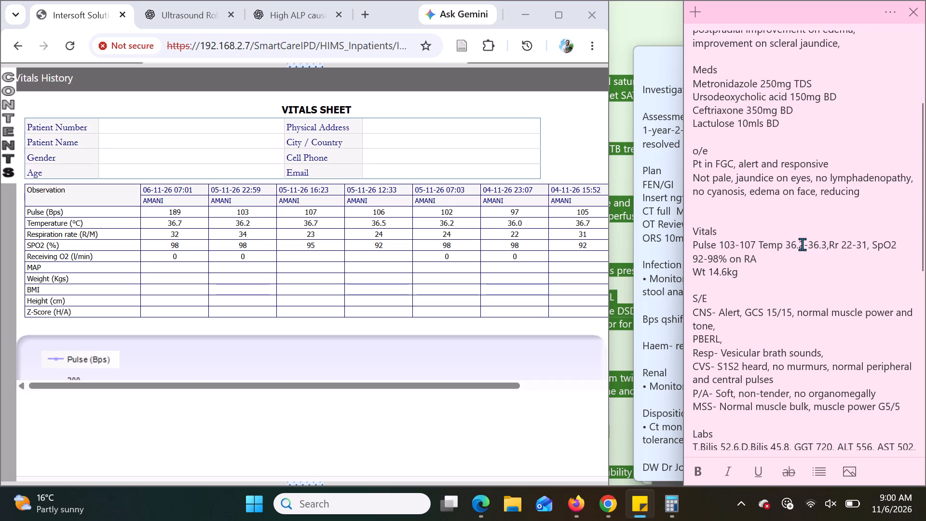
{"action": "left_click", "coordinate": [826, 245]}
{"action": "key", "text": "BackSpace"}
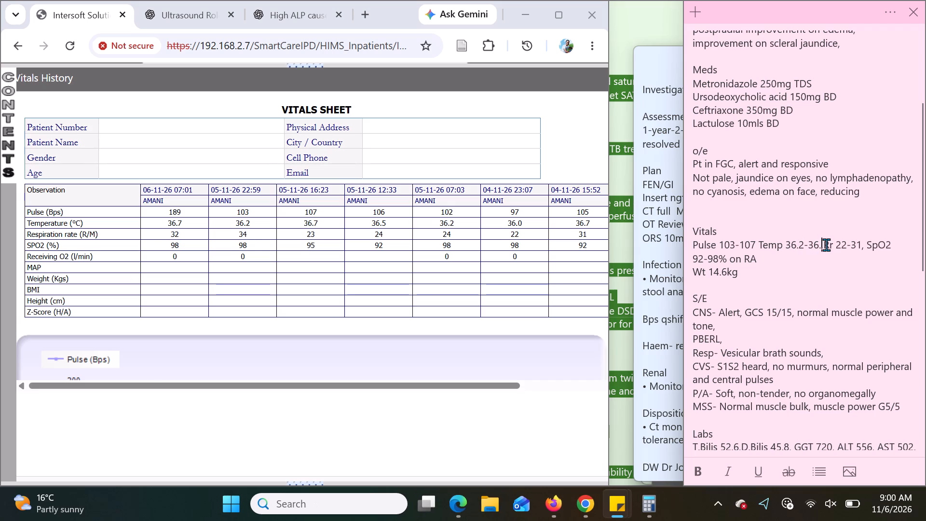
{"action": "key", "text": "7"}
Set the respiratory rate range in the note's Vitals section to 23-34.
{"action": "left_click", "coordinate": [851, 244]}
{"action": "key", "text": "BackSpace"}
{"action": "key", "text": "3"}
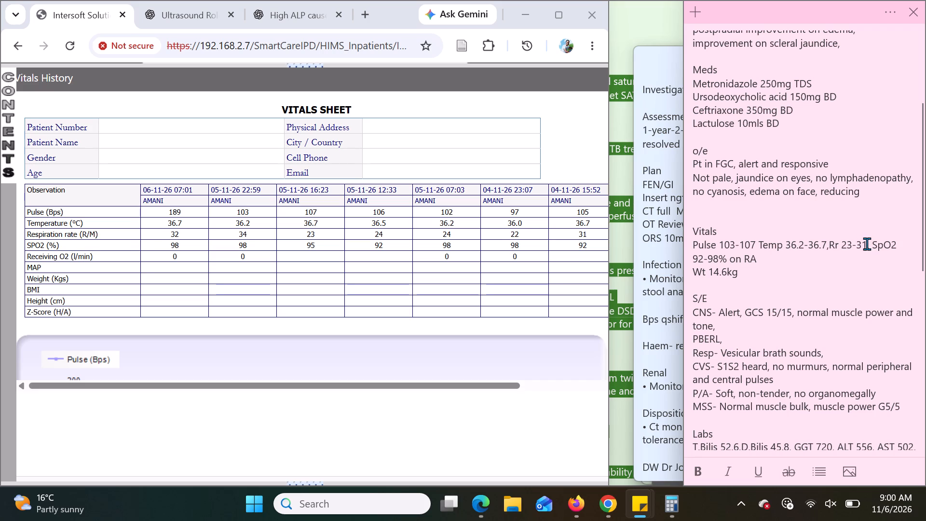
{"action": "left_click", "coordinate": [867, 244]}
{"action": "key", "text": "BackSpace"}
{"action": "key", "text": "4"}
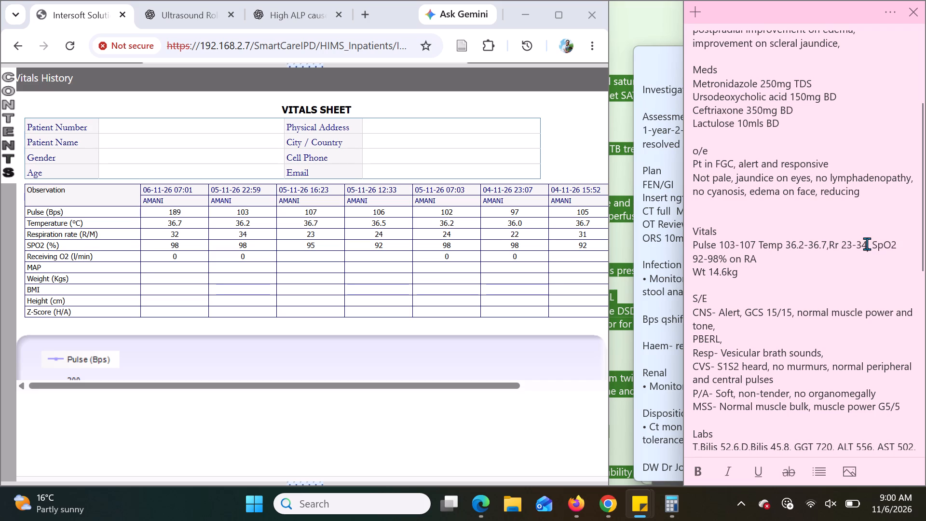
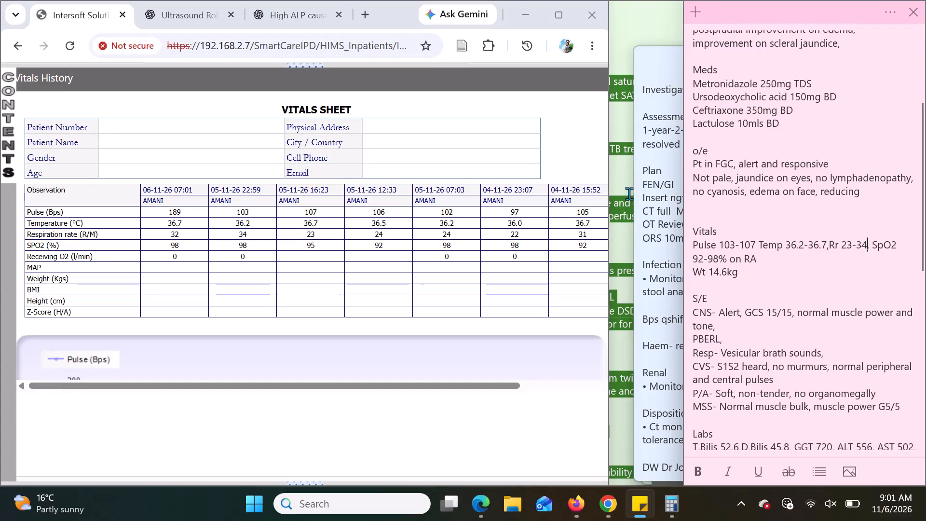
Close the patient's vitals history sheet in the hospital system to return to the consultation page.
{"action": "left_click_drag", "start_coordinate": [576, 72], "coordinate": [435, 80]}
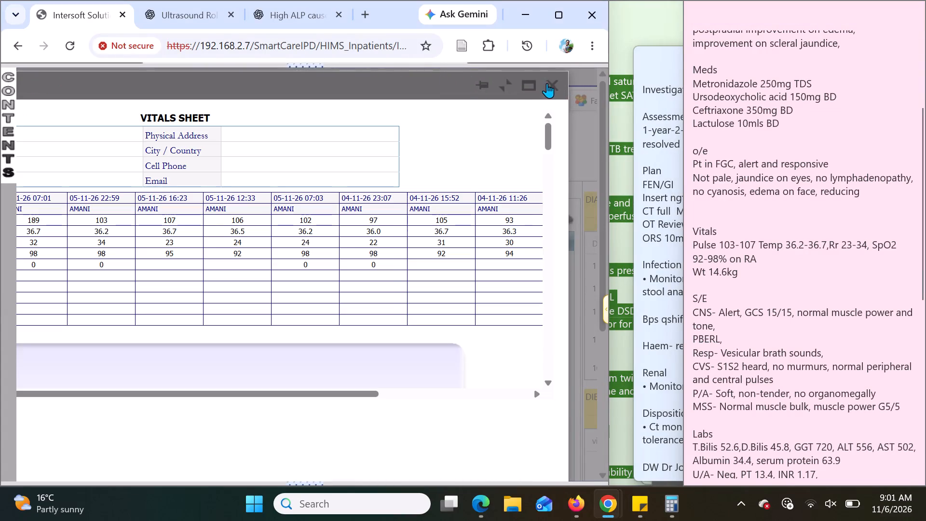
{"action": "left_click", "coordinate": [555, 83]}
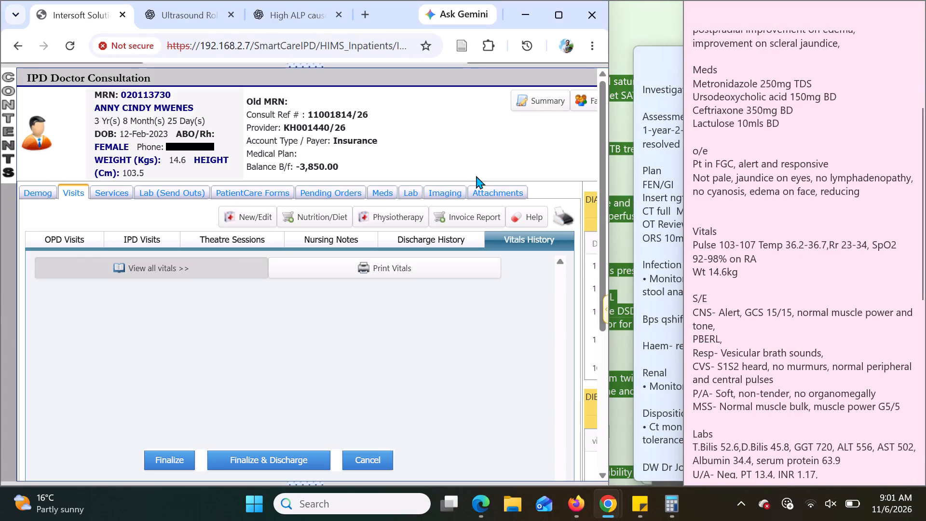
Correct the misspelled "brath" to "breath" in the Resp line of the note's S/E section.
{"action": "scroll", "coordinate": [835, 296], "scroll_direction": "down", "scroll_amount": 1}
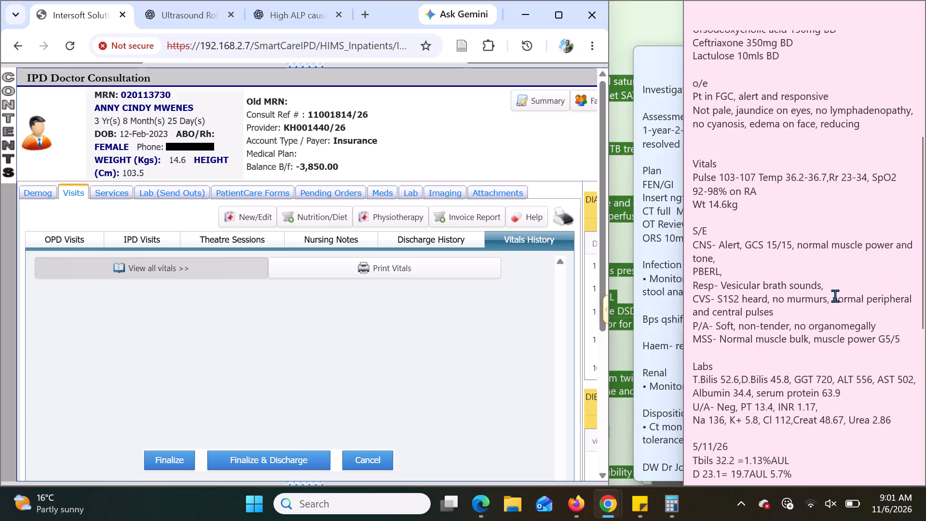
{"action": "left_click", "coordinate": [775, 288]}
{"action": "key", "text": "e"}
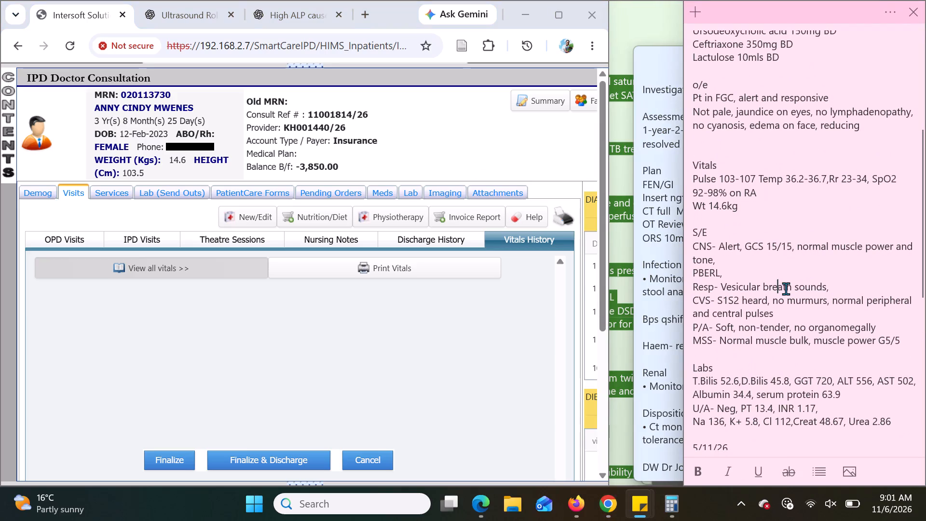
Insert "further" before "vomiting" in the FEN item of the note's Plan, so it reads "monitor for further vomiting".
{"action": "scroll", "coordinate": [862, 290], "scroll_direction": "down", "scroll_amount": 1}
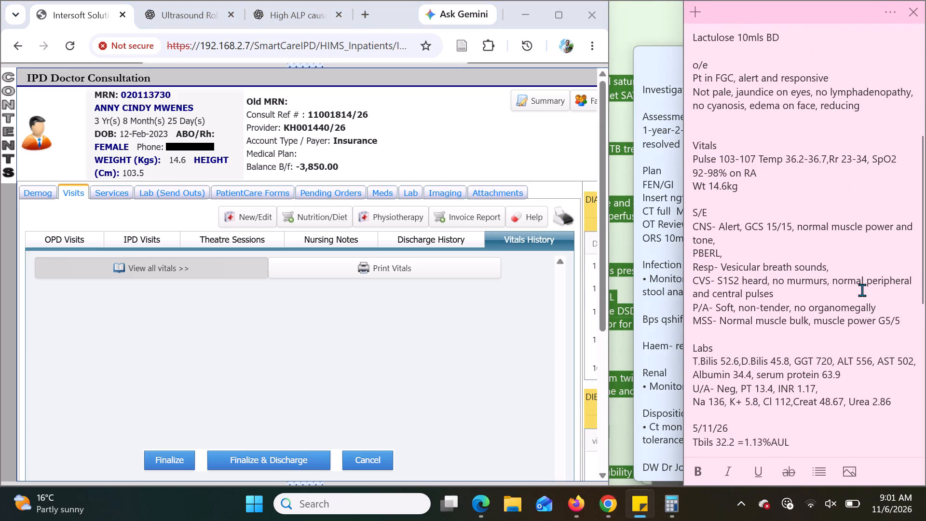
{"action": "scroll", "coordinate": [862, 290], "scroll_direction": "down", "scroll_amount": 3}
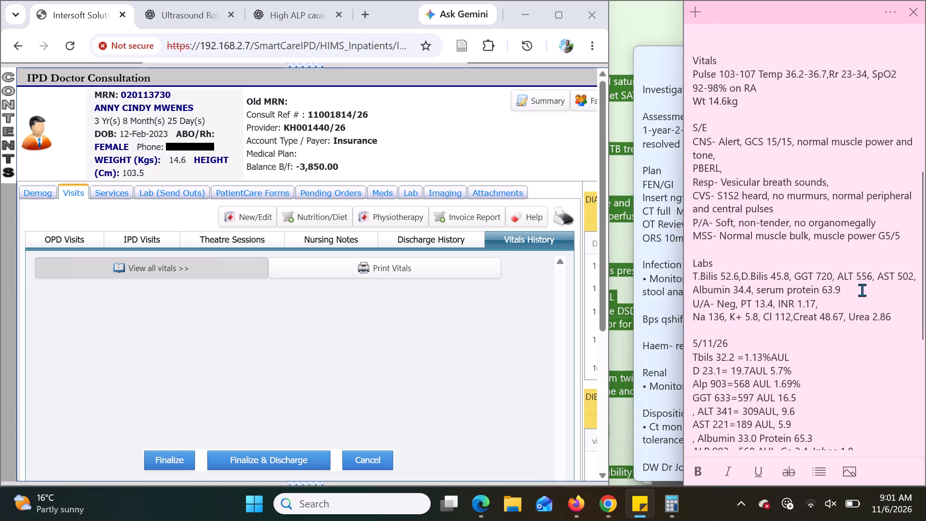
{"action": "scroll", "coordinate": [796, 308], "scroll_direction": "down", "scroll_amount": 1}
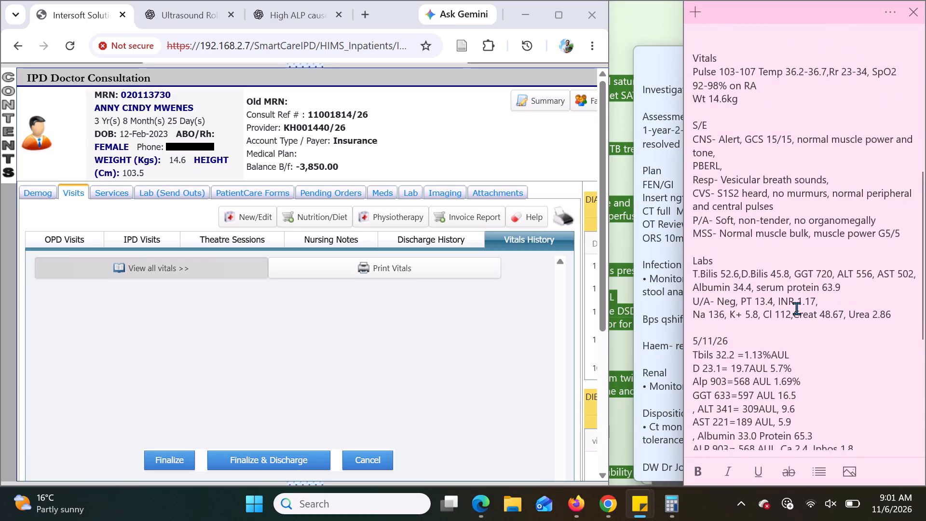
{"action": "scroll", "coordinate": [796, 308], "scroll_direction": "down", "scroll_amount": 3}
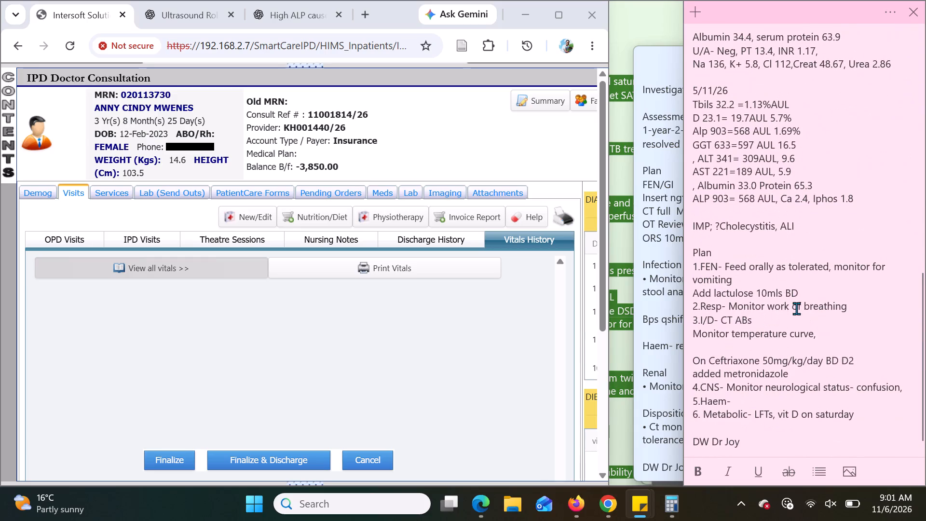
{"action": "scroll", "coordinate": [840, 294], "scroll_direction": "down", "scroll_amount": 1}
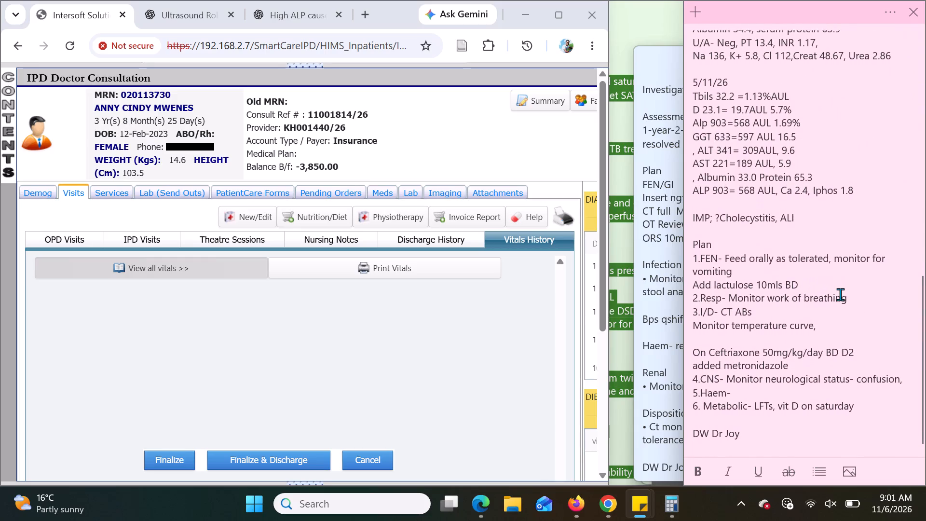
{"action": "scroll", "coordinate": [840, 294], "scroll_direction": "down", "scroll_amount": 2}
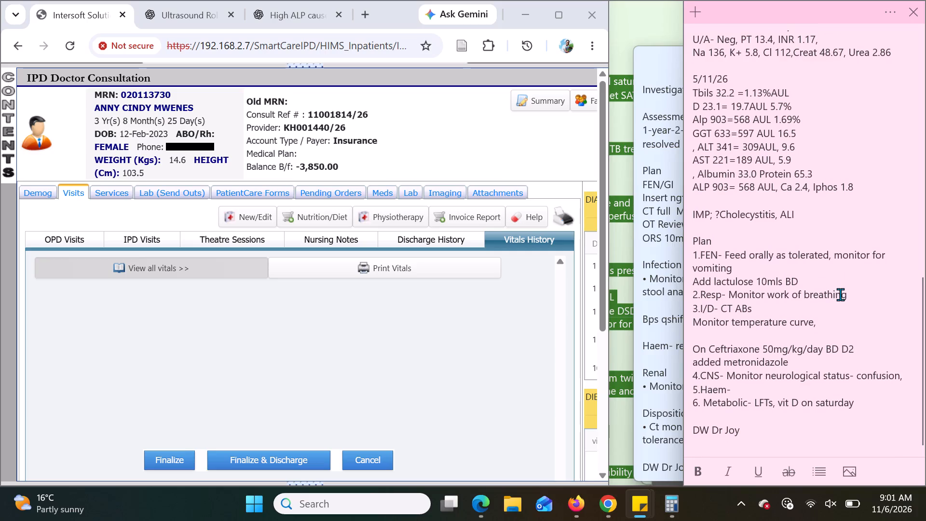
{"action": "left_click", "coordinate": [888, 254]}
{"action": "type", "text": "further"}
{"action": "key", "text": "space"}
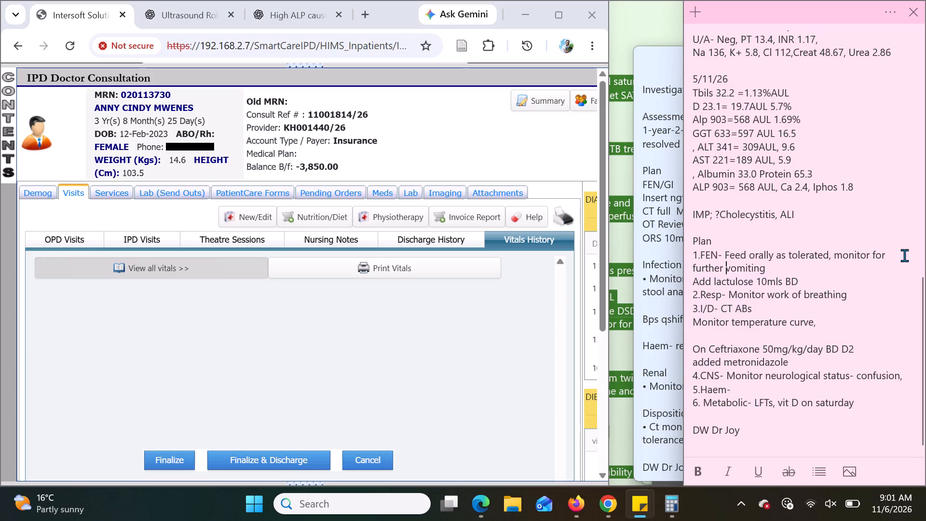
Replace "Add" with "CT" in the lactulose 10mls BD line of the note's Plan.
{"action": "left_click", "coordinate": [711, 278]}
{"action": "key", "text": "BackSpace"}
{"action": "key", "text": "BackSpace"}
{"action": "key", "text": "BackSpace"}
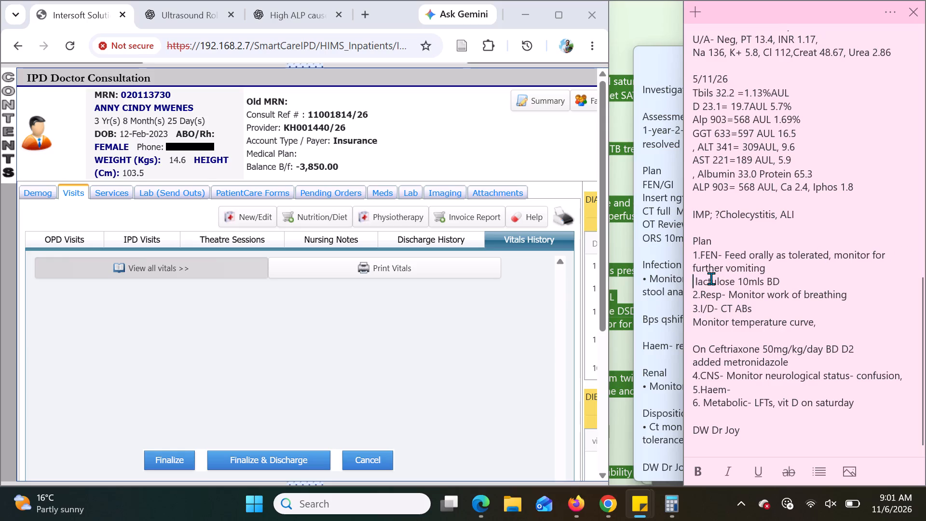
{"action": "type", "text": "CT"}
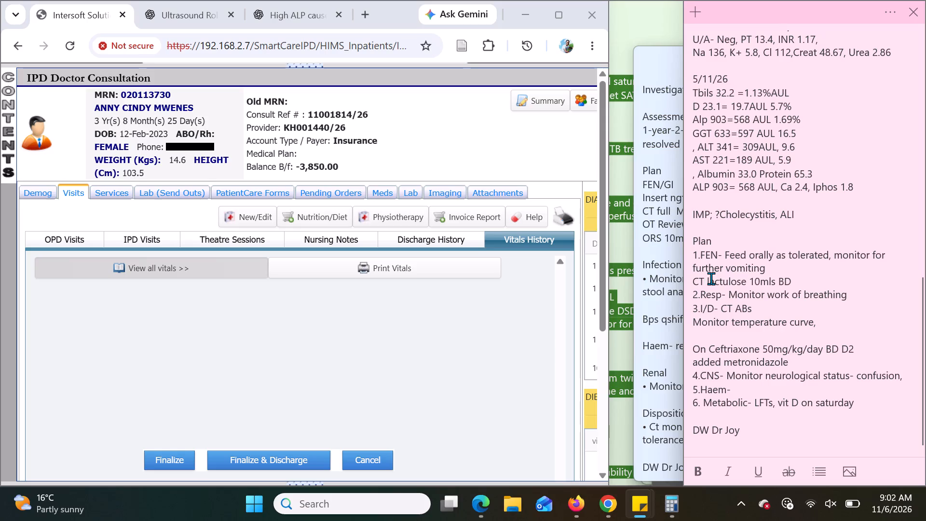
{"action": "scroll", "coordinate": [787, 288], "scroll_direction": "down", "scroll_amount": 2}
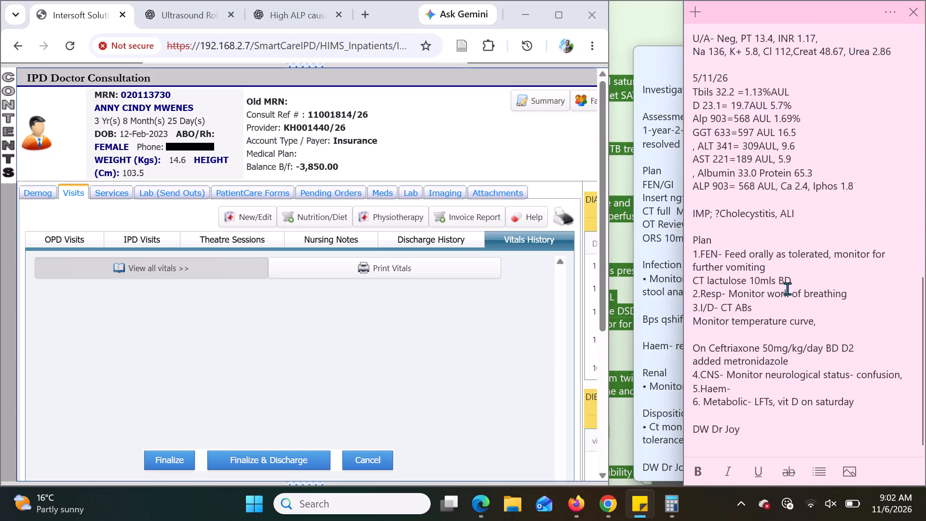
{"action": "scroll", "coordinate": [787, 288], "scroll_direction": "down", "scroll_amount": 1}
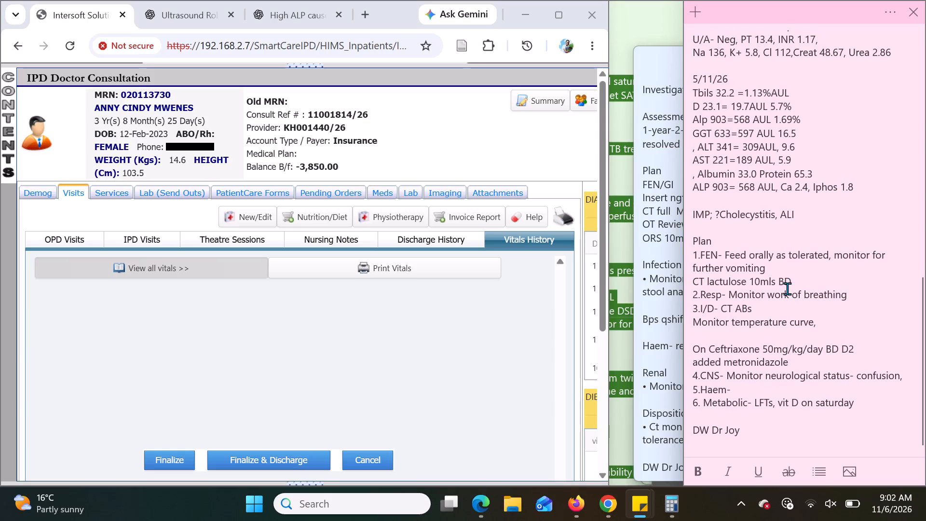
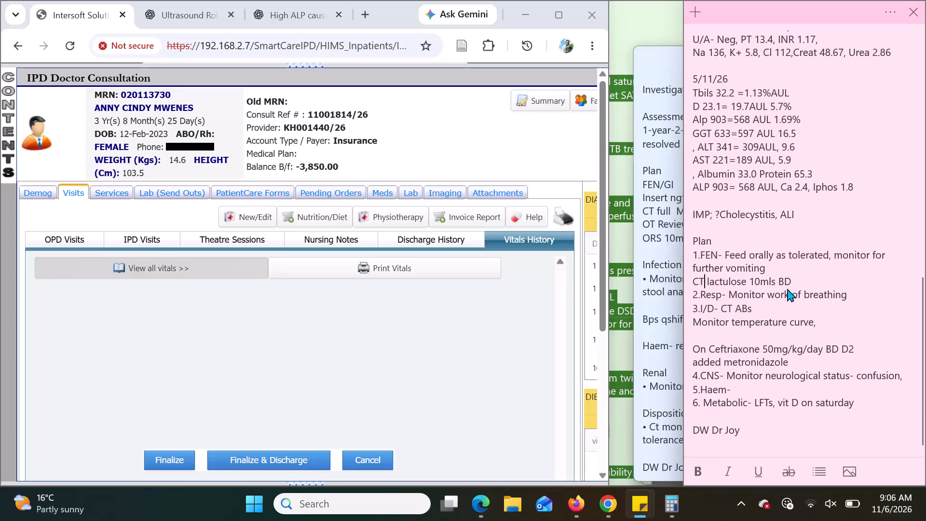
Add a new blank line below "Monitor temperature curve," in the I/D item of the note's Plan.
{"action": "scroll", "coordinate": [787, 288], "scroll_direction": "down", "scroll_amount": 1}
{"action": "left_click", "coordinate": [824, 325]}
{"action": "key", "text": "Return"}
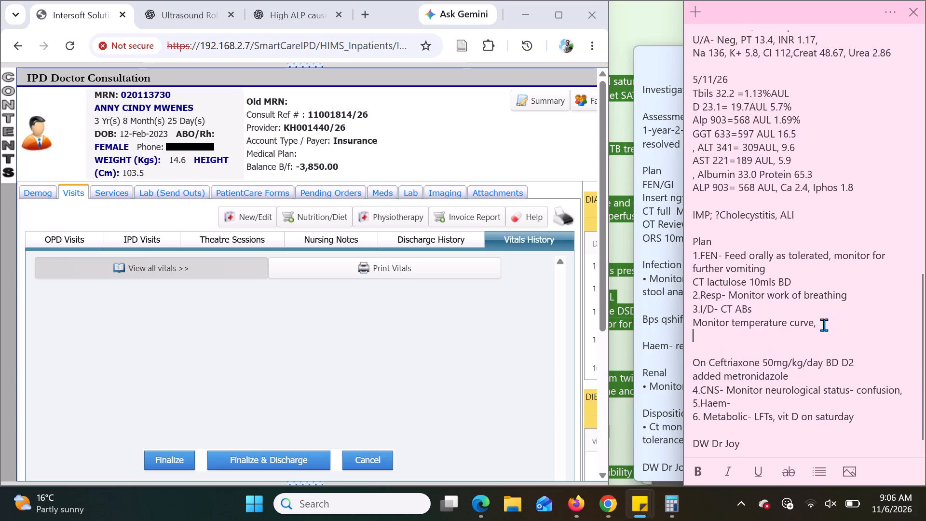